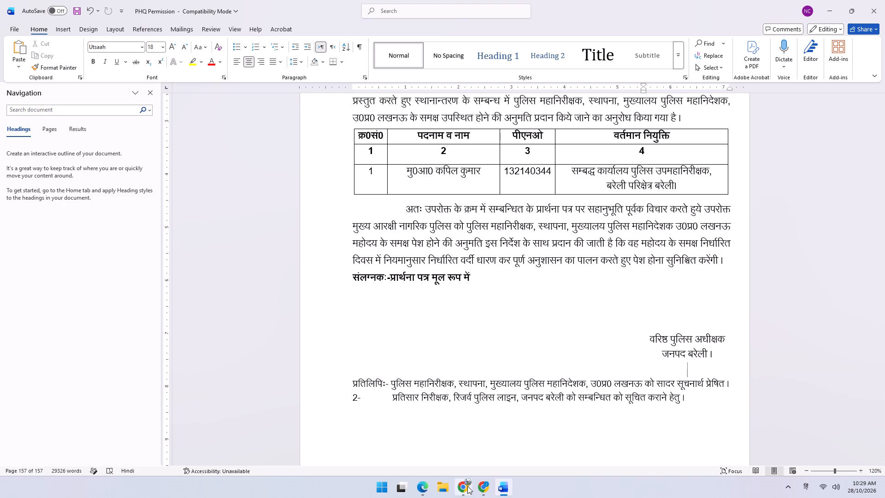
Switch to the NEW NR 2025 spreadsheet in Edge and find the first officer's record by its पीएनओ number.
{"action": "left_click", "coordinate": [425, 486]}
{"action": "left_click", "coordinate": [373, 270]}
{"action": "key", "text": "ctrl+f"}
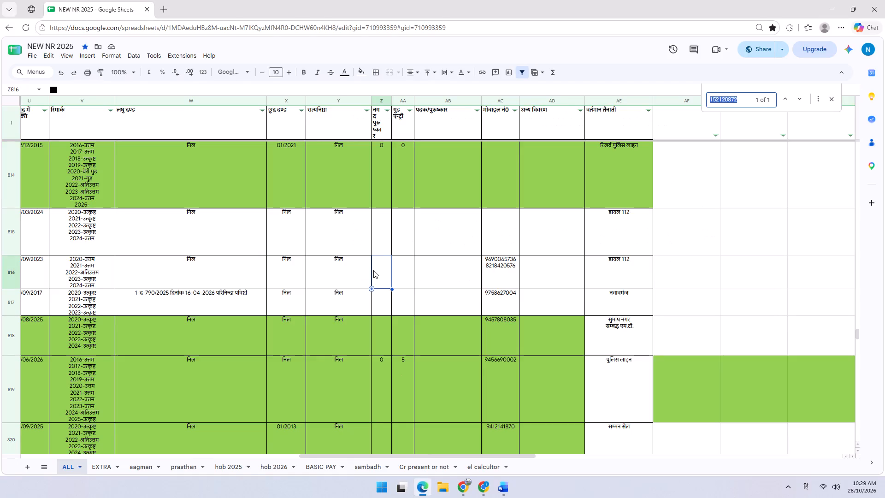
{"action": "key", "text": "BackSpace"}
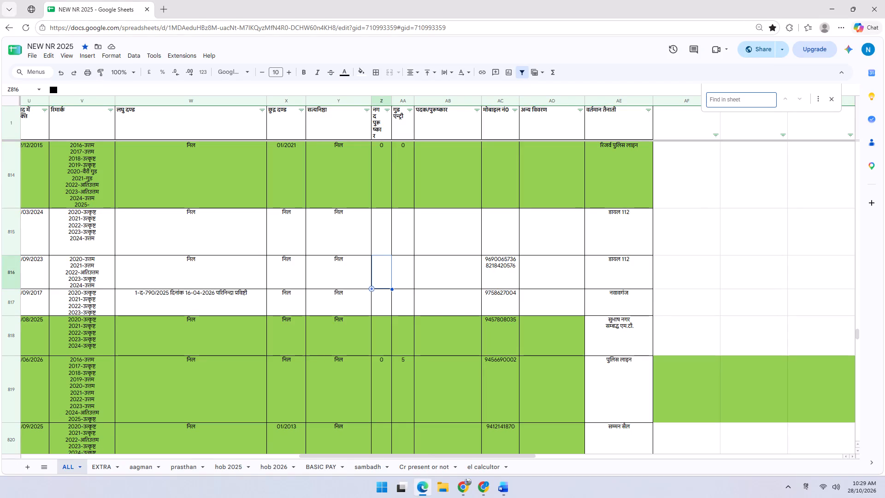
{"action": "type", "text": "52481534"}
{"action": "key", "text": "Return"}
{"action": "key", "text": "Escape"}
Append "7-द-95/2026 दिनांक 16.09.2026 के द्वारा परिनिन्दा प्रविष्टी" on a new line in the found officer's लघु दण्ड cell, row 163.
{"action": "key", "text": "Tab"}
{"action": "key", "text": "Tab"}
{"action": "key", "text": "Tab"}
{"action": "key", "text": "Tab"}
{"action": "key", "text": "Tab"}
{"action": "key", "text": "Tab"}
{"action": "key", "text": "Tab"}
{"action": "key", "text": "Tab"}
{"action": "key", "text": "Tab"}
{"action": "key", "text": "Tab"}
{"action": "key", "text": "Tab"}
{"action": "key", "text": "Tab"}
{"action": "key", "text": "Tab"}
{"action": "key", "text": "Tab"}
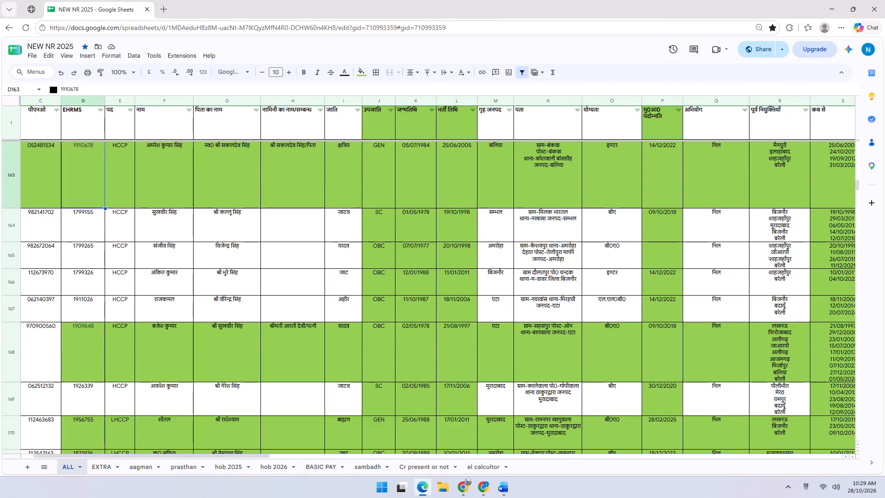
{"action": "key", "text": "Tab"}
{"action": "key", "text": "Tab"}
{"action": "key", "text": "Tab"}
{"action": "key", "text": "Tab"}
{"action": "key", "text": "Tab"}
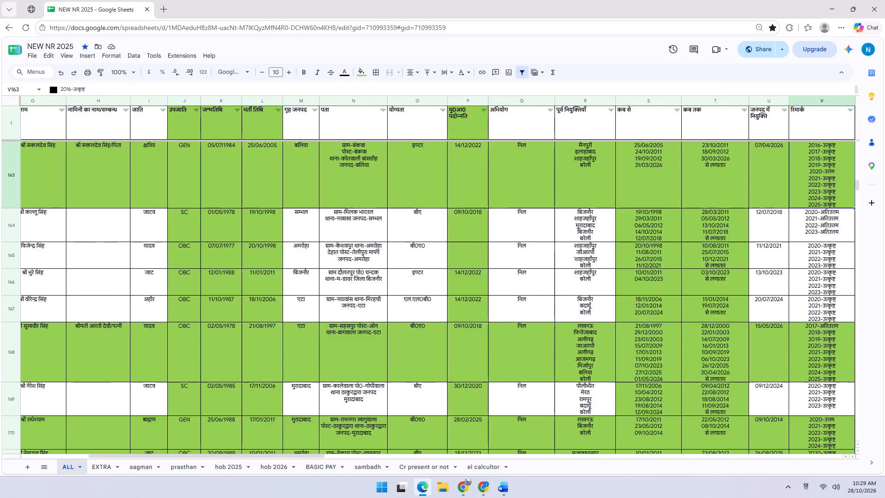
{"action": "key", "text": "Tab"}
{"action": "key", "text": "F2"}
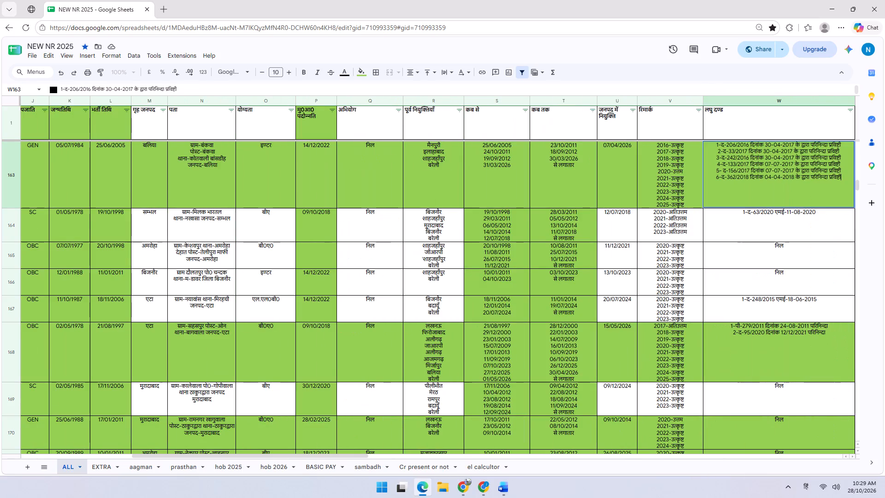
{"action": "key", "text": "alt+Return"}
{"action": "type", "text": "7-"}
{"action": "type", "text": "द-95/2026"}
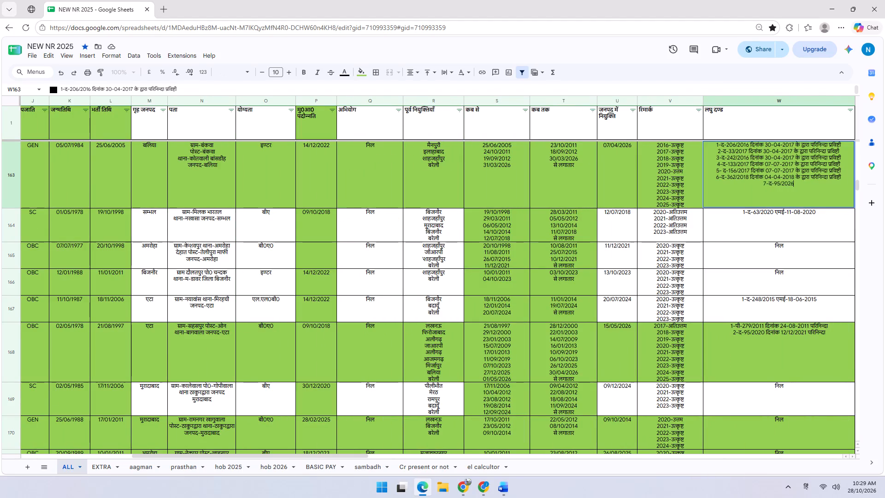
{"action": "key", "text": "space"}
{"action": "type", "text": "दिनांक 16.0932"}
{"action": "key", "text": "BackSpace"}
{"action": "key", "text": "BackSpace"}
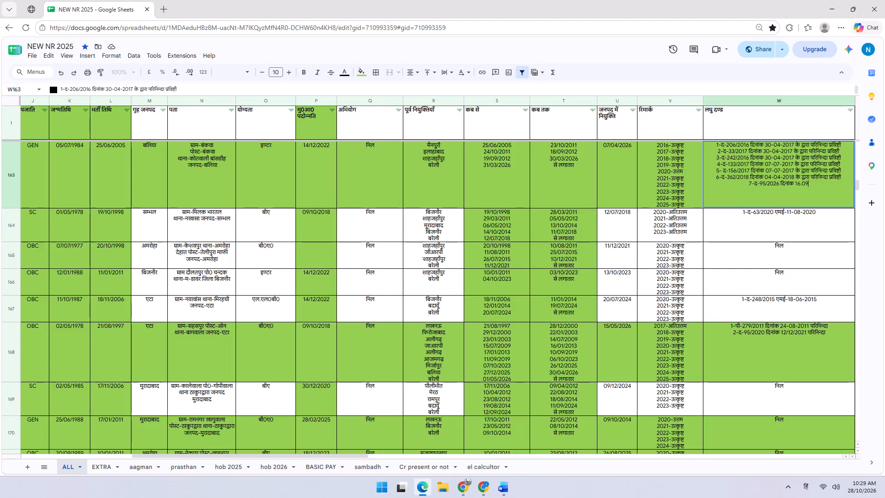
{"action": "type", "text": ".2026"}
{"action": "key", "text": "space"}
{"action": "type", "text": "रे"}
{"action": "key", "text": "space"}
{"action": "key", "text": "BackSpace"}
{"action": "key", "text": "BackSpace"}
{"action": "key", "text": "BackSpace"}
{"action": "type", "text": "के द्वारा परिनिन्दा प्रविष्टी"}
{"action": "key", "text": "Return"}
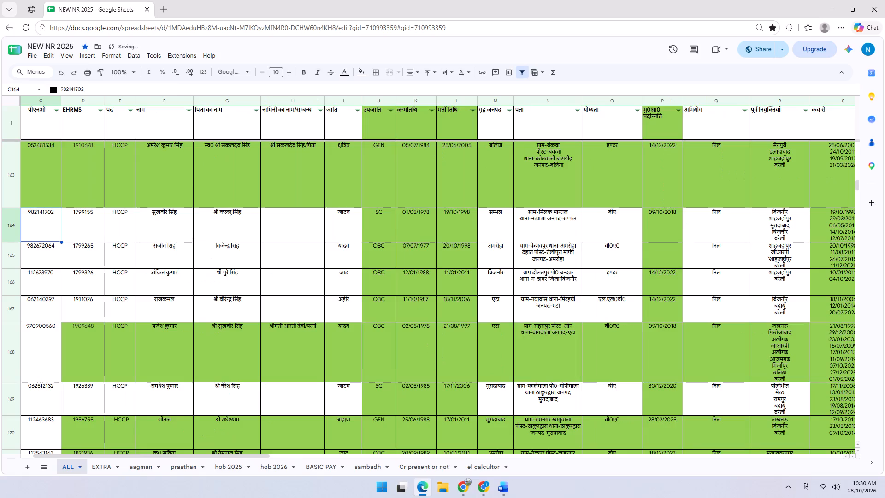
Search the sheet for another officer's पीएनओ number and clear the search text.
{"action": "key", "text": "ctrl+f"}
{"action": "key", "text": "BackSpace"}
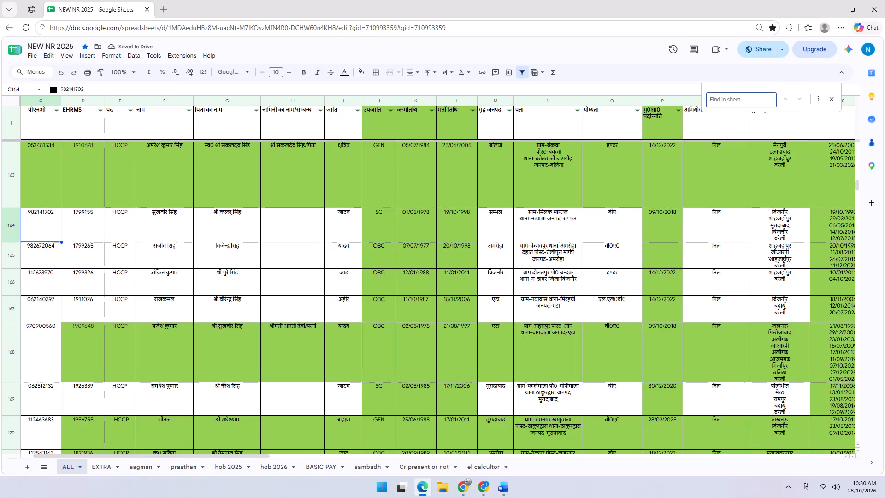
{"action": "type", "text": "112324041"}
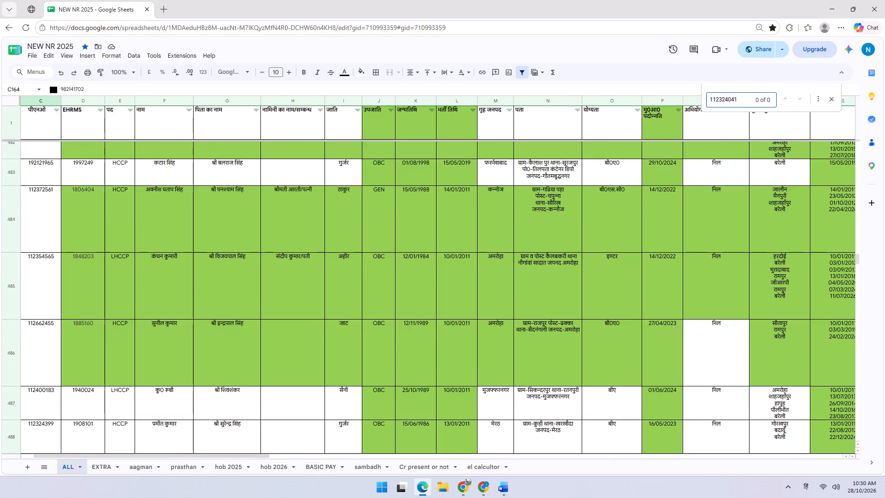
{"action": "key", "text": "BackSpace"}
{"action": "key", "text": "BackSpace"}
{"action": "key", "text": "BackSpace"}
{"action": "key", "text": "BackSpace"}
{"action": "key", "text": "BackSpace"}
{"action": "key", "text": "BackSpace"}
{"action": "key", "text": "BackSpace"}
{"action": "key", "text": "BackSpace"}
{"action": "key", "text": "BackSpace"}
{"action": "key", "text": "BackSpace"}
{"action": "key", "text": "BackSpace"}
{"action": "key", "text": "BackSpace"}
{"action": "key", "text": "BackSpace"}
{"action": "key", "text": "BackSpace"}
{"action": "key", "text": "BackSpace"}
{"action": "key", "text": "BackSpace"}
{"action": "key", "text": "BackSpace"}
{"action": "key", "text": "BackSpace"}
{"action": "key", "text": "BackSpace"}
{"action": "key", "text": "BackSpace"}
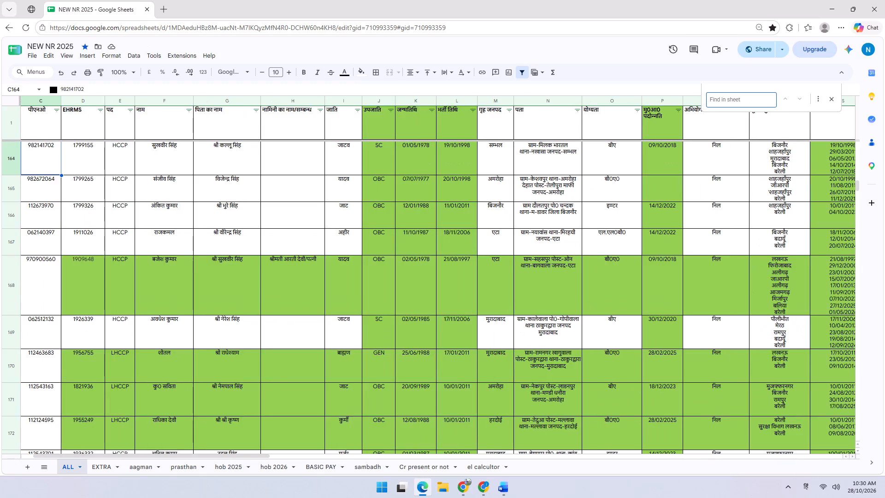
Search the sheet by the officer's first name in Hindi and go to the matching record in row 1044.
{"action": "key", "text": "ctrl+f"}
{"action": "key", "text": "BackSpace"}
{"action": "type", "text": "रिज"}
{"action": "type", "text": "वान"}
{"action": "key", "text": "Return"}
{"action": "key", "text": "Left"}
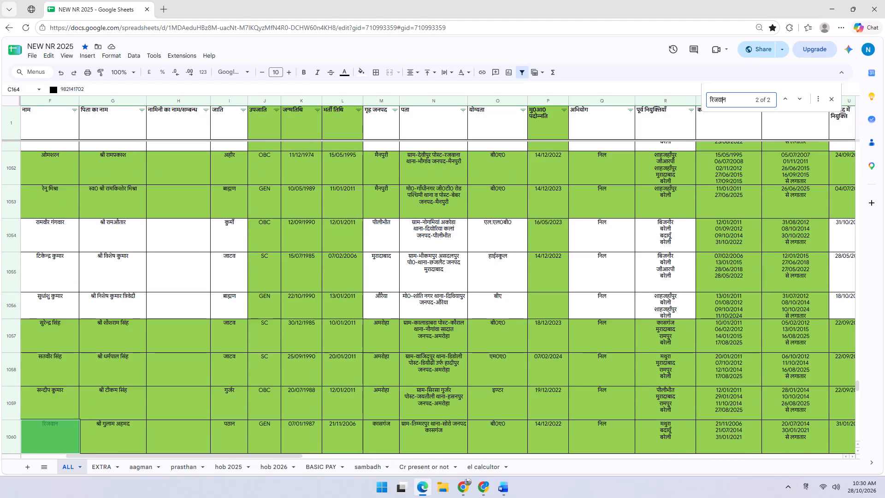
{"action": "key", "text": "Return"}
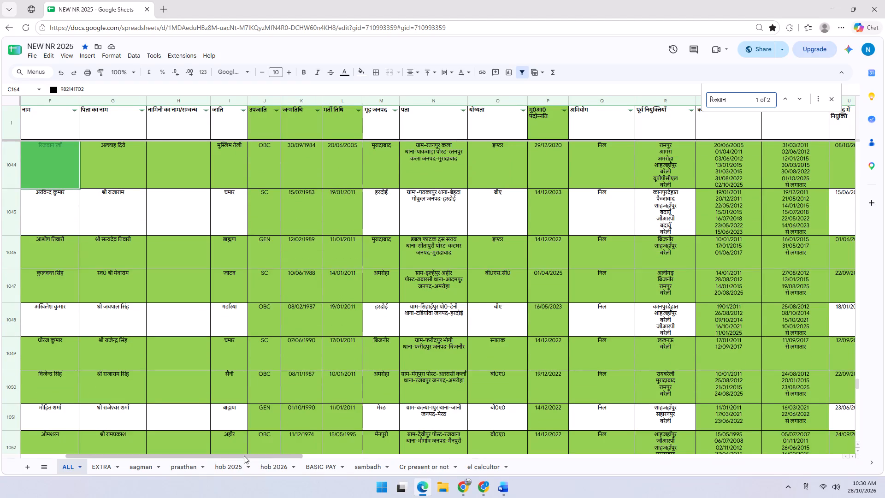
Examine the record in row 1044 across its columns through to the current posting.
{"action": "left_click_drag", "start_coordinate": [244, 456], "coordinate": [195, 456]}
{"action": "left_click", "coordinate": [327, 162]}
{"action": "key", "text": "Tab"}
{"action": "key", "text": "Tab"}
{"action": "key", "text": "Tab"}
{"action": "key", "text": "Tab"}
{"action": "key", "text": "Tab"}
{"action": "key", "text": "Tab"}
{"action": "key", "text": "Tab"}
{"action": "key", "text": "Tab"}
{"action": "key", "text": "Tab"}
{"action": "key", "text": "Tab"}
{"action": "key", "text": "Tab"}
{"action": "key", "text": "Tab"}
{"action": "key", "text": "Tab"}
{"action": "key", "text": "Tab"}
{"action": "key", "text": "Tab"}
{"action": "key", "text": "Tab"}
{"action": "key", "text": "Tab"}
{"action": "key", "text": "Tab"}
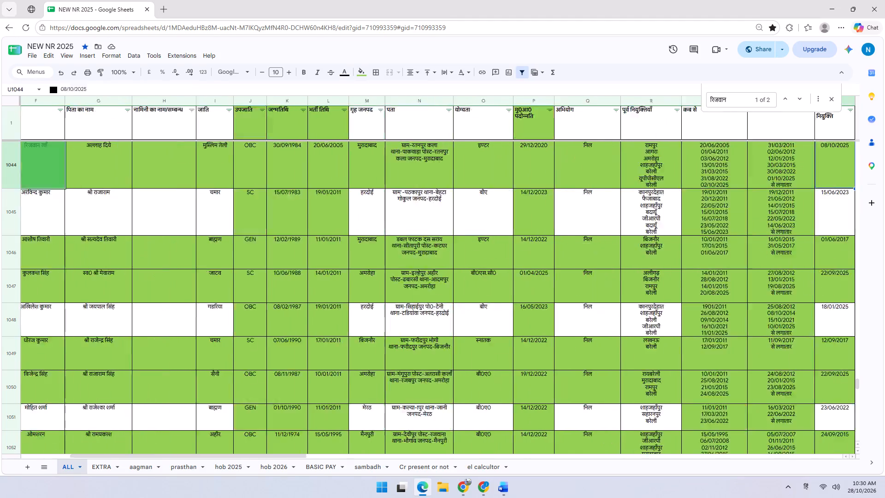
{"action": "key", "text": "Tab"}
{"action": "key", "text": "Tab"}
{"action": "key", "text": "Tab"}
{"action": "key", "text": "Tab"}
{"action": "key", "text": "Tab"}
{"action": "key", "text": "Tab"}
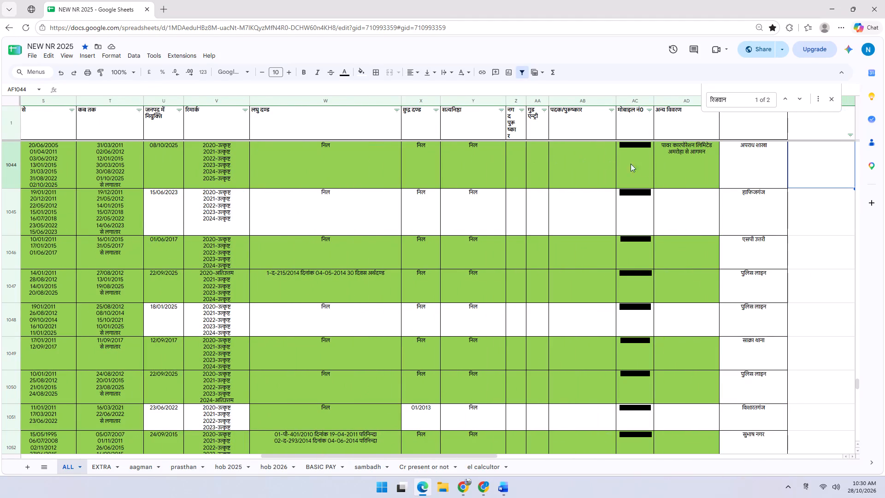
Go to the other name match in row 1060 and examine its service details, punishment columns and पीएनओ number.
{"action": "left_click", "coordinate": [800, 98]}
{"action": "left_click", "coordinate": [139, 441]}
{"action": "key", "text": "Tab"}
{"action": "key", "text": "Tab"}
{"action": "key", "text": "Tab"}
{"action": "key", "text": "Tab"}
{"action": "key", "text": "Tab"}
{"action": "key", "text": "Tab"}
{"action": "key", "text": "Tab"}
{"action": "key", "text": "Tab"}
{"action": "key", "text": "Tab"}
{"action": "key", "text": "Tab"}
{"action": "key", "text": "Tab"}
{"action": "key", "text": "Tab"}
{"action": "key", "text": "Tab"}
{"action": "key", "text": "Tab"}
{"action": "key", "text": "Tab"}
{"action": "key", "text": "Tab"}
{"action": "key", "text": "Tab"}
{"action": "key", "text": "Tab"}
{"action": "key", "text": "Tab"}
{"action": "key", "text": "Tab"}
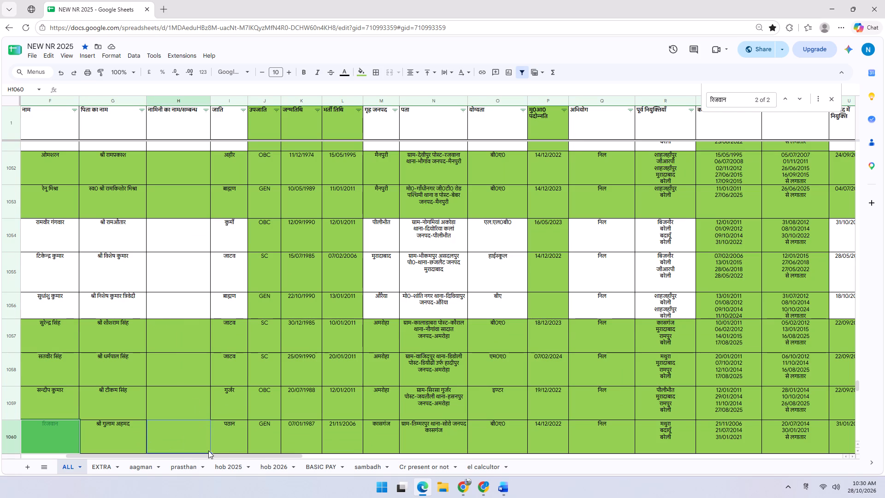
{"action": "key", "text": "Tab"}
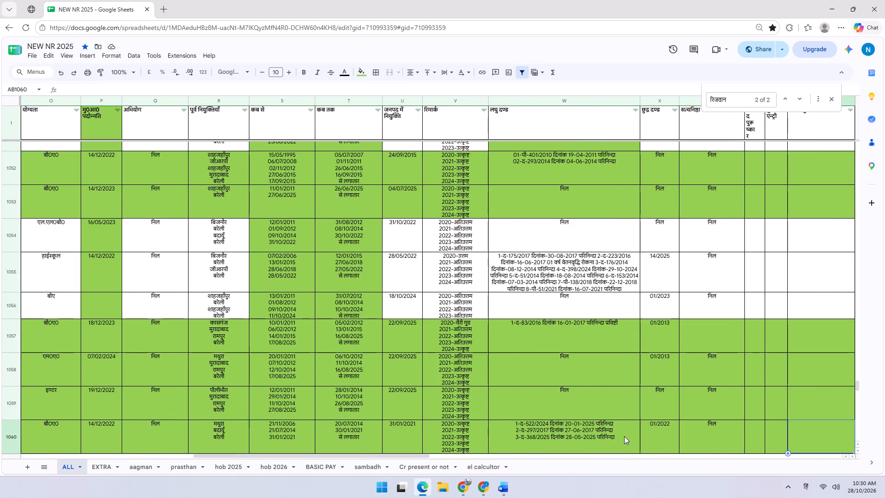
{"action": "key", "text": "Left"}
{"action": "key", "text": "Left"}
{"action": "key", "text": "Left"}
{"action": "key", "text": "Left"}
{"action": "key", "text": "Left"}
{"action": "key", "text": "Left"}
{"action": "key", "text": "Left"}
{"action": "key", "text": "Left"}
{"action": "key", "text": "Left"}
{"action": "key", "text": "Left"}
{"action": "key", "text": "Left"}
{"action": "key", "text": "Left"}
{"action": "key", "text": "Left"}
{"action": "key", "text": "Left"}
{"action": "key", "text": "Left"}
{"action": "key", "text": "Left"}
{"action": "key", "text": "Left"}
{"action": "key", "text": "Left"}
{"action": "key", "text": "Left"}
{"action": "key", "text": "Left"}
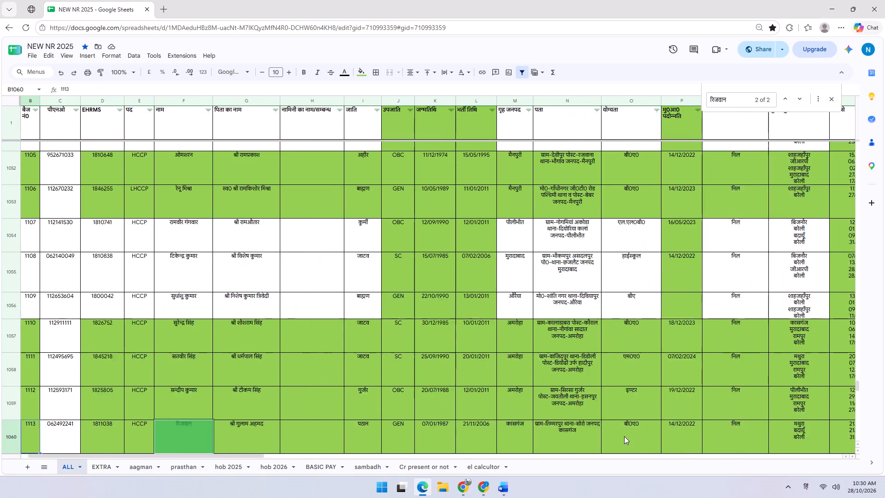
{"action": "key", "text": "Right"}
{"action": "key", "text": "Right"}
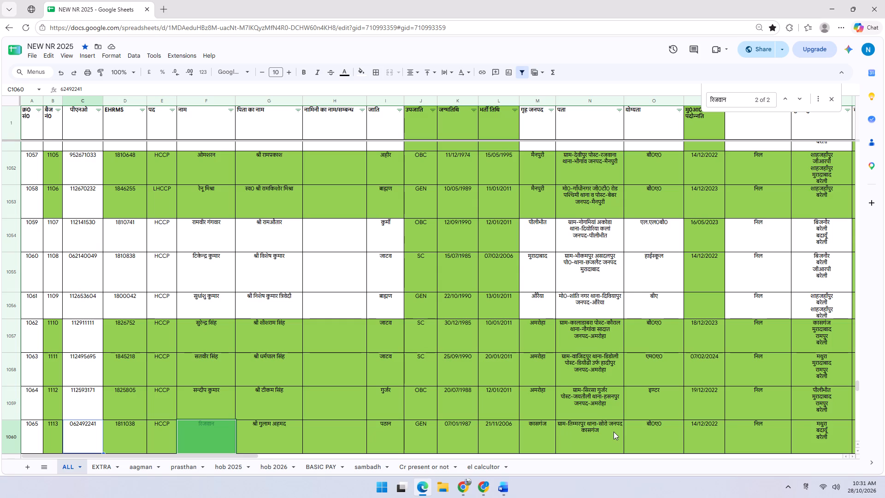
{"action": "left_click_drag", "start_coordinate": [233, 456], "coordinate": [233, 456]}
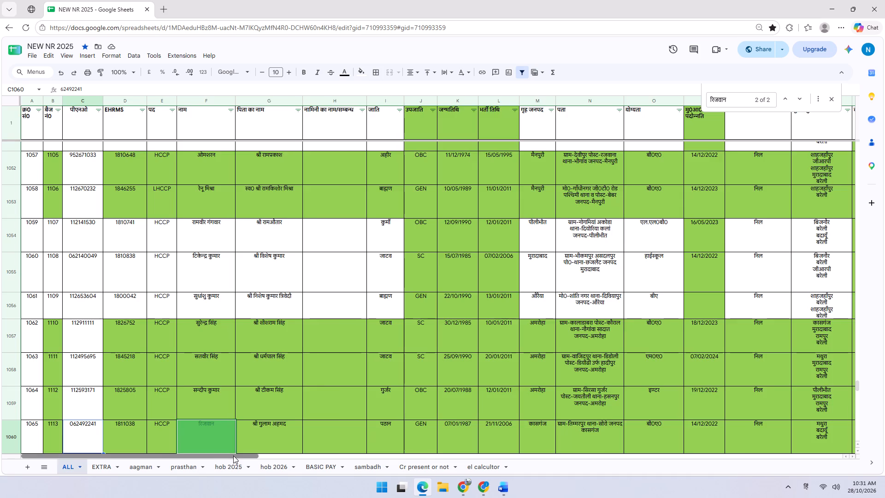
{"action": "left_click_drag", "start_coordinate": [233, 456], "coordinate": [390, 453]}
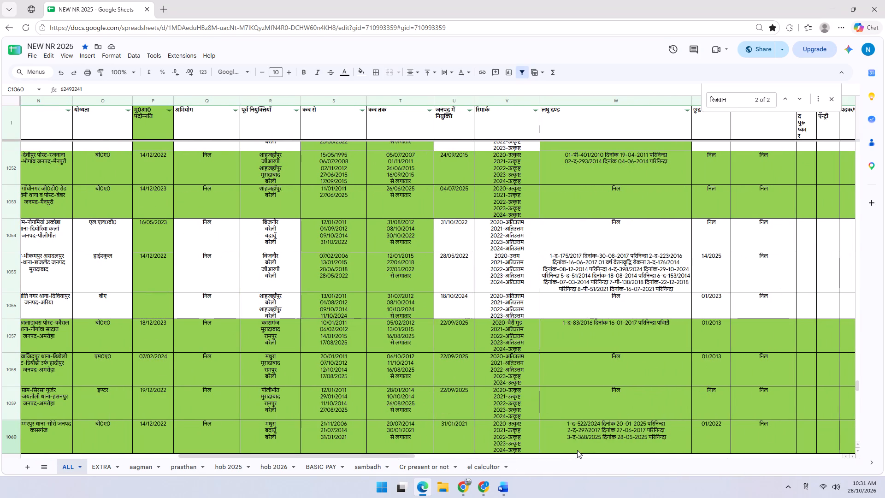
{"action": "double_click", "coordinate": [674, 423]}
{"action": "left_click_drag", "start_coordinate": [676, 422], "coordinate": [633, 424]}
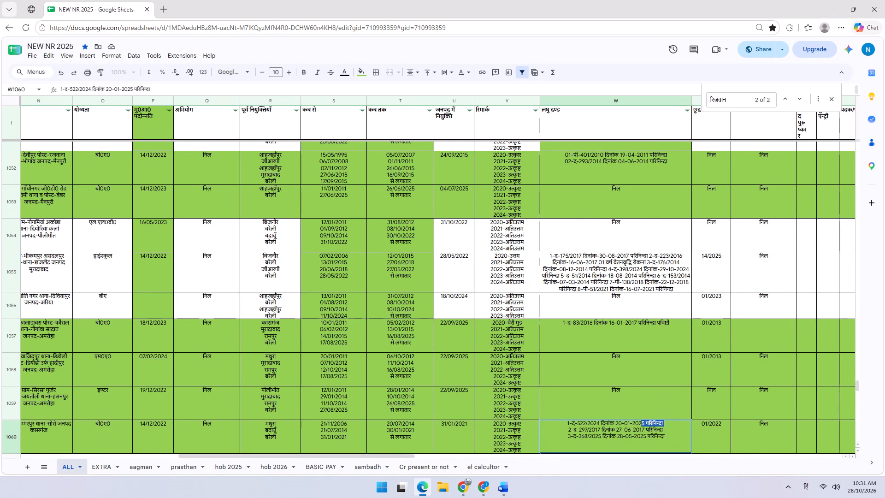
{"action": "left_click_drag", "start_coordinate": [633, 424], "coordinate": [532, 418]}
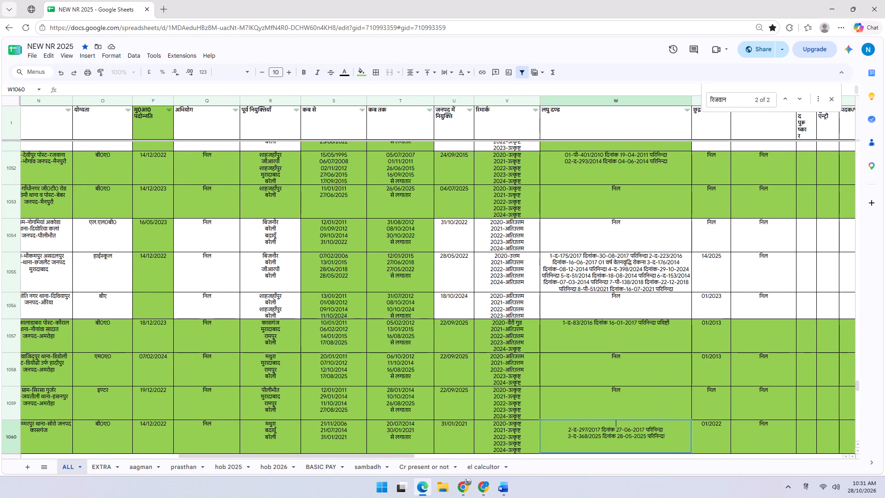
{"action": "key", "text": "Delete"}
{"action": "key", "text": "Return"}
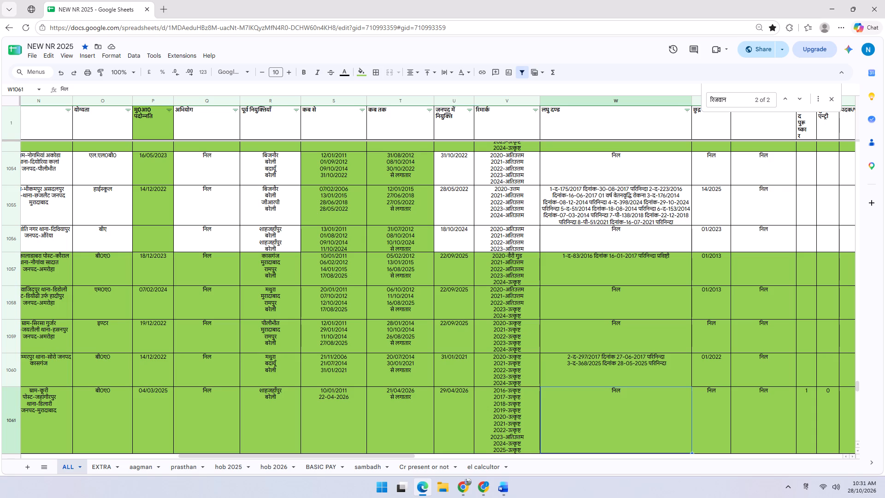
{"action": "key", "text": "ctrl+s"}
{"action": "key", "text": "ctrl+s"}
Insert a line break before the entry "2-द-223/2016" in the लघु दण्ड cell of row 1055.
{"action": "triple_click", "coordinate": [646, 187]}
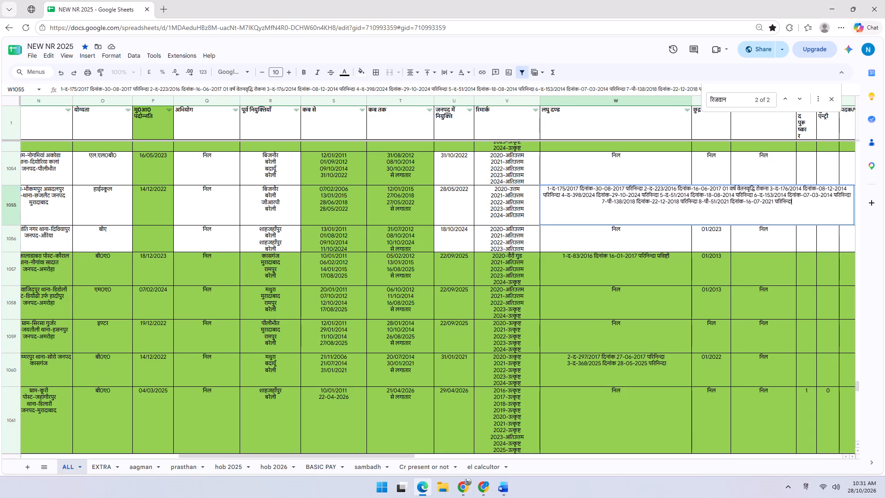
{"action": "left_click", "coordinate": [641, 186]}
{"action": "key", "text": "alt+Return"}
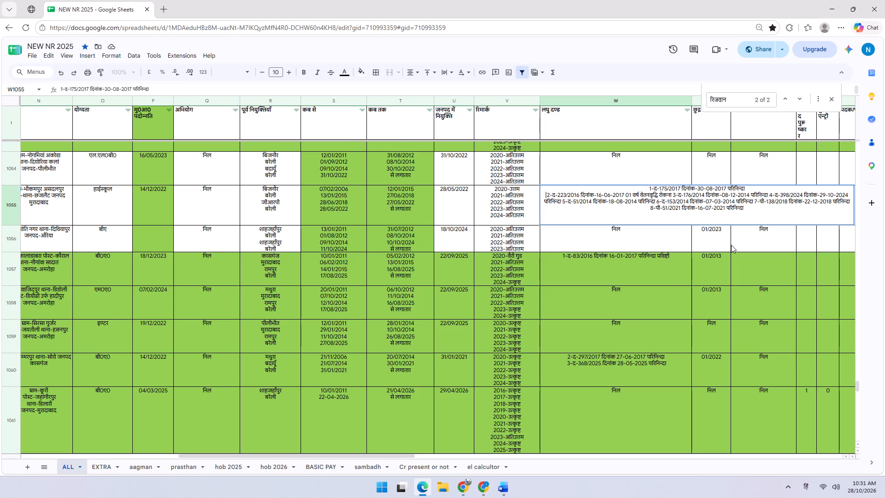
{"action": "scroll", "coordinate": [731, 245], "scroll_direction": "up", "scroll_amount": 2}
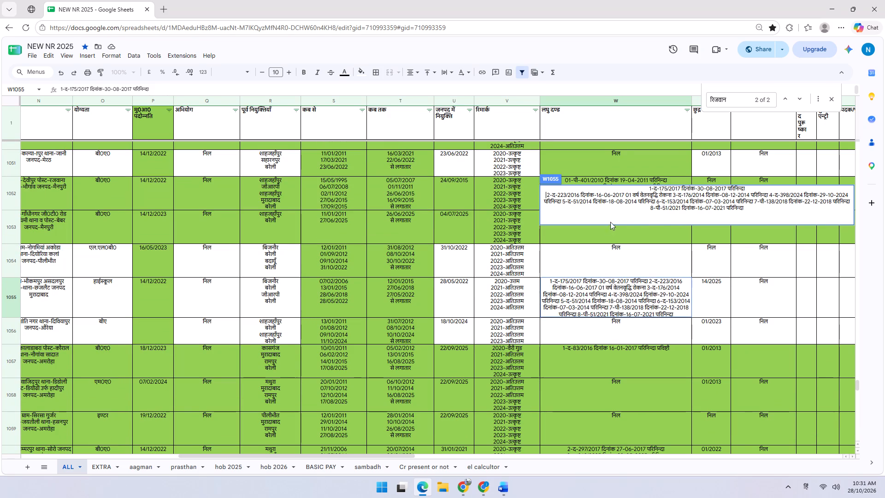
{"action": "left_click", "coordinate": [633, 214]}
{"action": "left_click", "coordinate": [637, 283]}
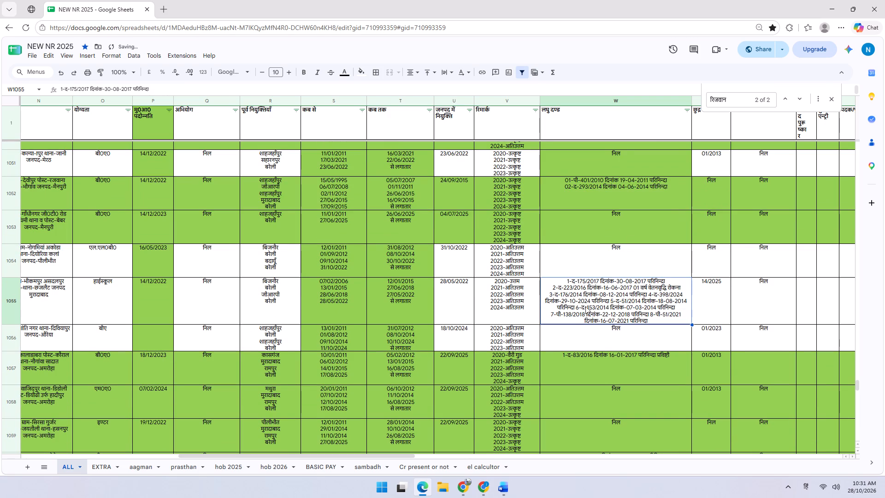
Insert a line break before the entry "3-द-176/2014" in the लघु दण्ड cell of row 1055.
{"action": "double_click", "coordinate": [636, 286]}
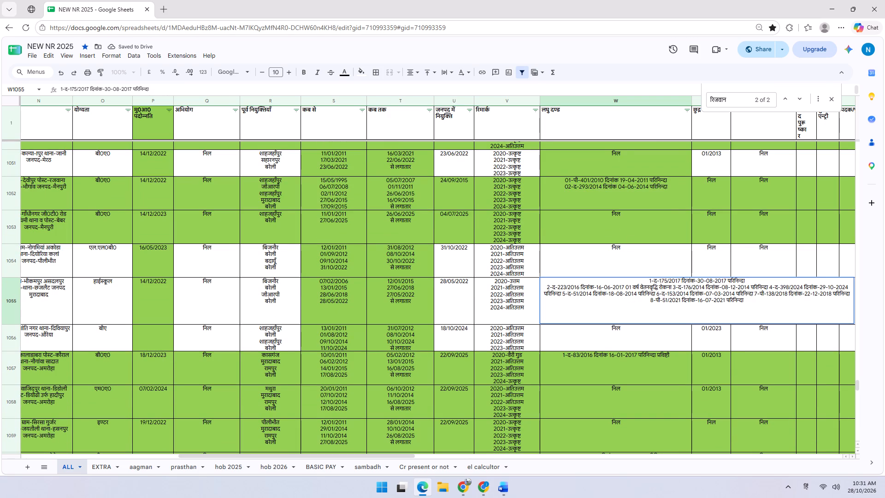
{"action": "left_click", "coordinate": [671, 287]}
{"action": "key", "text": "alt+Return"}
{"action": "key", "text": "Right"}
{"action": "key", "text": "Right"}
{"action": "key", "text": "Right"}
{"action": "key", "text": "Right"}
{"action": "key", "text": "Right"}
{"action": "key", "text": "Right"}
{"action": "key", "text": "Right"}
{"action": "key", "text": "Right"}
{"action": "key", "text": "Right"}
{"action": "key", "text": "Right"}
{"action": "key", "text": "Right"}
{"action": "key", "text": "Right"}
{"action": "key", "text": "Right"}
{"action": "key", "text": "Right"}
{"action": "key", "text": "Right"}
{"action": "key", "text": "Right"}
{"action": "key", "text": "Right"}
{"action": "key", "text": "Right"}
{"action": "key", "text": "Right"}
{"action": "key", "text": "Right"}
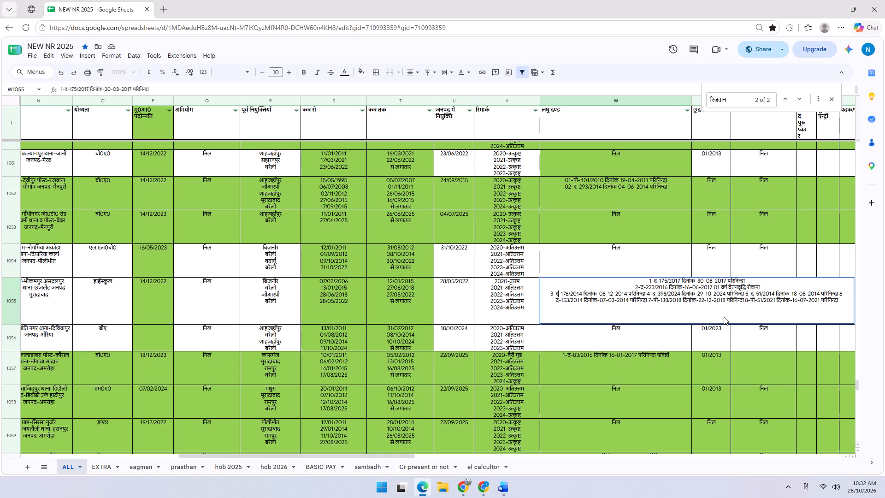
{"action": "key", "text": "Left"}
{"action": "key", "text": "alt+Return"}
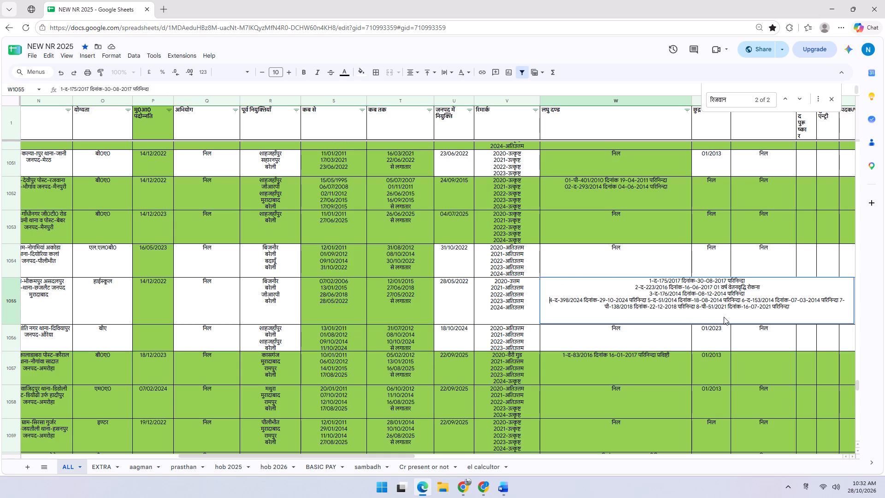
{"action": "key", "text": "Right"}
{"action": "key", "text": "Right"}
{"action": "key", "text": "Right"}
{"action": "key", "text": "Right"}
{"action": "key", "text": "Right"}
{"action": "key", "text": "Right"}
{"action": "key", "text": "Right"}
{"action": "key", "text": "Right"}
{"action": "key", "text": "Right"}
{"action": "key", "text": "Right"}
{"action": "key", "text": "Right"}
{"action": "key", "text": "Right"}
{"action": "key", "text": "Right"}
{"action": "key", "text": "Right"}
{"action": "key", "text": "Right"}
{"action": "key", "text": "Right"}
{"action": "key", "text": "Right"}
{"action": "key", "text": "Right"}
{"action": "key", "text": "Right"}
{"action": "key", "text": "Right"}
{"action": "key", "text": "alt+Return"}
Insert a line break before the entry "6-द-153/2014" in the लघु दण्ड cell of row 1055.
{"action": "key", "text": "Right"}
{"action": "key", "text": "Right"}
{"action": "key", "text": "Right"}
{"action": "key", "text": "Right"}
{"action": "key", "text": "Right"}
{"action": "key", "text": "Right"}
{"action": "key", "text": "Right"}
{"action": "key", "text": "Right"}
{"action": "key", "text": "Right"}
{"action": "key", "text": "Right"}
{"action": "key", "text": "Right"}
{"action": "key", "text": "Right"}
{"action": "key", "text": "Right"}
{"action": "key", "text": "Right"}
{"action": "key", "text": "Right"}
{"action": "key", "text": "Right"}
{"action": "key", "text": "Right"}
{"action": "key", "text": "Right"}
{"action": "key", "text": "Right"}
{"action": "key", "text": "Right"}
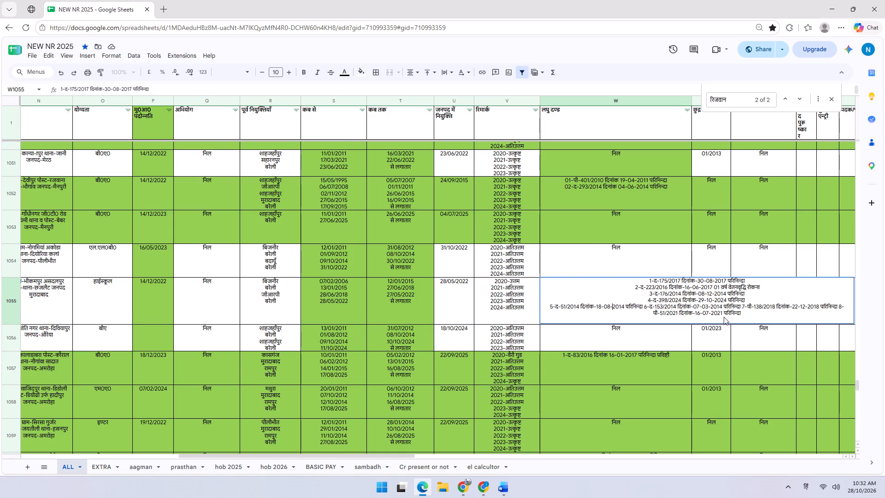
{"action": "key", "text": "Right"}
{"action": "key", "text": "Right"}
{"action": "key", "text": "Right"}
{"action": "key", "text": "alt+Return"}
{"action": "key", "text": "Right"}
{"action": "key", "text": "Right"}
{"action": "key", "text": "Right"}
{"action": "key", "text": "Right"}
{"action": "key", "text": "Right"}
{"action": "key", "text": "Right"}
{"action": "key", "text": "Right"}
{"action": "key", "text": "Right"}
{"action": "key", "text": "Right"}
{"action": "key", "text": "Right"}
{"action": "key", "text": "Right"}
{"action": "key", "text": "Right"}
{"action": "key", "text": "Right"}
{"action": "key", "text": "Right"}
{"action": "key", "text": "Right"}
{"action": "key", "text": "Right"}
{"action": "key", "text": "Right"}
{"action": "key", "text": "Right"}
{"action": "key", "text": "Right"}
{"action": "key", "text": "Right"}
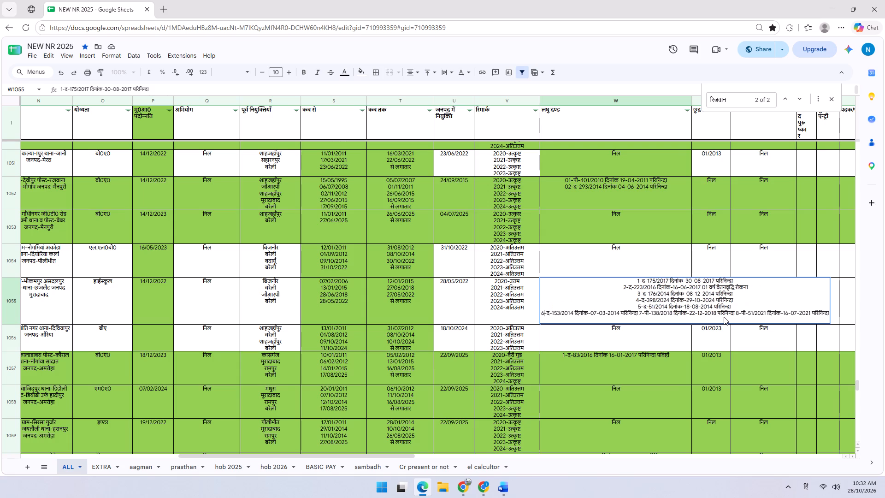
{"action": "key", "text": "Right"}
{"action": "key", "text": "Right"}
{"action": "key", "text": "Right"}
{"action": "key", "text": "Right"}
{"action": "key", "text": "alt+Return"}
{"action": "key", "text": "Right"}
{"action": "key", "text": "Right"}
{"action": "key", "text": "Right"}
{"action": "key", "text": "Right"}
{"action": "key", "text": "Right"}
{"action": "key", "text": "Right"}
{"action": "key", "text": "Right"}
{"action": "key", "text": "Right"}
{"action": "key", "text": "Right"}
{"action": "key", "text": "Right"}
{"action": "key", "text": "Right"}
{"action": "key", "text": "Right"}
{"action": "key", "text": "Right"}
{"action": "key", "text": "Right"}
{"action": "key", "text": "Right"}
{"action": "key", "text": "Right"}
{"action": "key", "text": "Right"}
{"action": "key", "text": "Right"}
{"action": "key", "text": "Right"}
{"action": "key", "text": "Right"}
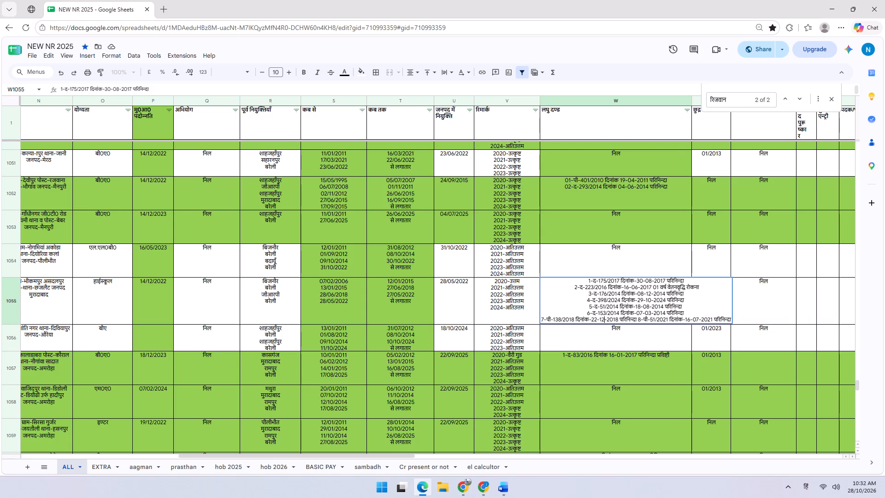
{"action": "key", "text": "alt+Return"}
{"action": "key", "text": "Return"}
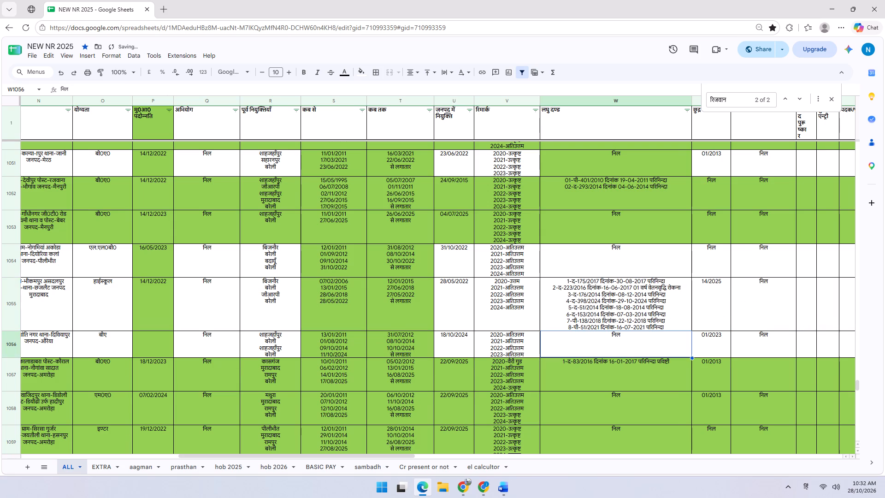
{"action": "key", "text": "ctrl+s"}
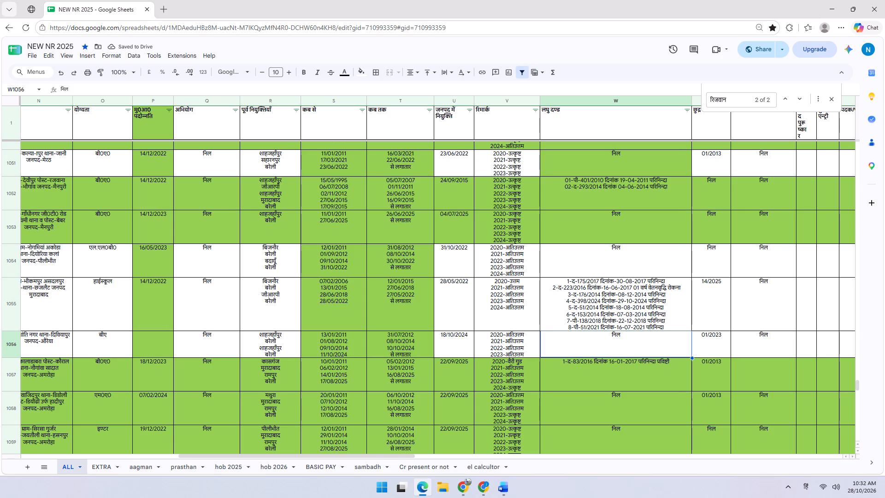
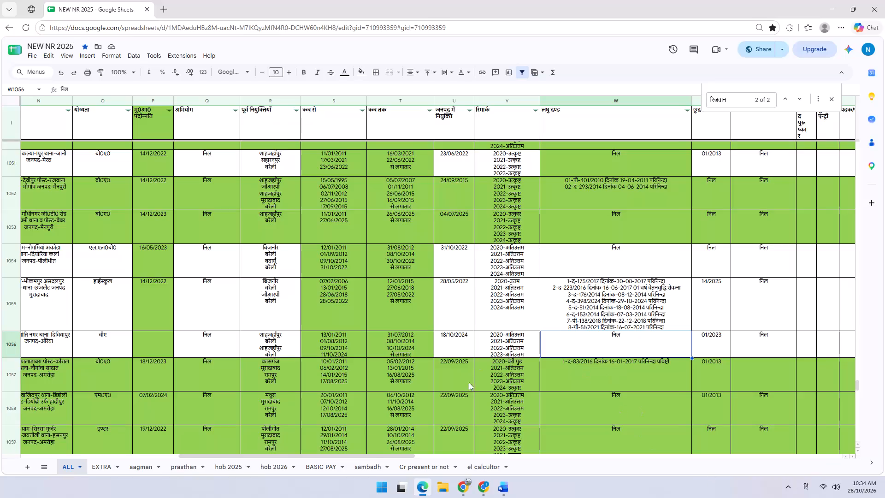
Search the hob 2026 sheet for the officer's PNO (पीएनओ) number.
{"action": "left_click", "coordinate": [266, 470]}
{"action": "left_click", "coordinate": [360, 356]}
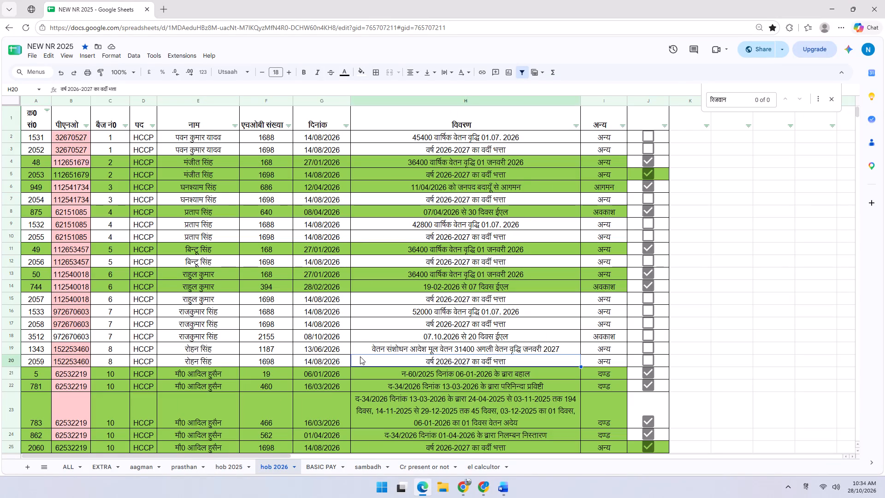
{"action": "key", "text": "ctrl+f"}
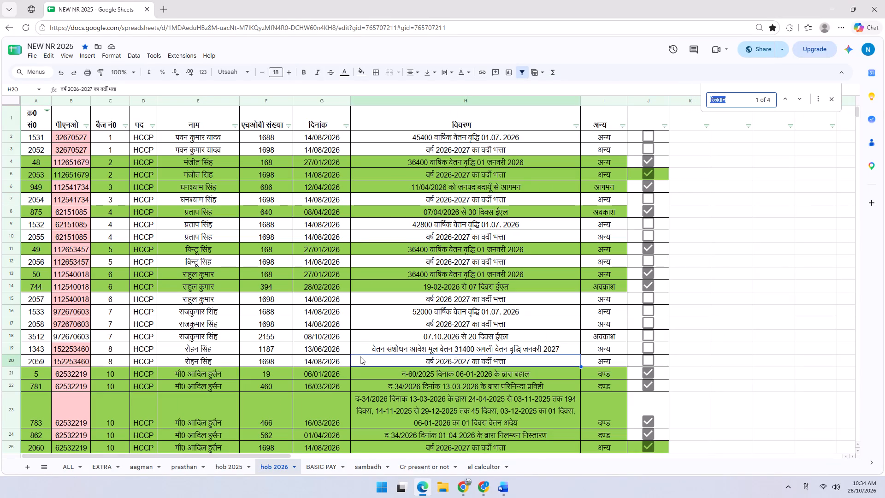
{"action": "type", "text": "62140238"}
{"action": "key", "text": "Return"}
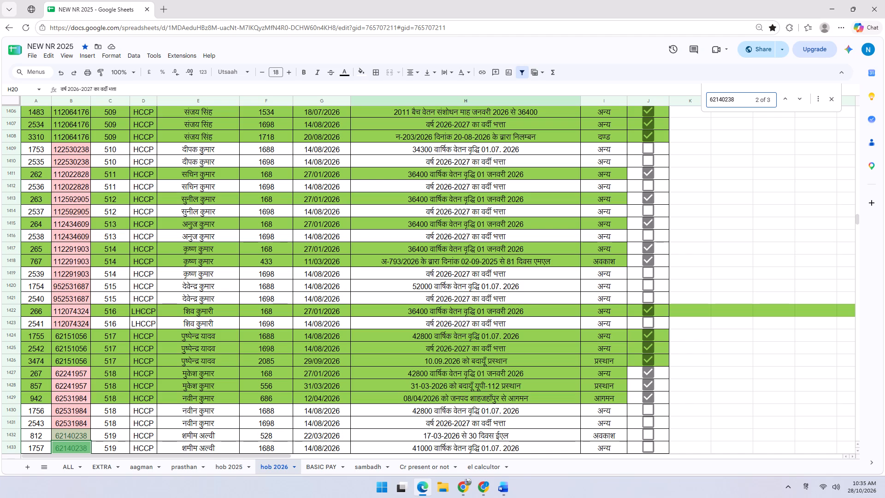
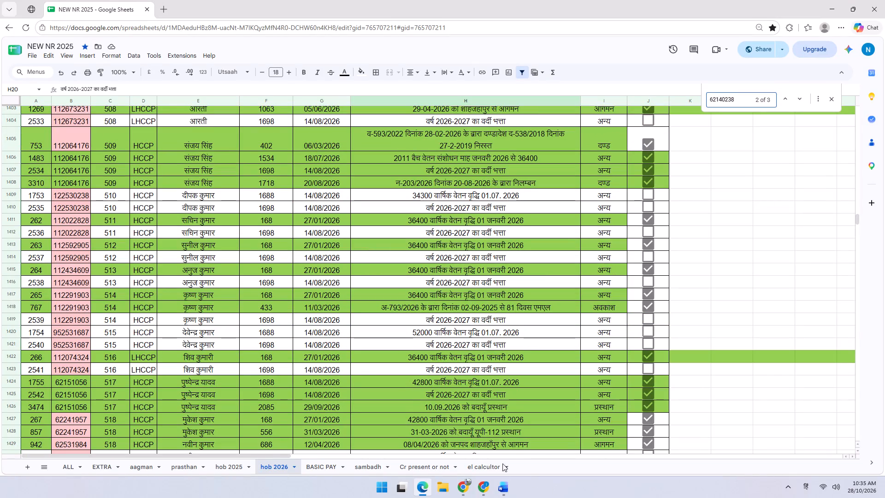
Tick the checkbox for the searched officer's 30-day EL leave (अवकाश) entry in row 1432, dated from 17-03-2026.
{"action": "scroll", "coordinate": [320, 316], "scroll_direction": "down", "scroll_amount": 1}
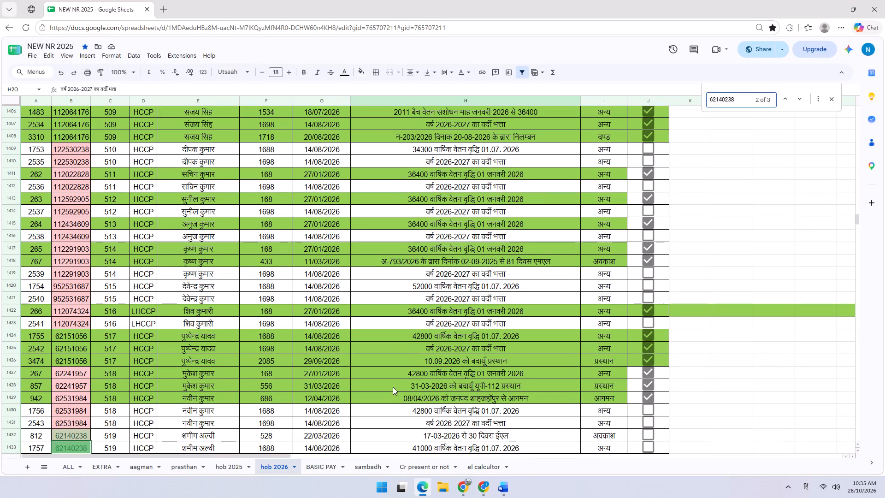
{"action": "scroll", "coordinate": [501, 425], "scroll_direction": "down", "scroll_amount": 1}
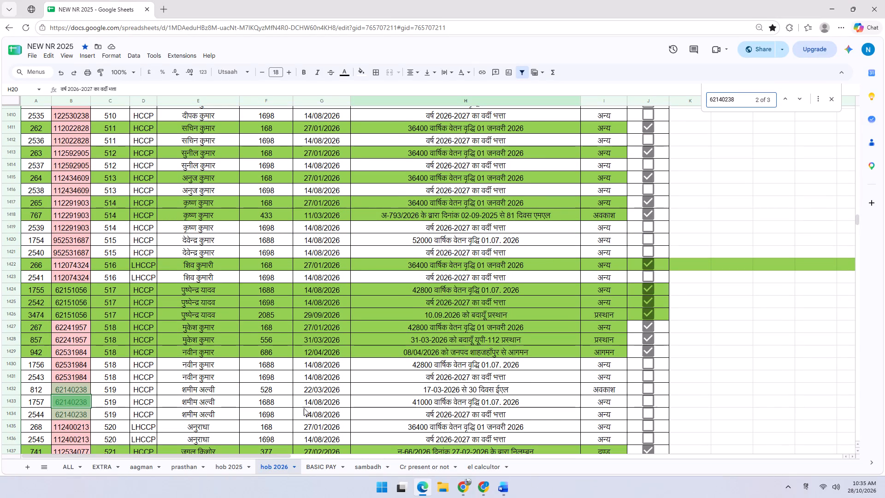
{"action": "left_click", "coordinate": [650, 387]}
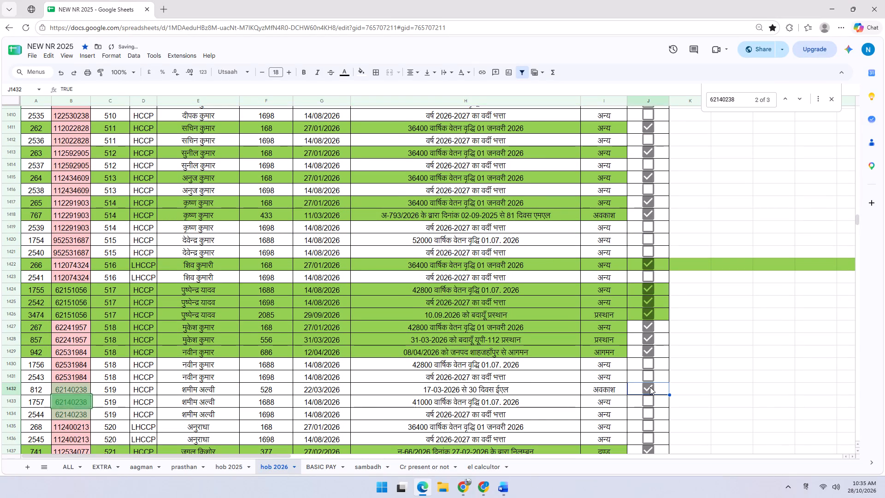
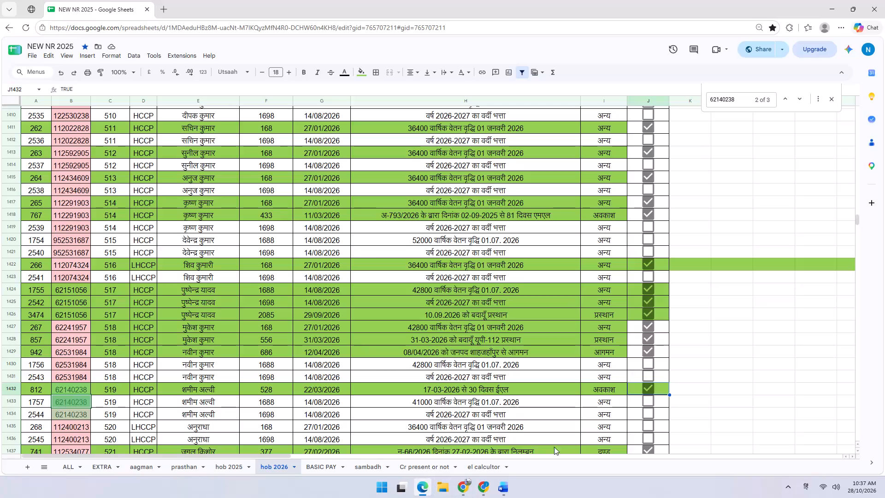
Tick the checkboxes for the searched officer's annual increment entry in row 1433 and 2026-2027 uniform allowance (वर्दी भत्ता) entry in row 1434.
{"action": "left_click", "coordinate": [644, 399]}
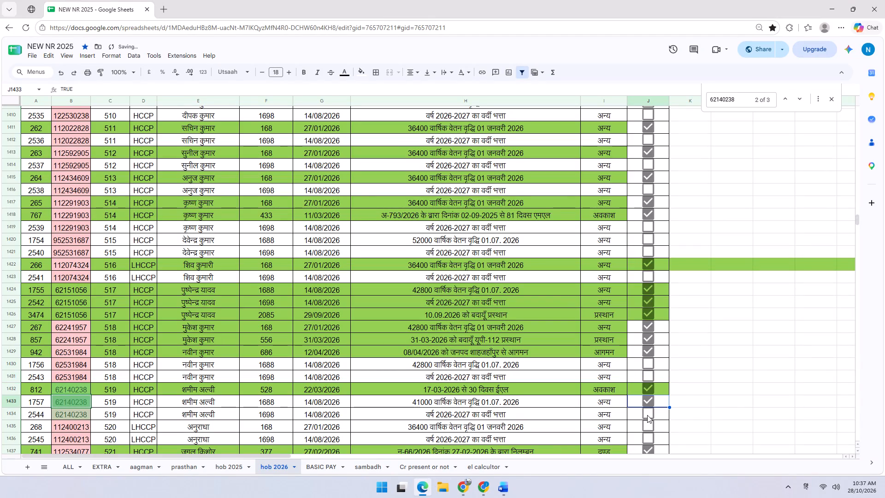
{"action": "left_click", "coordinate": [647, 415]}
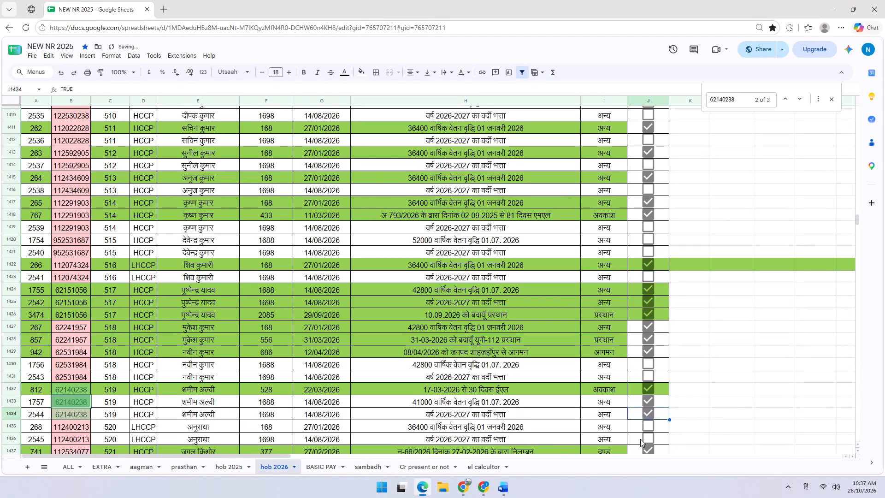
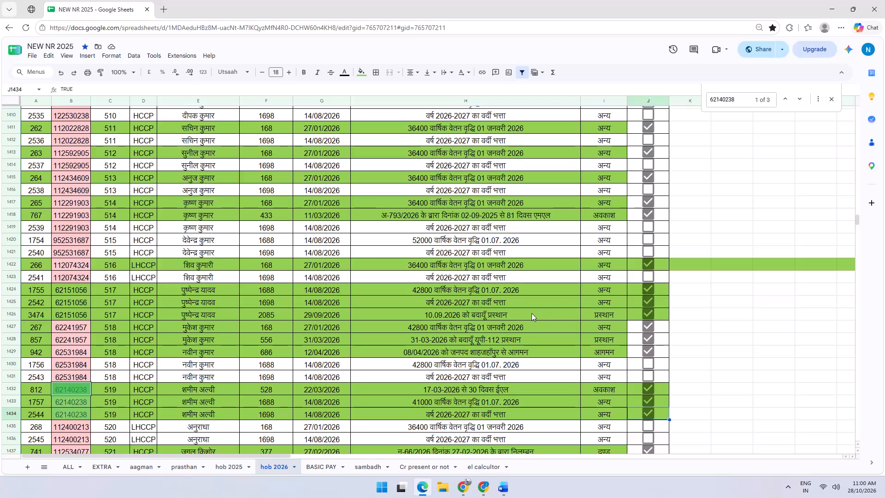
Open the hob 2025 sheet, close the search, and add a filter to its header row covering all records.
{"action": "key", "text": "ctrl+s"}
{"action": "left_click", "coordinate": [221, 466]}
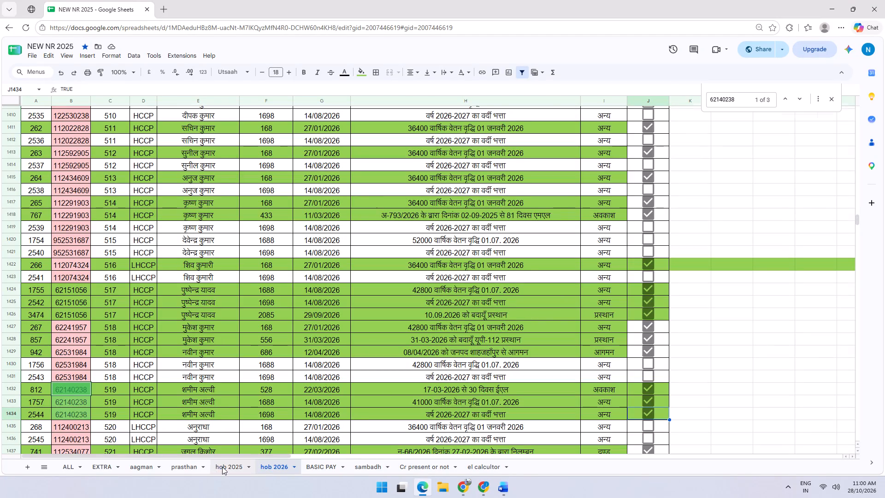
{"action": "scroll", "coordinate": [242, 390], "scroll_direction": "up", "scroll_amount": 9}
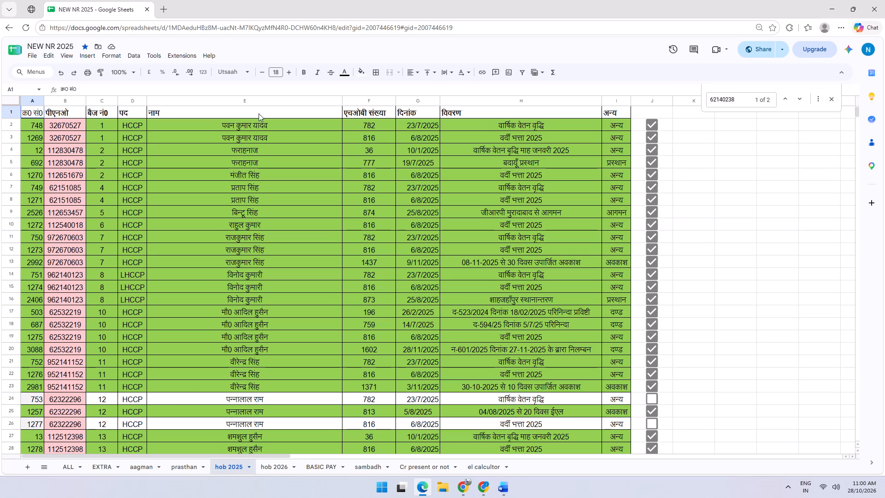
{"action": "left_click", "coordinate": [1, 112]}
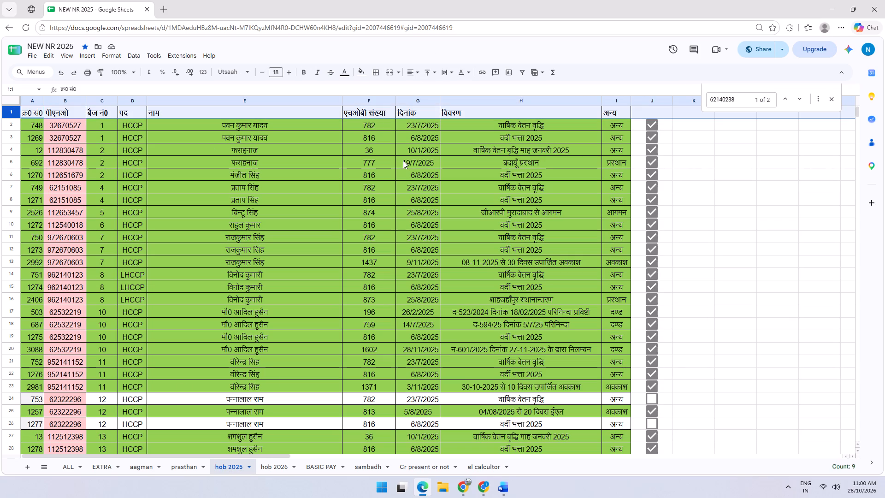
{"action": "key", "text": "ctrl+shift+l"}
{"action": "key", "text": "ctrl+shift+l"}
{"action": "left_click", "coordinate": [834, 98]}
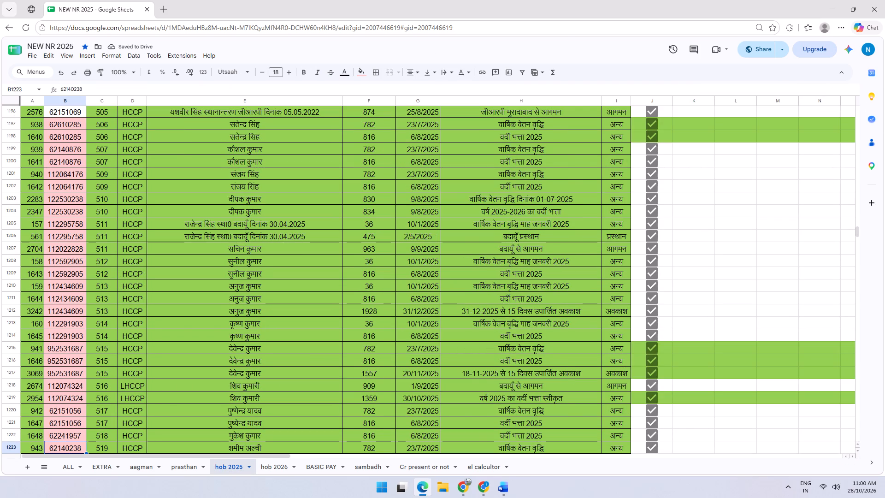
{"action": "scroll", "coordinate": [29, 151], "scroll_direction": "up", "scroll_amount": 9}
{"action": "left_click", "coordinate": [94, 172]}
{"action": "key", "text": "ctrl+shift+Up"}
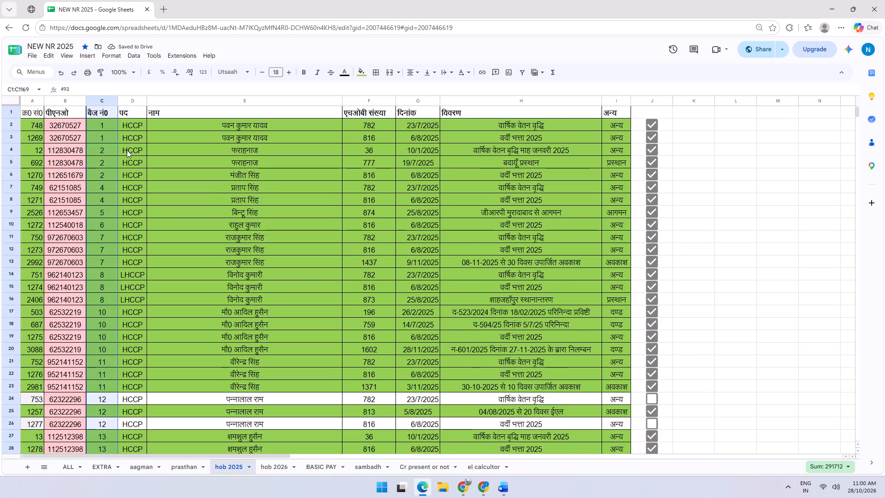
{"action": "left_click", "coordinate": [4, 112]}
{"action": "left_click", "coordinate": [522, 72]}
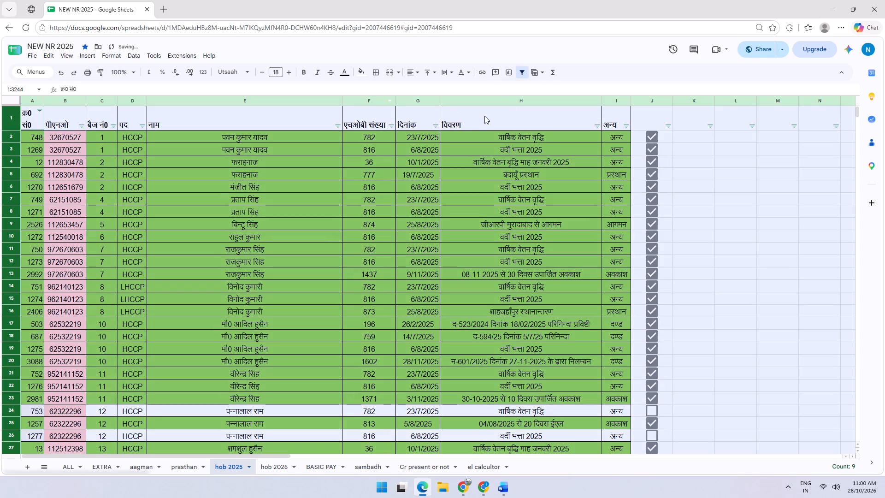
Sort the hob 2025 records by the दिनांक column from A to Z.
{"action": "left_click", "coordinate": [439, 122]}
{"action": "left_click", "coordinate": [363, 140]}
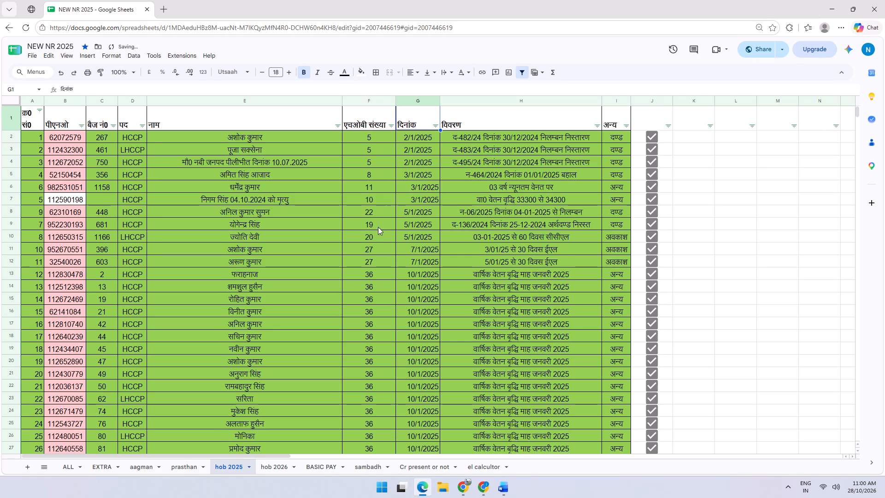
Copy the hob 2025 records in columns A to I from the 5/4/2025 entry in row 525 through the last row.
{"action": "scroll", "coordinate": [397, 237], "scroll_direction": "down", "scroll_amount": 20}
{"action": "scroll", "coordinate": [397, 237], "scroll_direction": "down", "scroll_amount": 13}
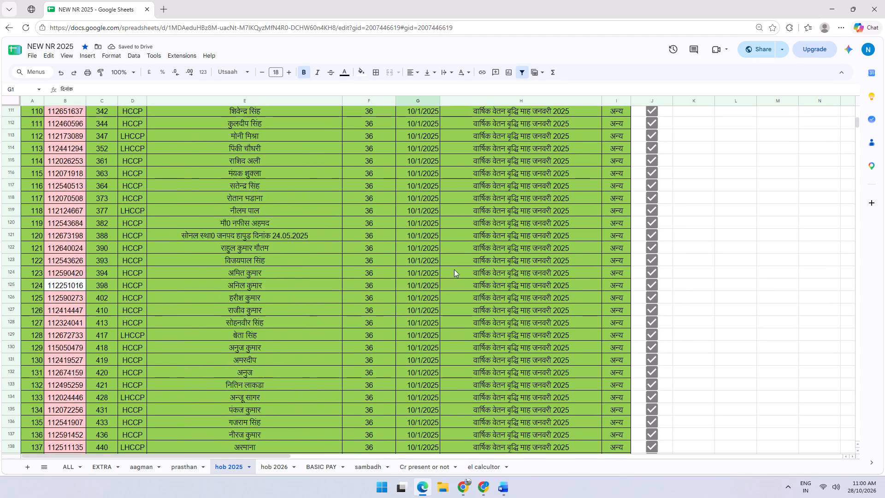
{"action": "scroll", "coordinate": [454, 269], "scroll_direction": "down", "scroll_amount": 4}
{"action": "left_click_drag", "start_coordinate": [857, 121], "coordinate": [855, 155]}
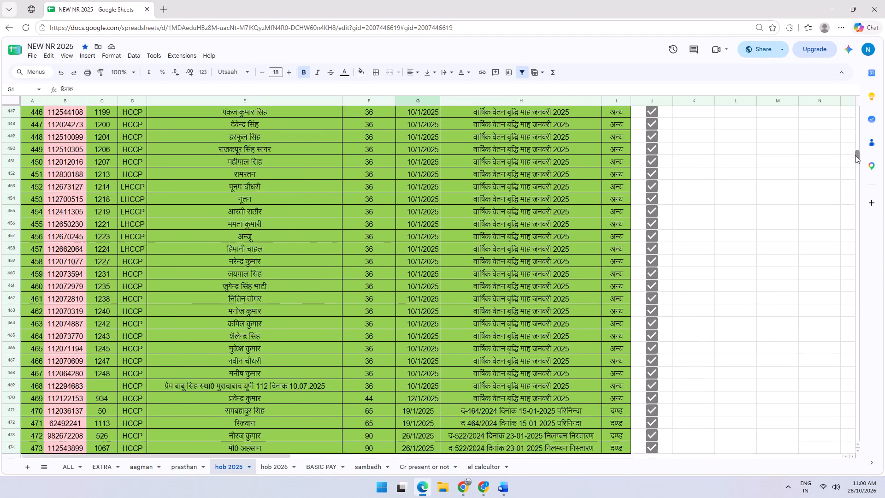
{"action": "left_click_drag", "start_coordinate": [855, 155], "coordinate": [854, 156]}
{"action": "scroll", "coordinate": [439, 374], "scroll_direction": "down", "scroll_amount": 3}
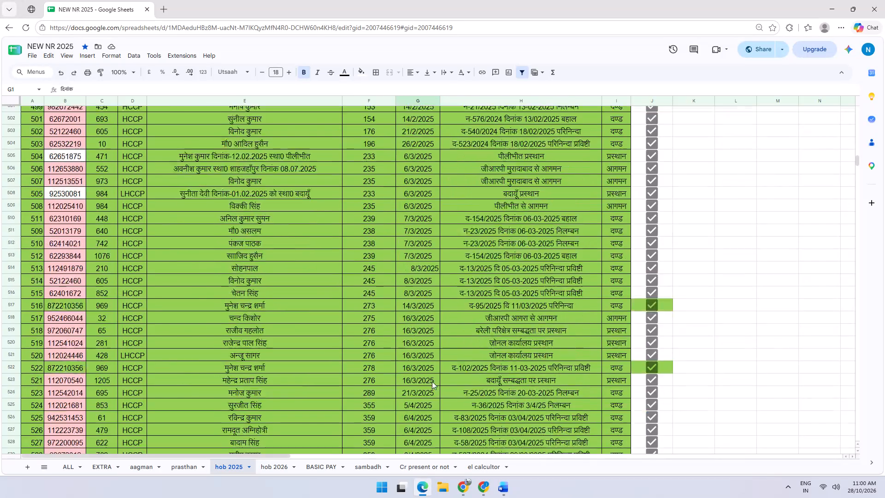
{"action": "scroll", "coordinate": [432, 381], "scroll_direction": "down", "scroll_amount": 3}
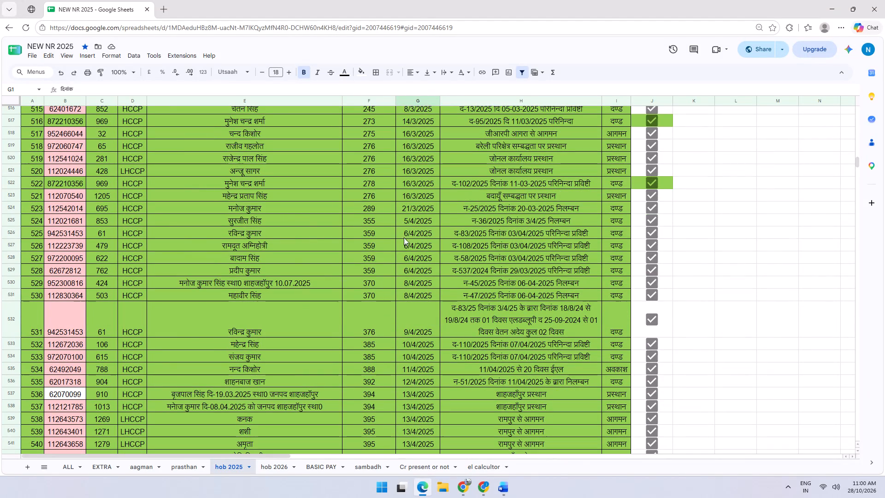
{"action": "left_click", "coordinate": [410, 220]}
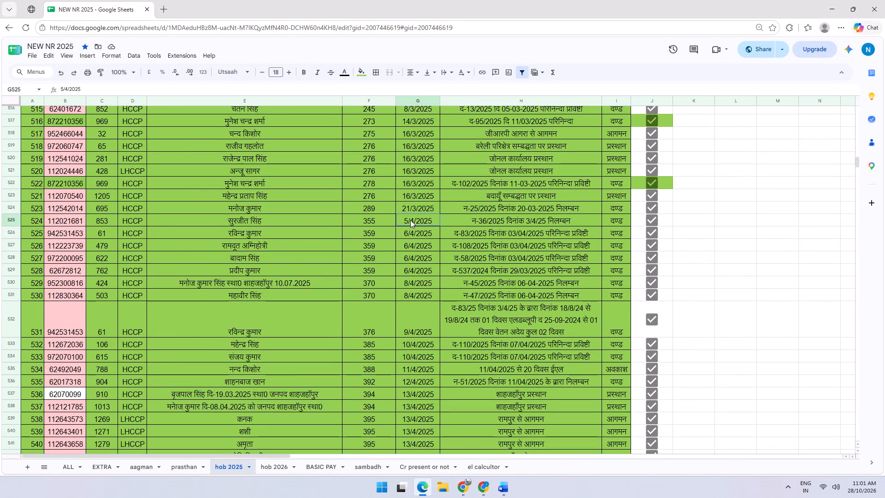
{"action": "left_click_drag", "start_coordinate": [21, 221], "coordinate": [294, 250]}
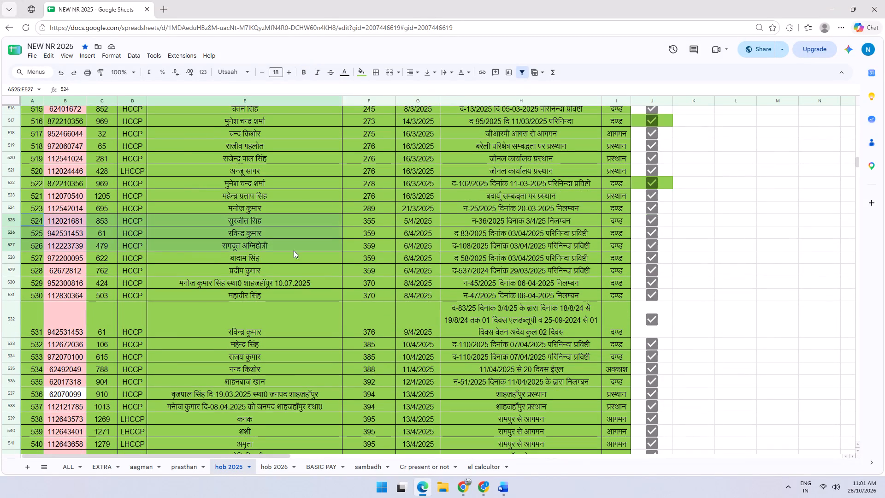
{"action": "left_click_drag", "start_coordinate": [294, 250], "coordinate": [617, 266]}
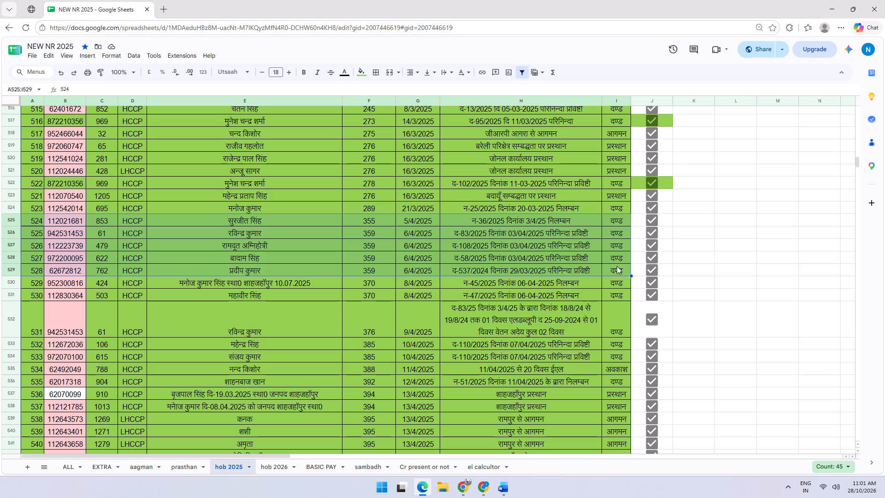
{"action": "key", "text": "ctrl+shift+Down"}
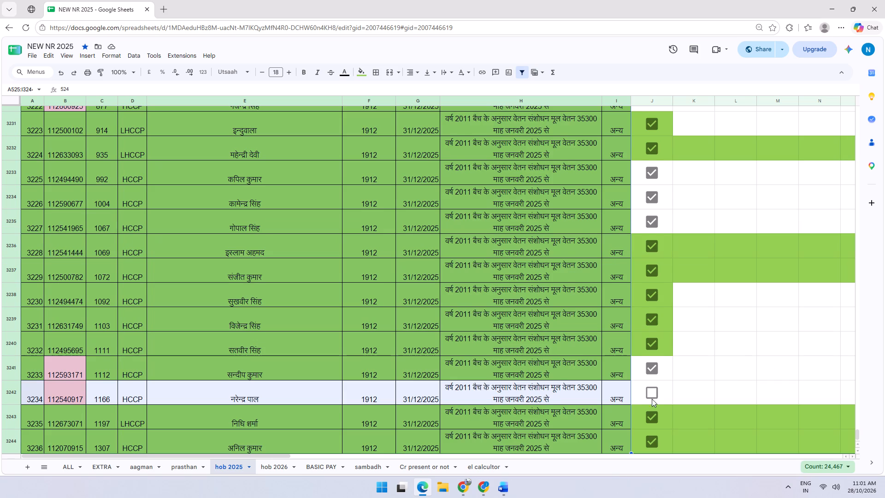
{"action": "scroll", "coordinate": [418, 402], "scroll_direction": "down", "scroll_amount": 1}
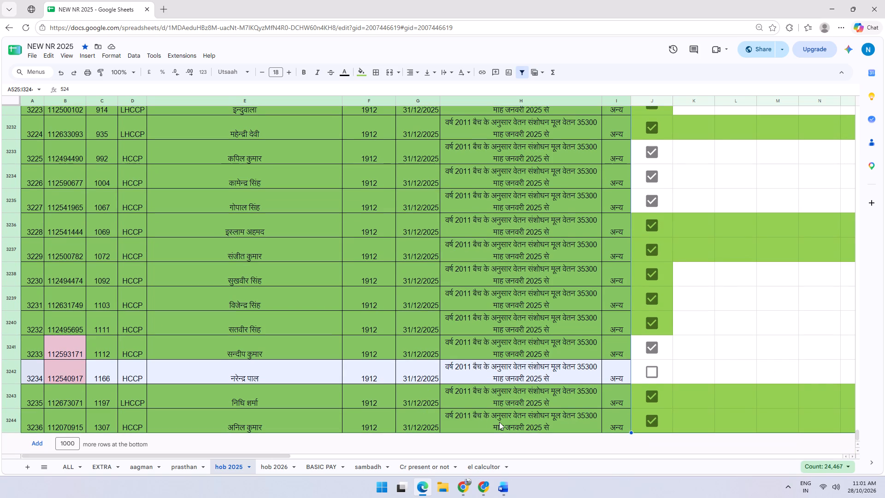
{"action": "key", "text": "ctrl+c"}
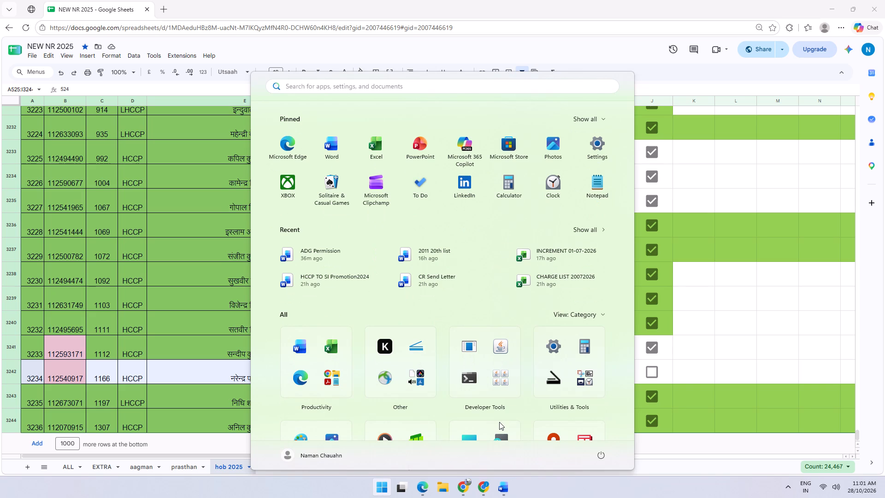
Switch to Excel, create a blank workbook, and paste the copied hob 2025 records starting at A1.
{"action": "left_click", "coordinate": [373, 136]}
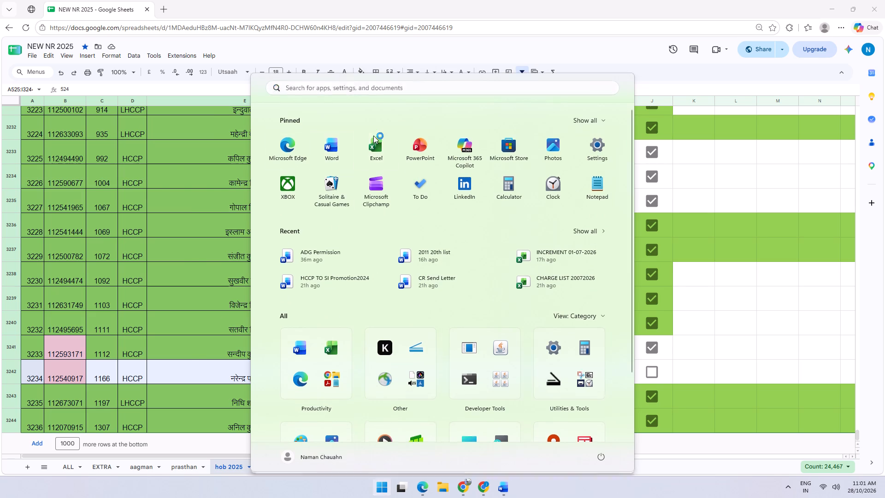
{"action": "left_click", "coordinate": [77, 103]}
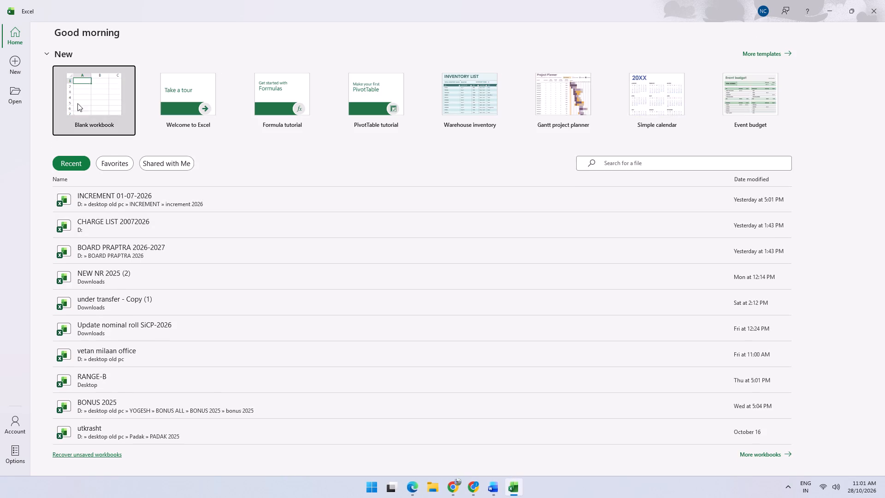
{"action": "key", "text": "ctrl+v"}
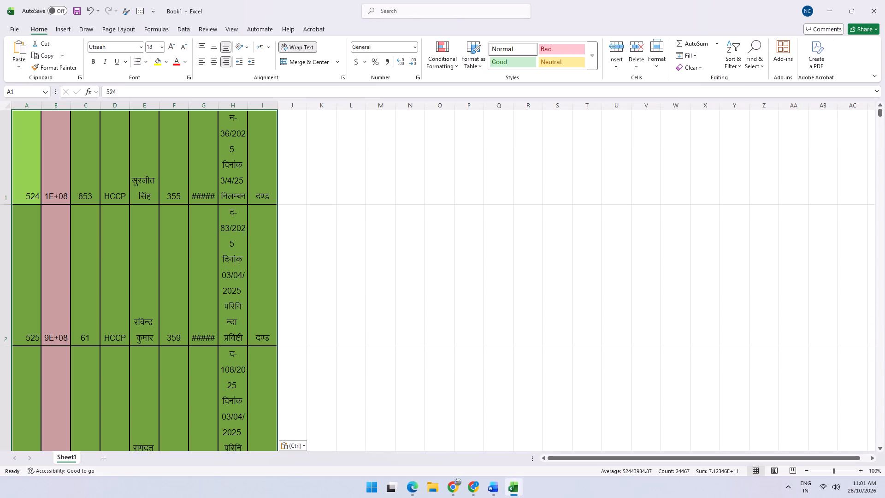
Turn off text wrapping for the pasted records and autofit the widths of columns B to I.
{"action": "left_click", "coordinate": [297, 47]}
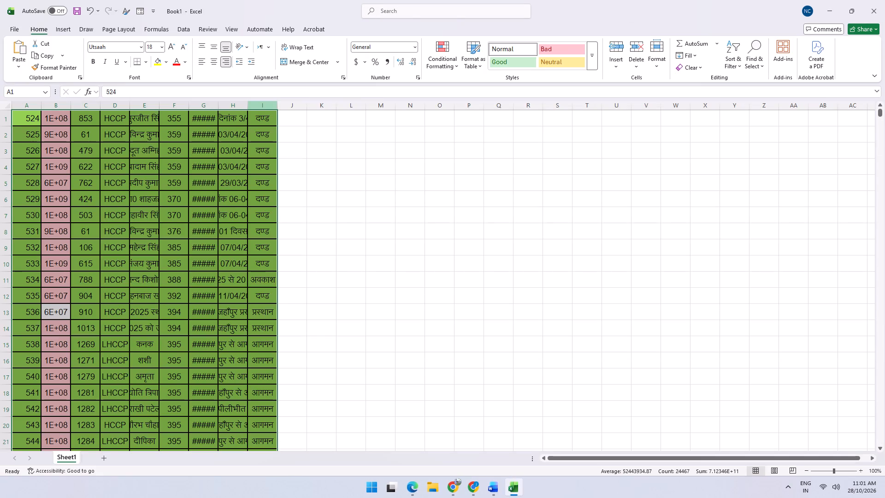
{"action": "double_click", "coordinate": [278, 103]}
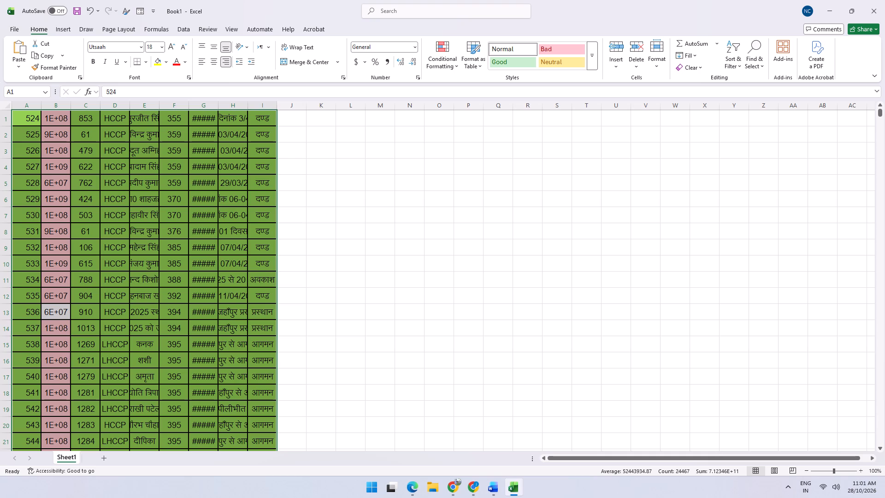
{"action": "double_click", "coordinate": [246, 108]}
{"action": "double_click", "coordinate": [215, 104]}
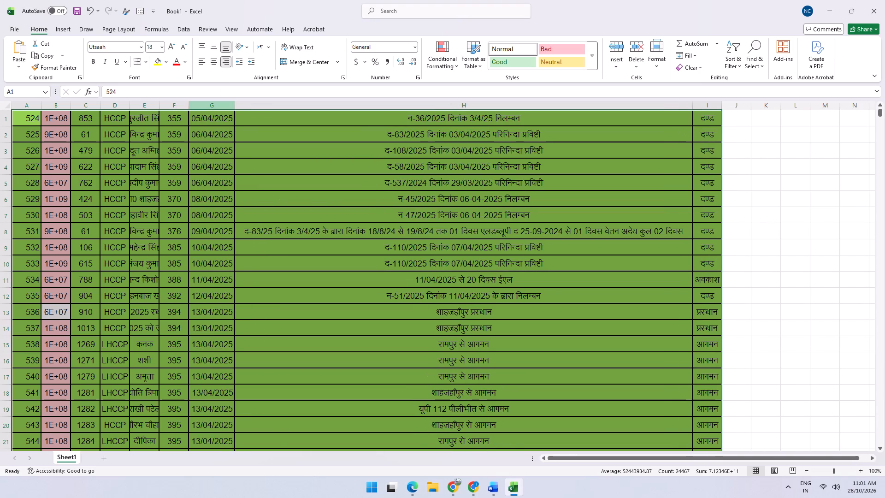
{"action": "double_click", "coordinate": [190, 106]}
{"action": "double_click", "coordinate": [159, 105]}
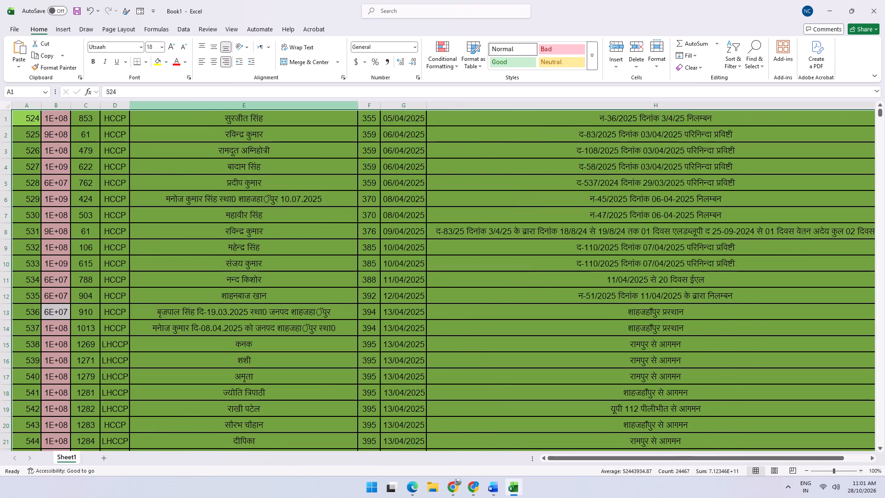
{"action": "double_click", "coordinate": [131, 106]}
{"action": "double_click", "coordinate": [100, 105]}
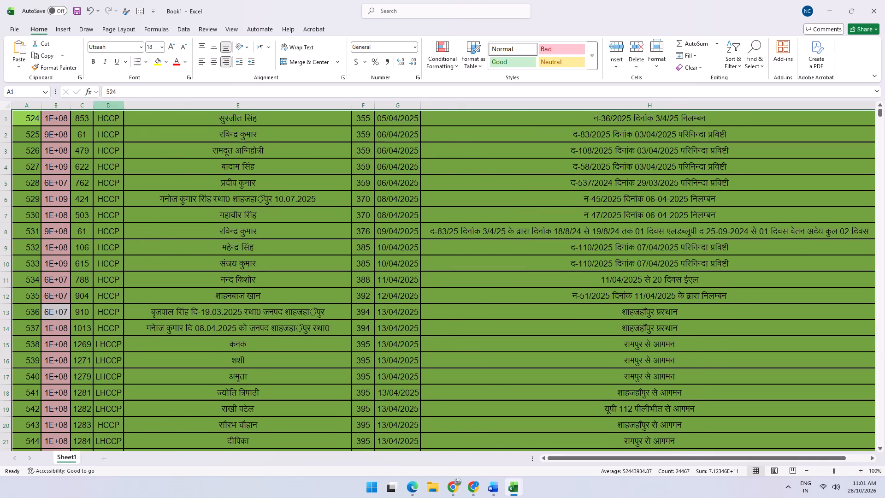
{"action": "double_click", "coordinate": [68, 107]}
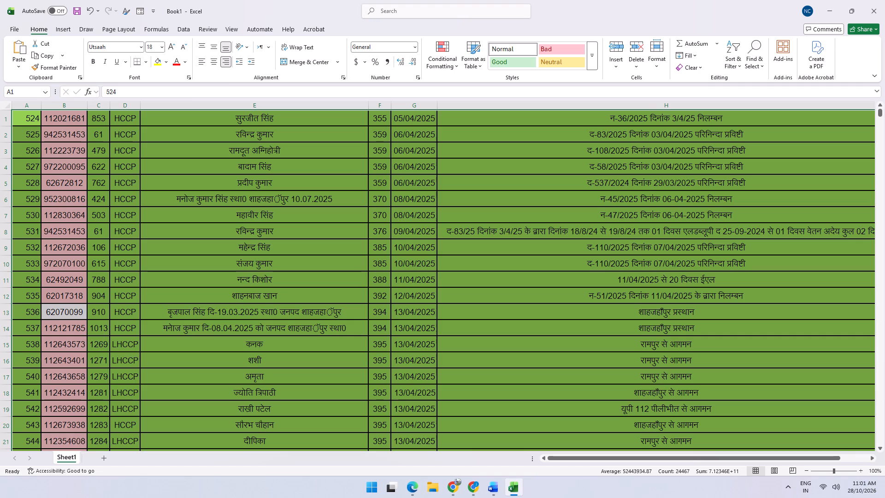
{"action": "scroll", "coordinate": [474, 280], "scroll_direction": "up", "scroll_amount": 3}
Switch back to the NEW NR 2025 spreadsheet in Edge and sort the hob 2026 records by दिनांक from A to Z.
{"action": "key", "text": "alt+Tab"}
{"action": "left_click", "coordinate": [283, 468]}
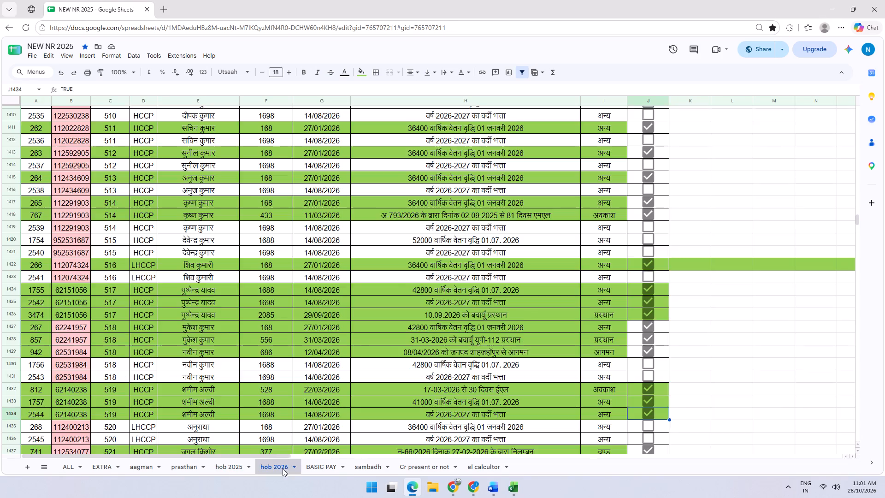
{"action": "scroll", "coordinate": [333, 320], "scroll_direction": "up", "scroll_amount": 9}
{"action": "left_click_drag", "start_coordinate": [856, 216], "coordinate": [867, 96]}
{"action": "left_click", "coordinate": [348, 124]}
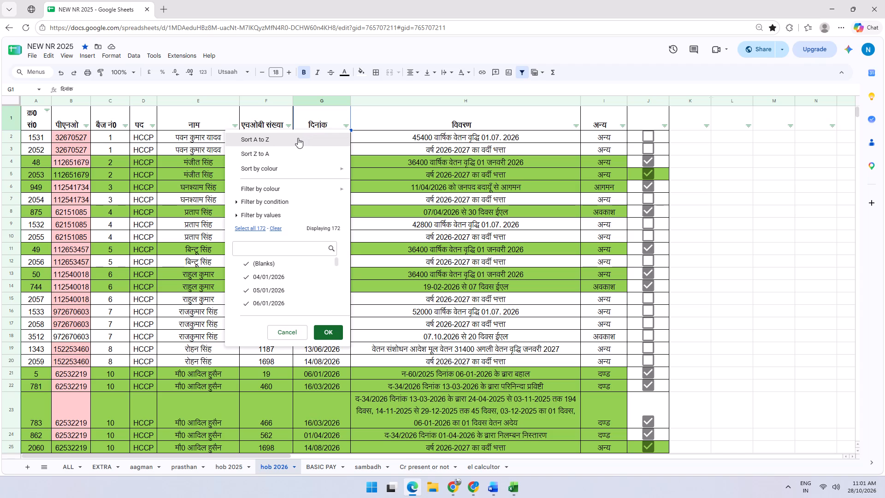
{"action": "left_click", "coordinate": [298, 138]}
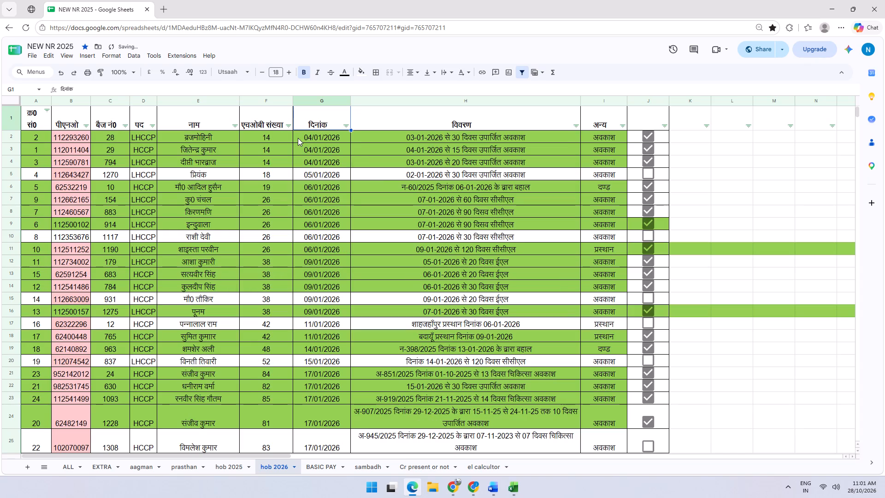
{"action": "left_click", "coordinate": [348, 125]}
{"action": "left_click", "coordinate": [325, 134]}
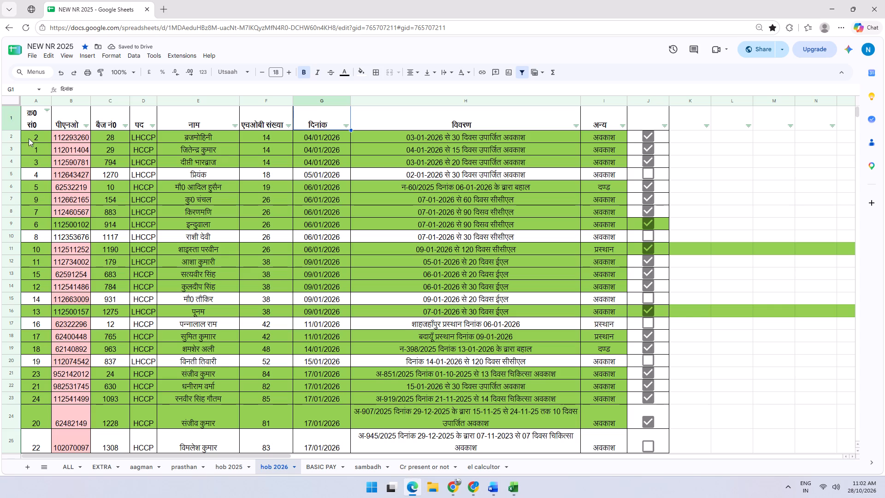
Copy the hob 2026 records in columns A to I from row 2 through the last 31/03/2026 entry in row 862.
{"action": "left_click_drag", "start_coordinate": [29, 134], "coordinate": [618, 176]}
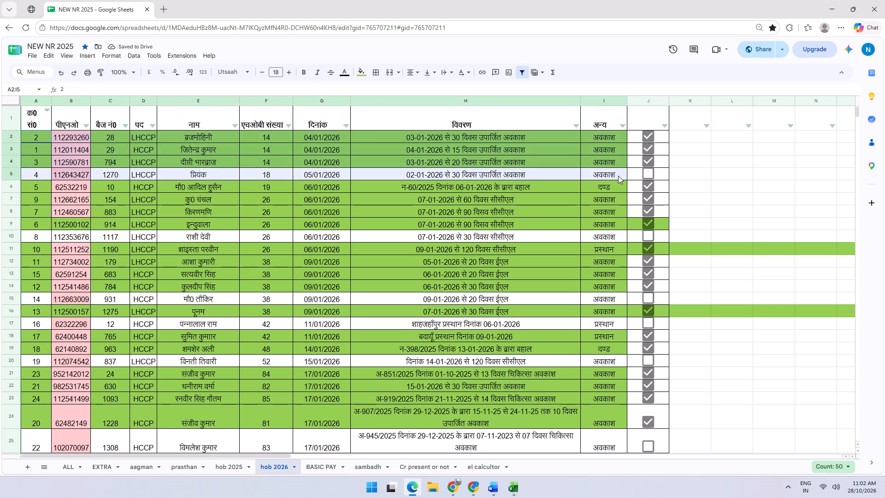
{"action": "left_click_drag", "start_coordinate": [618, 176], "coordinate": [620, 177]}
{"action": "left_click_drag", "start_coordinate": [620, 177], "coordinate": [655, 497]}
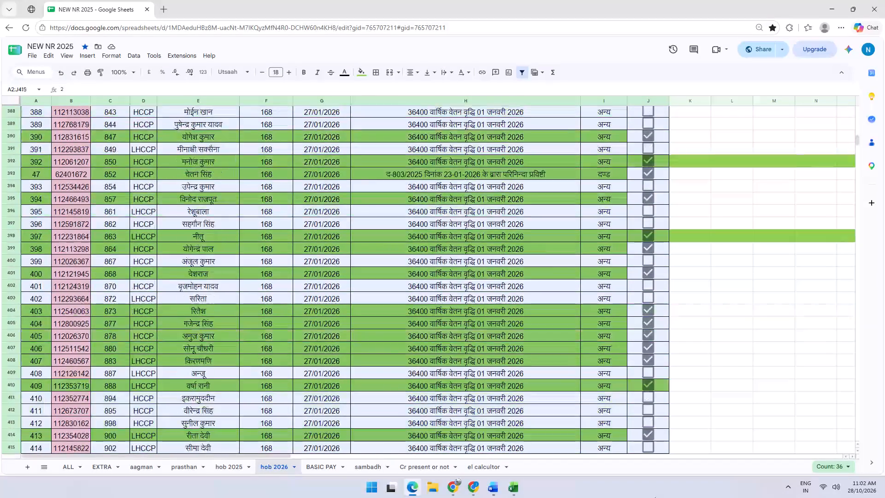
{"action": "left_click_drag", "start_coordinate": [655, 497], "coordinate": [649, 497]}
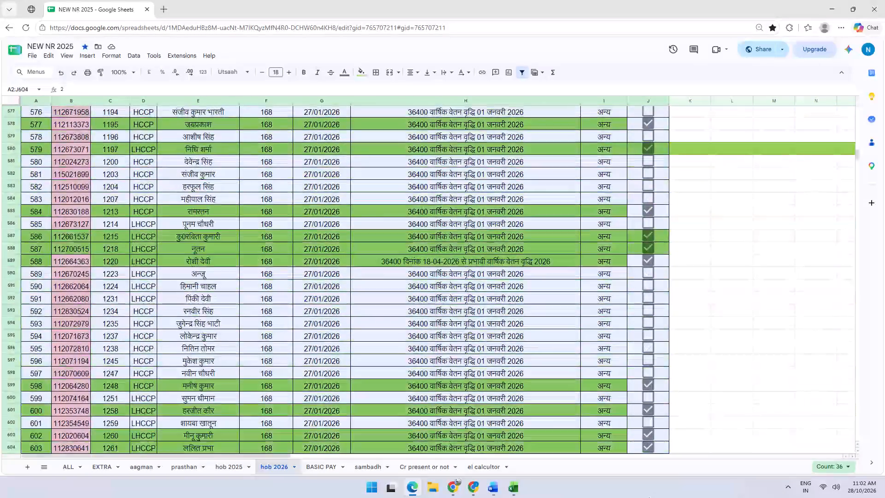
{"action": "left_click_drag", "start_coordinate": [649, 497], "coordinate": [638, 486]}
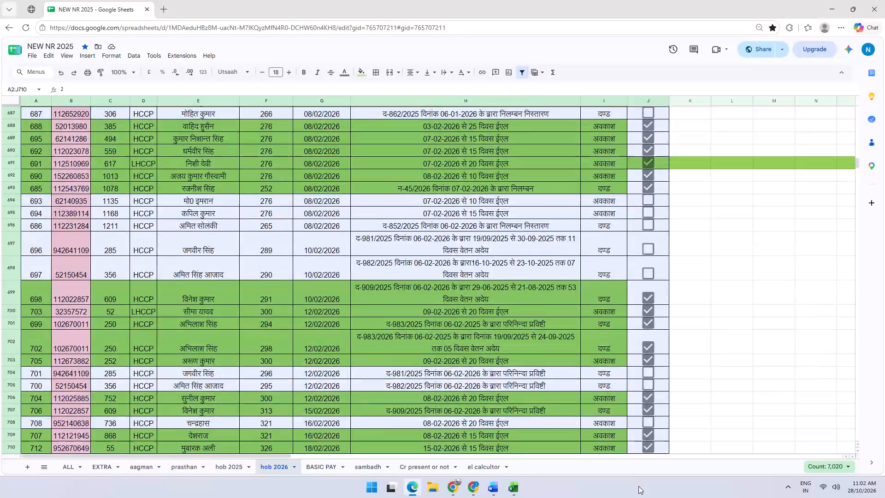
{"action": "left_click_drag", "start_coordinate": [638, 486], "coordinate": [643, 495]}
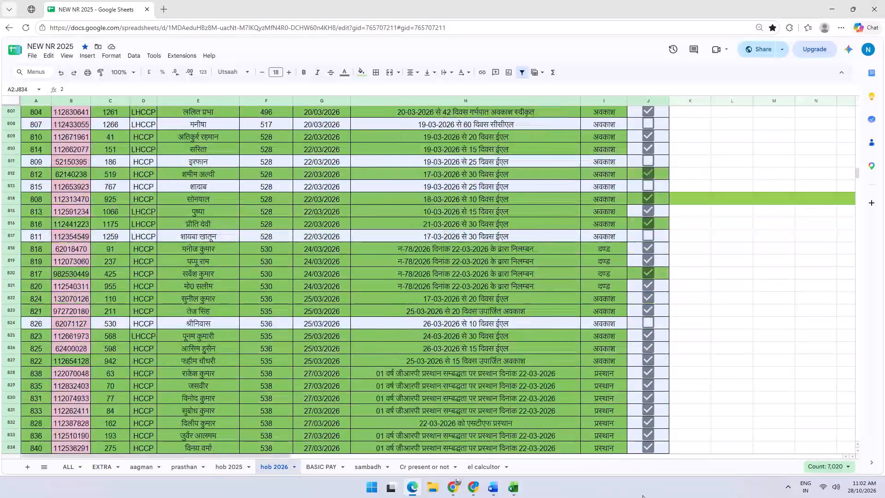
{"action": "left_click_drag", "start_coordinate": [643, 495], "coordinate": [631, 247]}
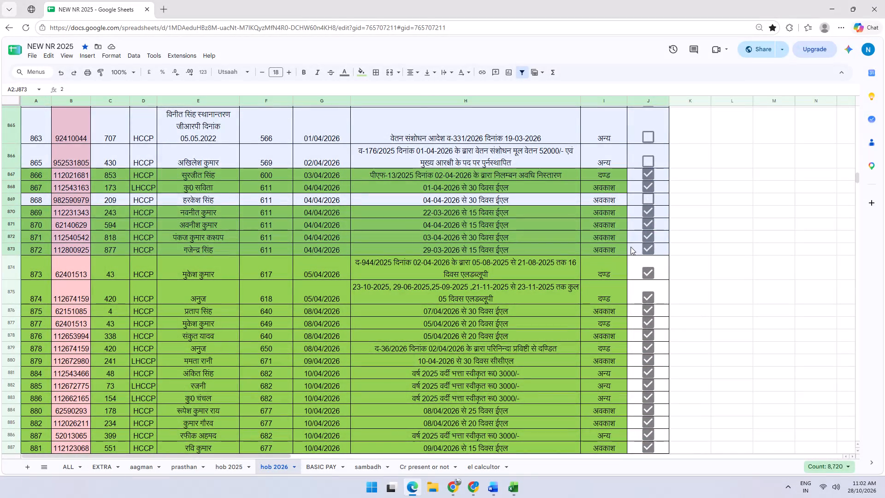
{"action": "left_click_drag", "start_coordinate": [631, 247], "coordinate": [628, 107]}
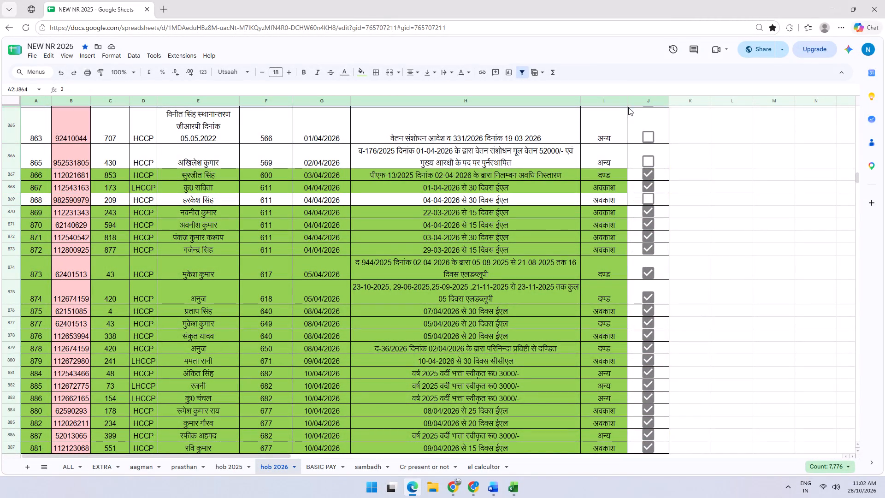
{"action": "left_click_drag", "start_coordinate": [628, 107], "coordinate": [617, 130]}
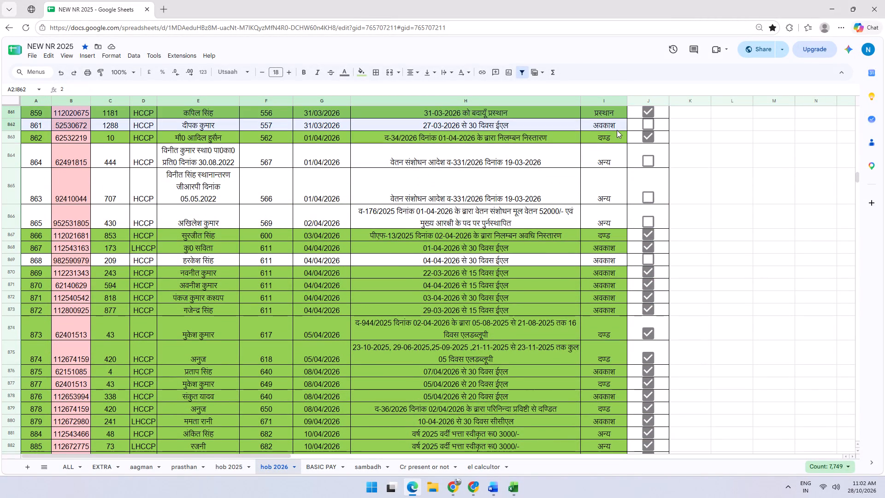
{"action": "left_click_drag", "start_coordinate": [617, 130], "coordinate": [614, 125]}
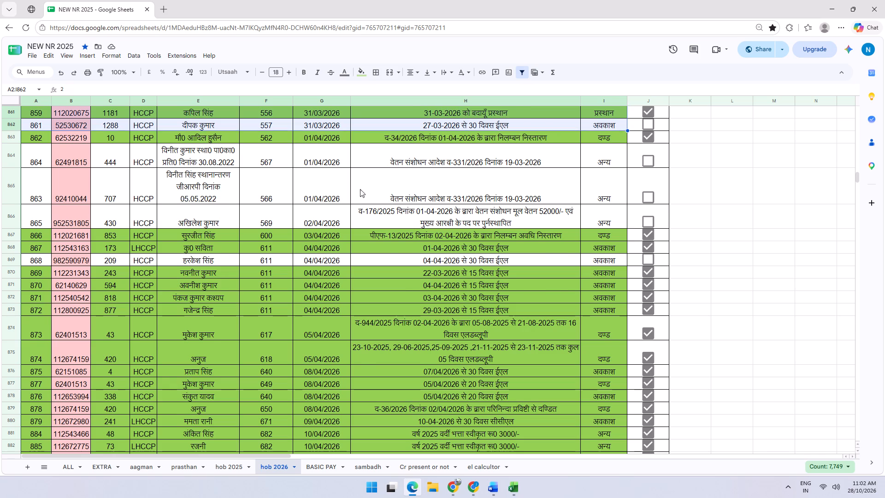
{"action": "scroll", "coordinate": [256, 193], "scroll_direction": "up", "scroll_amount": 1}
{"action": "key", "text": "ctrl+c"}
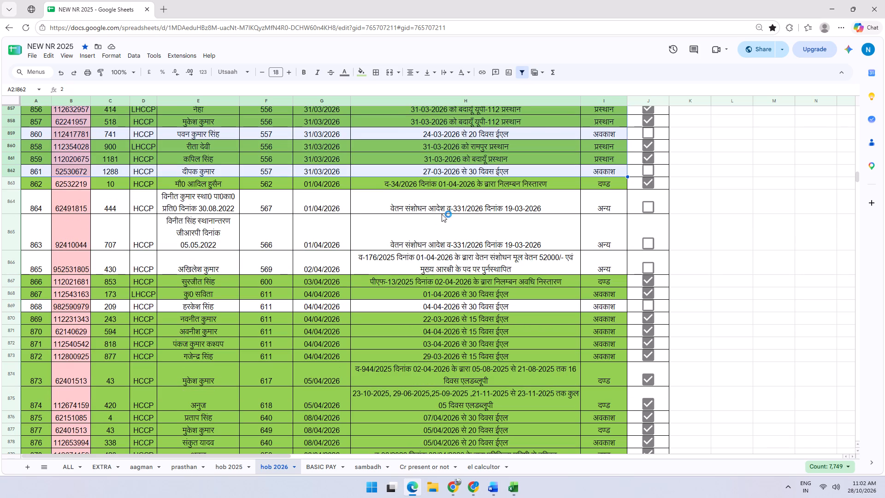
Switch to the Book1 workbook in Excel and paste the copied hob 2026 records directly below the last 2025 record, at A2721.
{"action": "key", "text": "alt+Tab"}
{"action": "scroll", "coordinate": [123, 355], "scroll_direction": "down", "scroll_amount": 2}
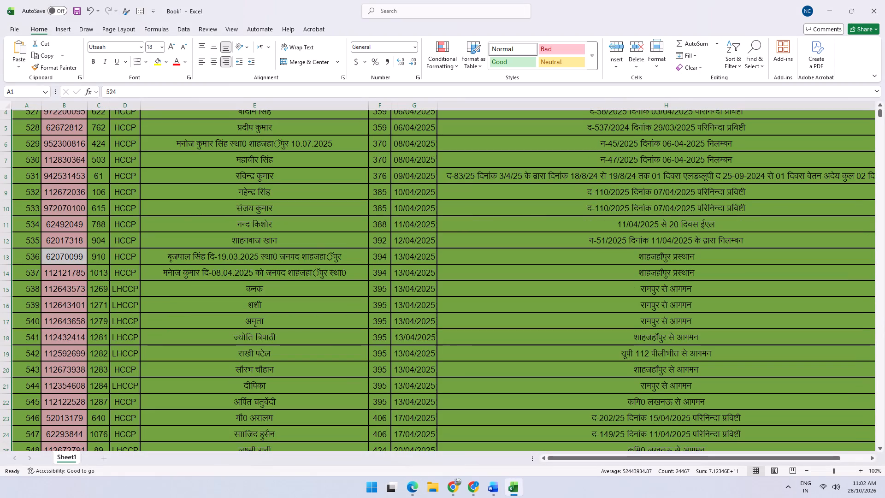
{"action": "left_click", "coordinate": [29, 351]}
{"action": "key", "text": "ctrl+shift+Down"}
{"action": "scroll", "coordinate": [93, 331], "scroll_direction": "down", "scroll_amount": 2}
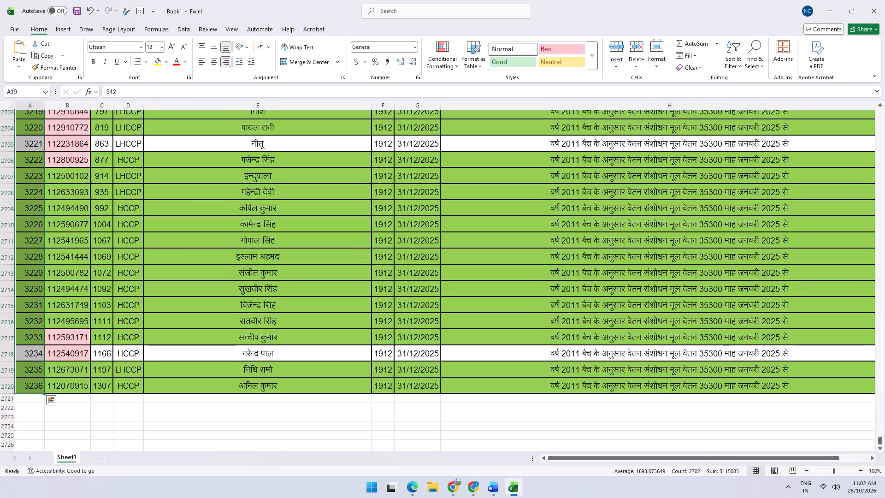
{"action": "left_click", "coordinate": [23, 400]}
{"action": "key", "text": "ctrl+v"}
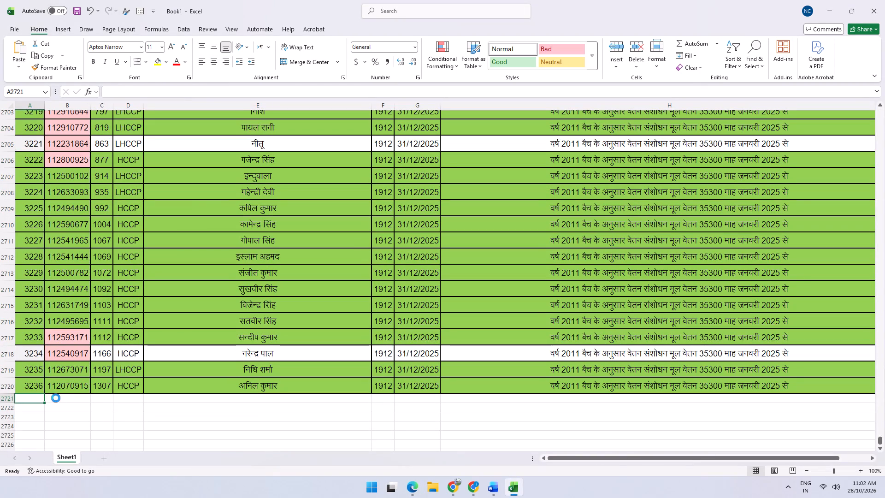
{"action": "scroll", "coordinate": [228, 331], "scroll_direction": "down", "scroll_amount": 2}
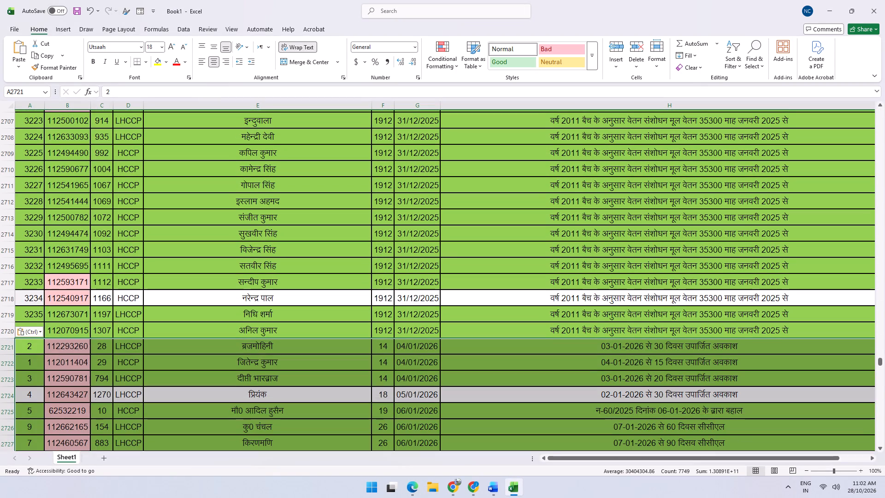
Insert a blank row above the first record on Sheet1 and turn on filters for it.
{"action": "scroll", "coordinate": [111, 344], "scroll_direction": "up", "scroll_amount": 4}
{"action": "left_click_drag", "start_coordinate": [878, 360], "coordinate": [884, 209]}
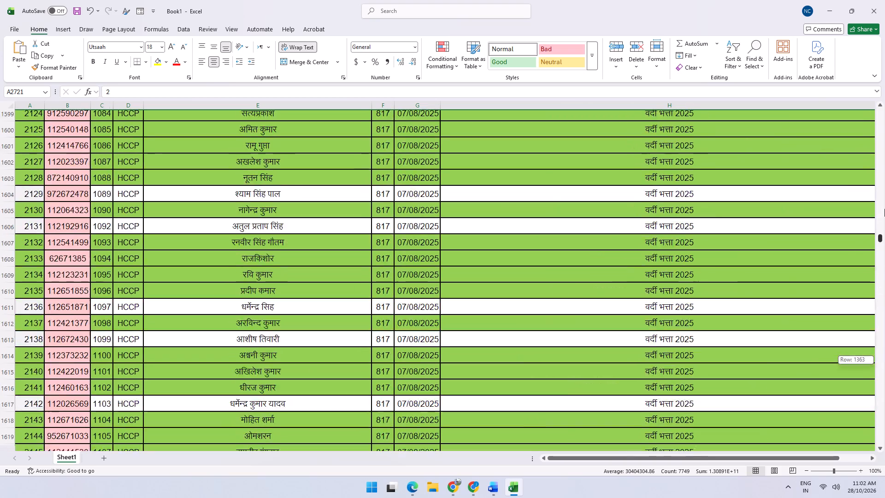
{"action": "left_click_drag", "start_coordinate": [884, 209], "coordinate": [884, 72]}
{"action": "scroll", "coordinate": [159, 143], "scroll_direction": "up", "scroll_amount": 11}
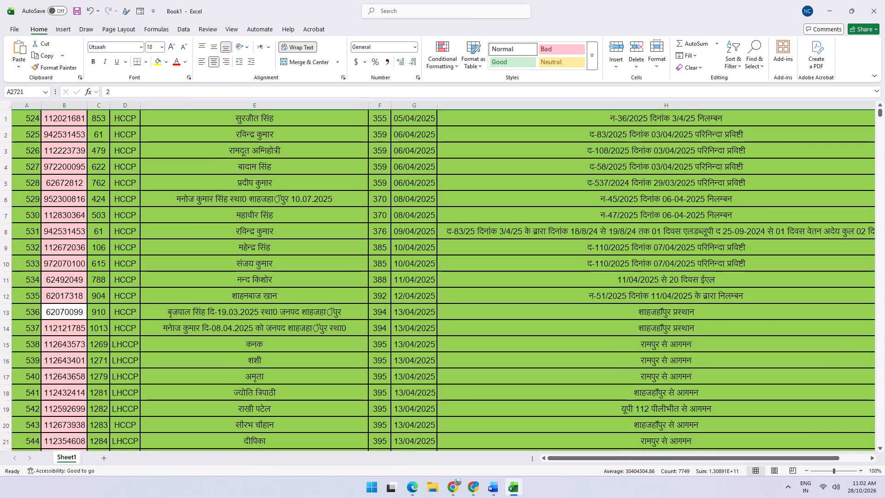
{"action": "left_click", "coordinate": [0, 120]}
{"action": "key", "text": "ctrl+plus"}
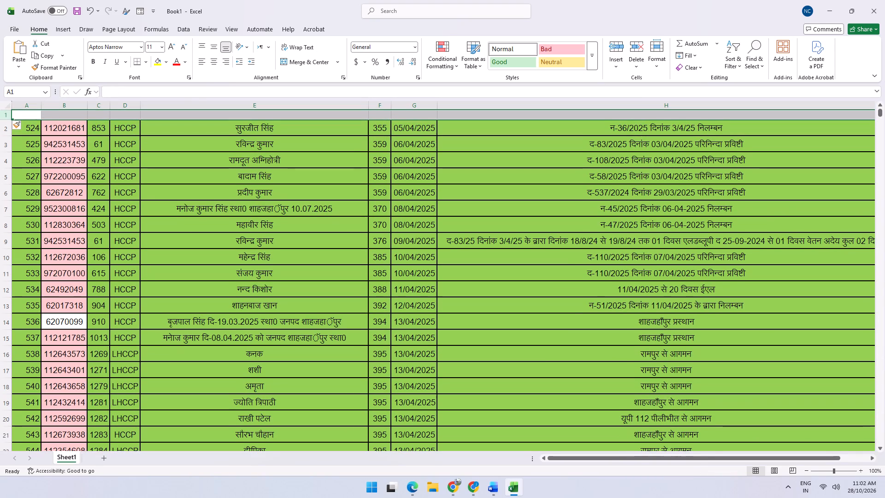
{"action": "key", "text": "ctrl+shift+l"}
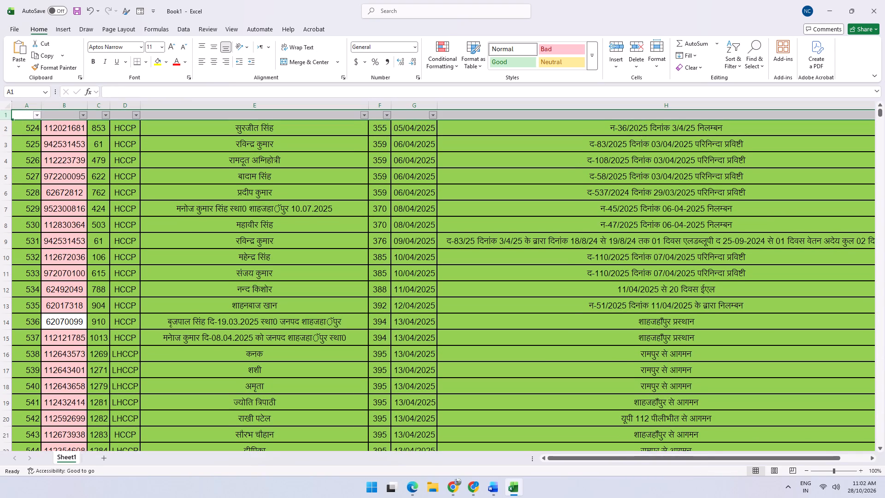
Sort the combined records by the personnel numbers in column B from smallest to largest.
{"action": "left_click", "coordinate": [83, 113]}
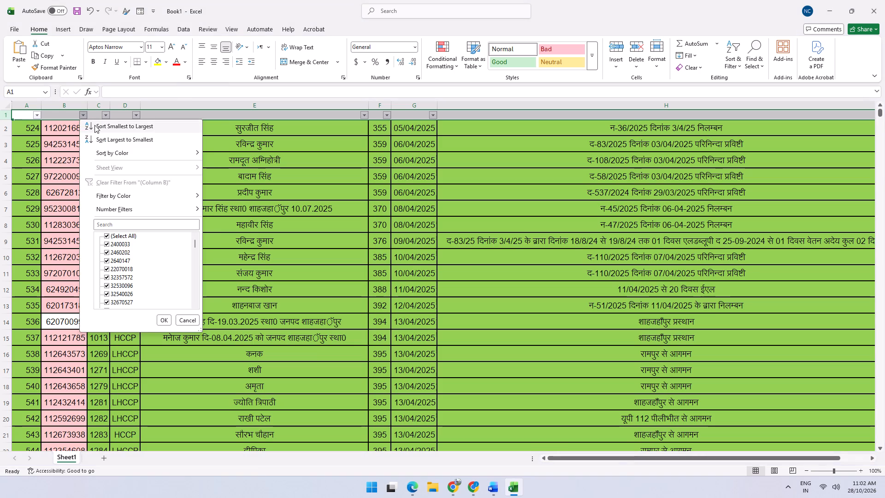
{"action": "left_click", "coordinate": [94, 125]}
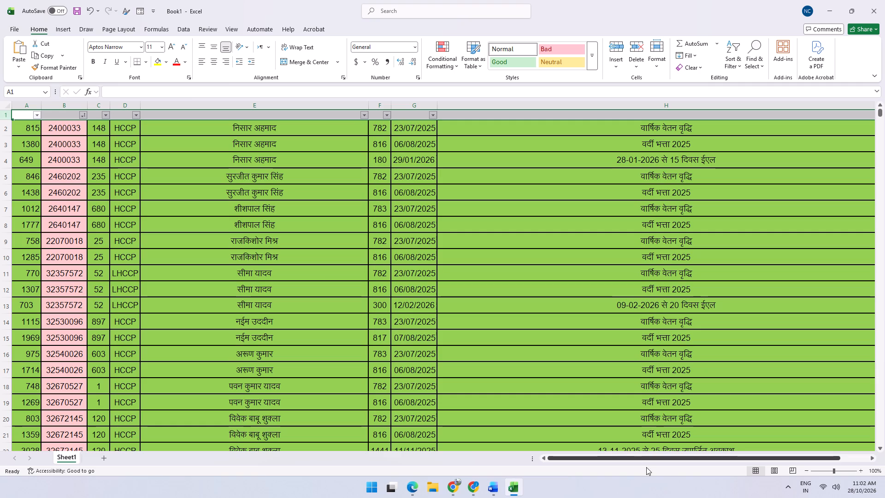
Sort the combined records by the category in column I from A to Z.
{"action": "left_click_drag", "start_coordinate": [627, 456], "coordinate": [696, 456]}
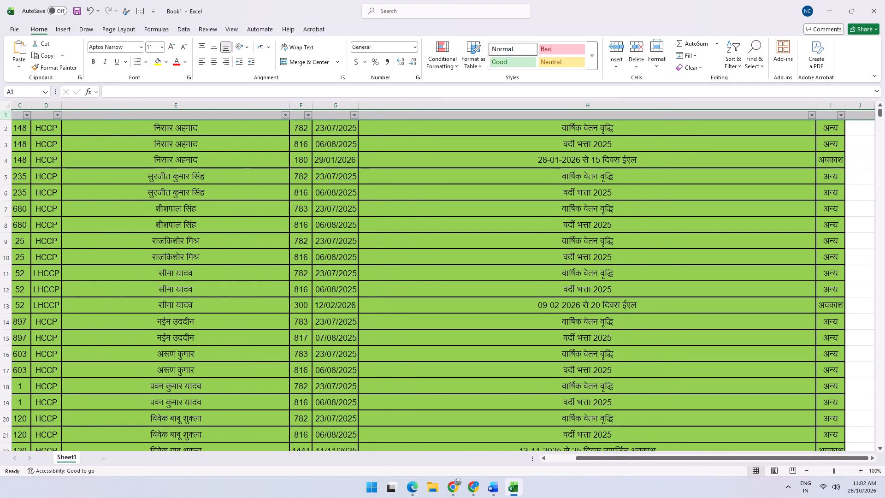
{"action": "left_click", "coordinate": [844, 113]}
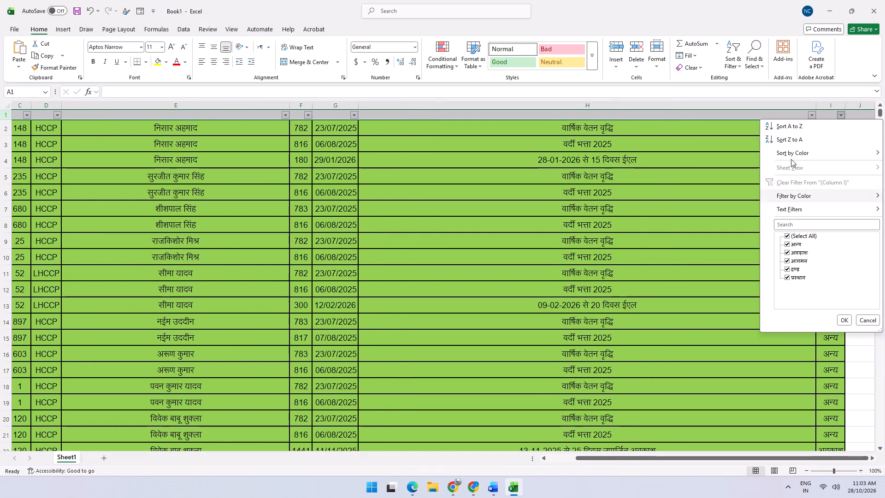
{"action": "left_click", "coordinate": [788, 127]}
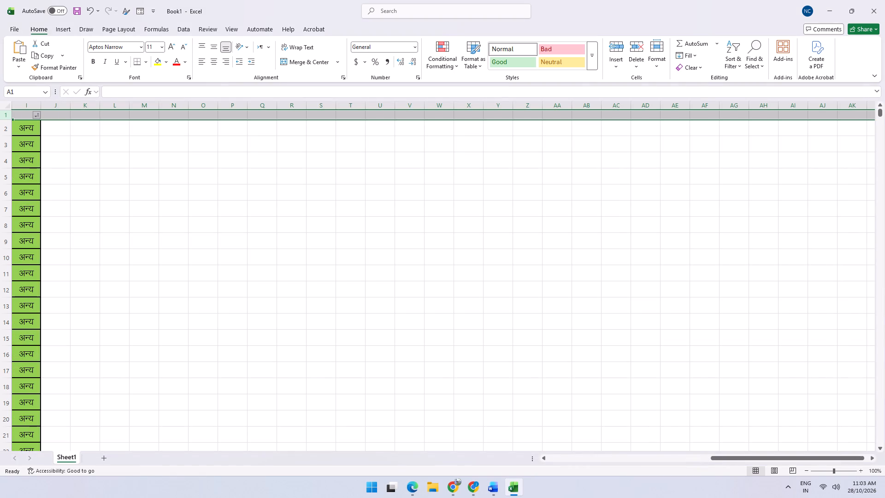
Select the अन्य category cells in column I of the sorted records, starting at I2 and extending down past row 120.
{"action": "left_click_drag", "start_coordinate": [752, 456], "coordinate": [587, 449]}
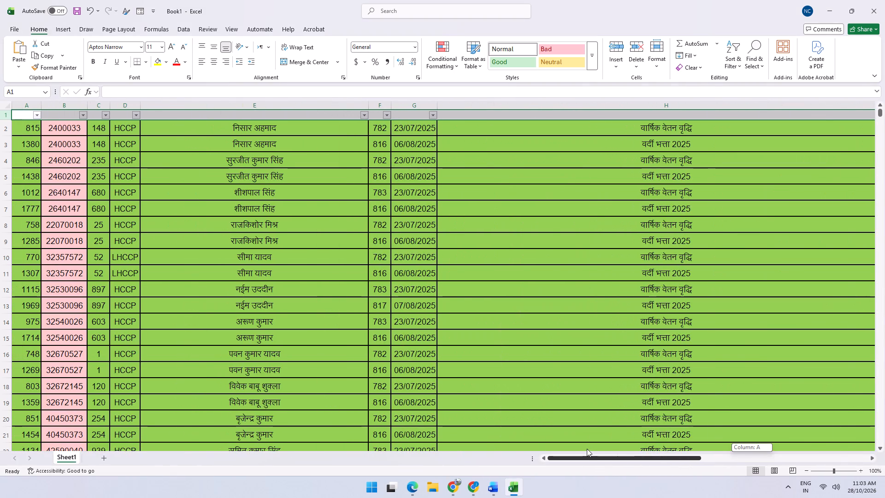
{"action": "left_click_drag", "start_coordinate": [587, 449], "coordinate": [658, 440]}
{"action": "scroll", "coordinate": [496, 272], "scroll_direction": "up", "scroll_amount": 2}
{"action": "scroll", "coordinate": [491, 266], "scroll_direction": "down", "scroll_amount": 1}
{"action": "scroll", "coordinate": [491, 266], "scroll_direction": "up", "scroll_amount": 3}
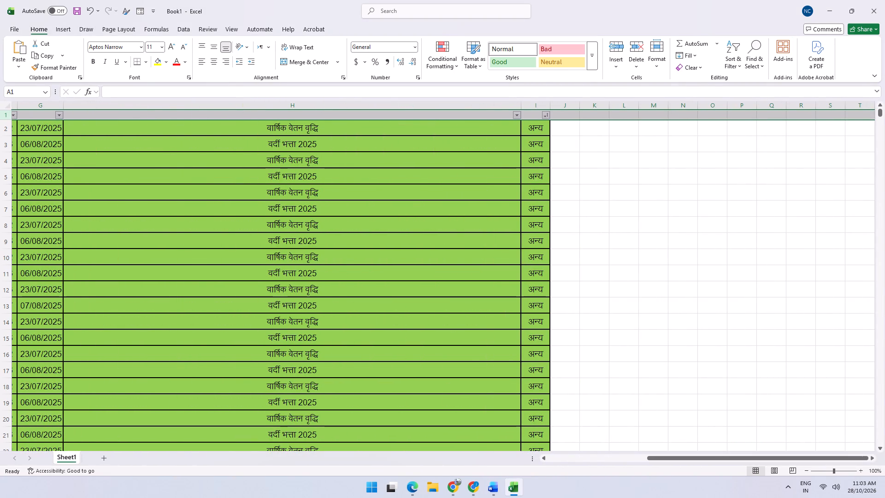
{"action": "left_click", "coordinate": [547, 127]}
{"action": "key", "text": "shift+Down"}
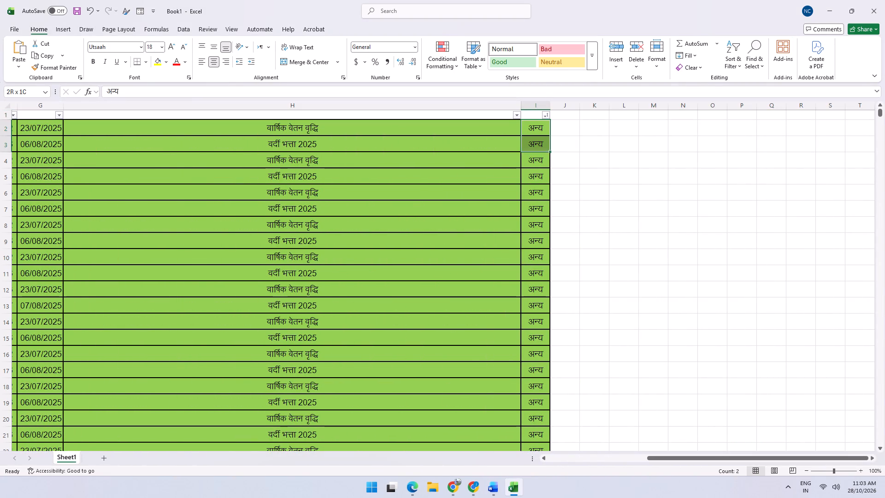
{"action": "key", "text": "shift+Down"}
{"action": "key", "text": "shift+Down"}
{"action": "key", "text": "shift+Down"}
{"action": "key", "text": "shift+Down"}
{"action": "key", "text": "shift+Down"}
{"action": "key", "text": "shift+Down"}
{"action": "key", "text": "shift+Down"}
{"action": "key", "text": "shift+Down"}
{"action": "key", "text": "shift+Down"}
{"action": "key", "text": "shift+Down"}
{"action": "key", "text": "shift+Down"}
{"action": "key", "text": "shift+Down"}
{"action": "key", "text": "shift+Down"}
{"action": "key", "text": "shift+Down"}
{"action": "key", "text": "shift+Down"}
{"action": "key", "text": "shift+Down"}
{"action": "key", "text": "shift+Down"}
{"action": "key", "text": "shift+Down"}
{"action": "key", "text": "shift+Down"}
{"action": "key", "text": "shift+Down"}
{"action": "key", "text": "shift+Down"}
{"action": "key", "text": "shift+Down"}
{"action": "key", "text": "shift+Down"}
{"action": "key", "text": "shift+Down"}
{"action": "key", "text": "shift+Down"}
{"action": "key", "text": "shift+Down"}
{"action": "key", "text": "shift+Down"}
{"action": "key", "text": "shift+Down"}
{"action": "key", "text": "shift+Down"}
{"action": "key", "text": "shift+Down"}
{"action": "key", "text": "shift+Down"}
{"action": "key", "text": "shift+Down"}
{"action": "key", "text": "shift+Down"}
{"action": "key", "text": "shift+Down"}
{"action": "key", "text": "shift+Down"}
{"action": "key", "text": "shift+Down"}
{"action": "key", "text": "shift+Down"}
{"action": "key", "text": "shift+Down"}
{"action": "key", "text": "shift+Down"}
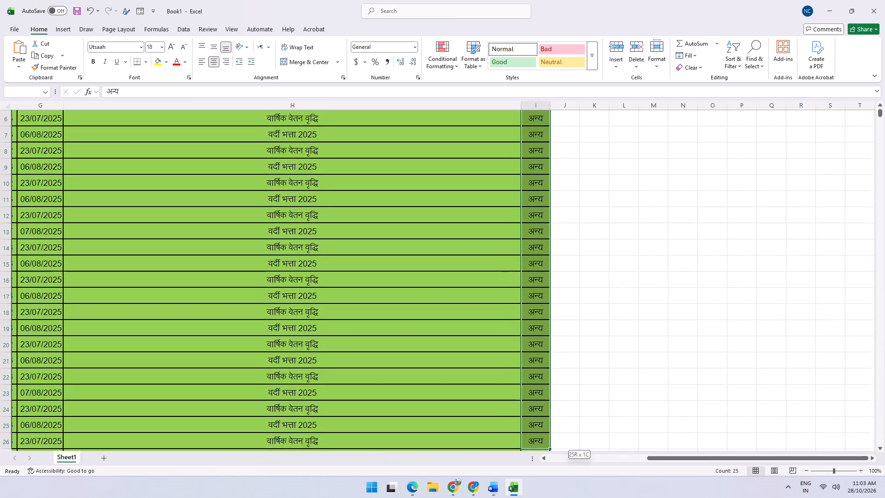
{"action": "key", "text": "shift+Down"}
{"action": "key", "text": "shift+Down"}
{"action": "key", "text": "shift+Down"}
{"action": "key", "text": "shift+Down"}
{"action": "key", "text": "shift+Down"}
{"action": "key", "text": "shift+Down"}
{"action": "key", "text": "shift+Down"}
{"action": "key", "text": "shift+Down"}
{"action": "key", "text": "shift+Down"}
{"action": "key", "text": "shift+Down"}
{"action": "key", "text": "shift+Down"}
{"action": "key", "text": "shift+Down"}
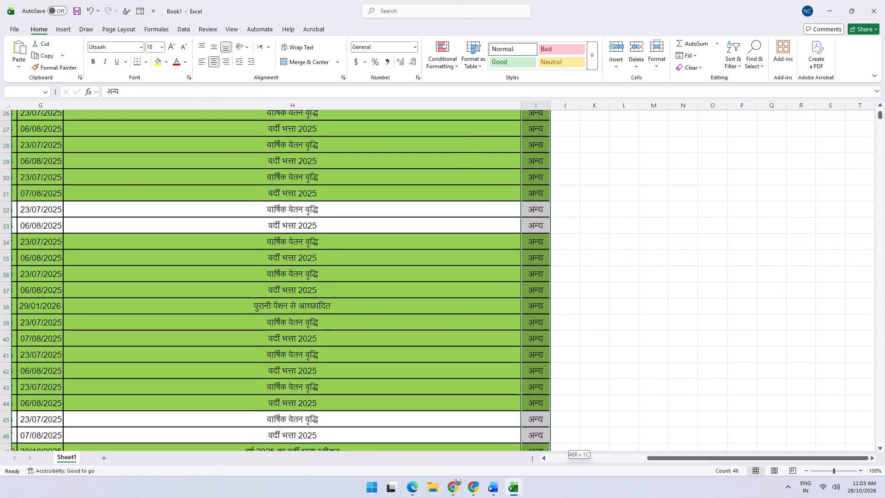
{"action": "key", "text": "shift+Down"}
{"action": "key", "text": "shift+Down"}
{"action": "key", "text": "shift+Down"}
{"action": "key", "text": "shift+Down"}
{"action": "key", "text": "shift+Down"}
{"action": "key", "text": "shift+Down"}
{"action": "key", "text": "shift+Down"}
{"action": "key", "text": "shift+Down"}
{"action": "key", "text": "shift+Down"}
{"action": "key", "text": "shift+Down"}
{"action": "key", "text": "shift+Down"}
{"action": "key", "text": "shift+Down"}
{"action": "key", "text": "shift+Down"}
{"action": "key", "text": "shift+Down"}
{"action": "key", "text": "shift+Down"}
{"action": "key", "text": "shift+Down"}
{"action": "key", "text": "shift+Down"}
{"action": "key", "text": "shift+Down"}
{"action": "key", "text": "shift+Down"}
{"action": "key", "text": "shift+Down"}
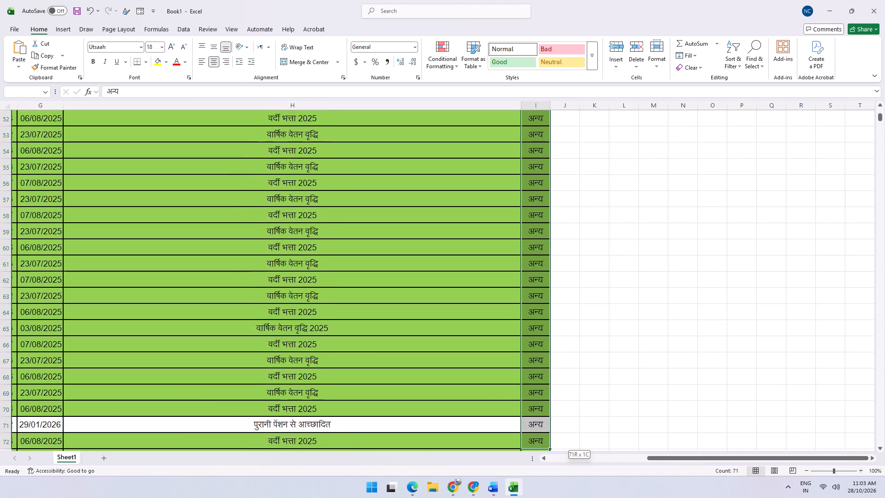
{"action": "key", "text": "shift+Down"}
{"action": "key", "text": "shift+Down"}
{"action": "key", "text": "shift+Down"}
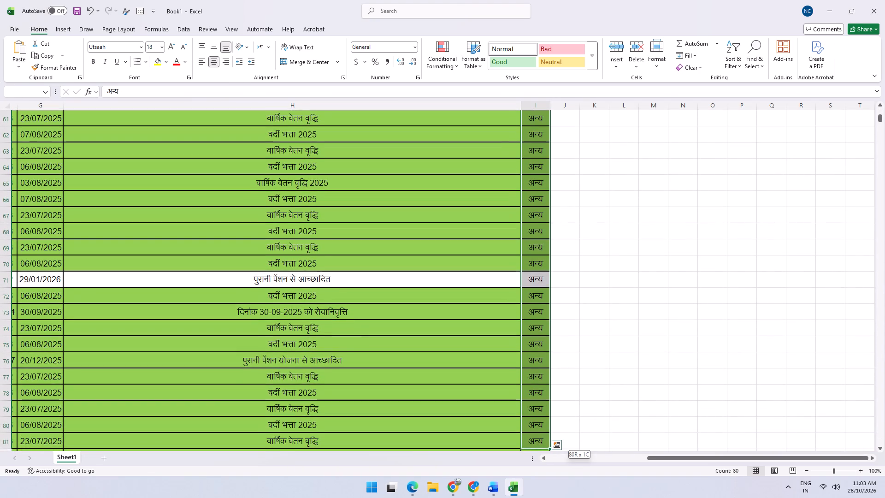
{"action": "key", "text": "shift+Down"}
{"action": "key", "text": "shift+Down"}
{"action": "key", "text": "shift+Down"}
{"action": "key", "text": "shift+Down"}
{"action": "key", "text": "shift+Down"}
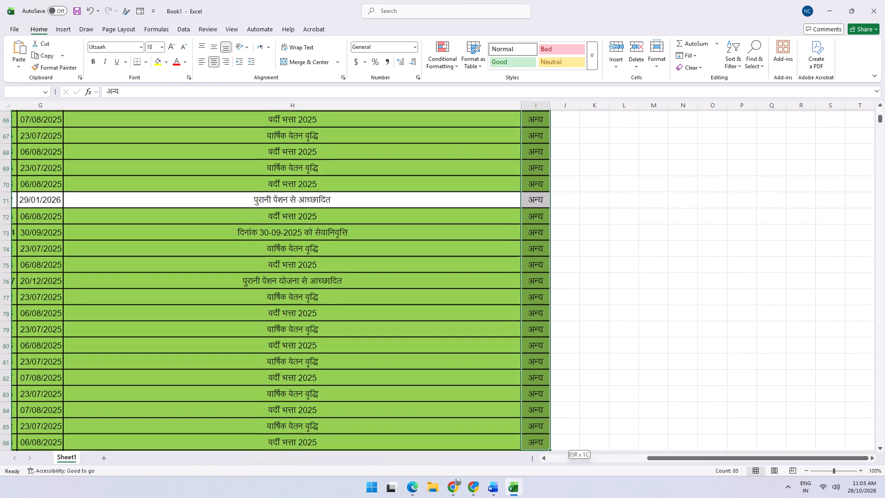
{"action": "key", "text": "shift+Down"}
{"action": "key", "text": "shift+Down"}
{"action": "key", "text": "shift+Down"}
{"action": "key", "text": "shift+Down"}
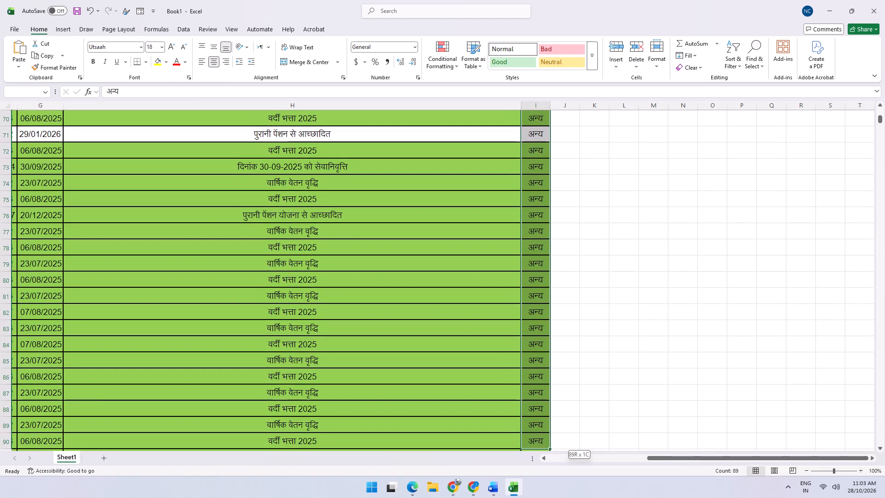
{"action": "key", "text": "shift+Down"}
{"action": "key", "text": "shift+Down"}
{"action": "key", "text": "shift+Down"}
{"action": "key", "text": "shift+Down"}
{"action": "key", "text": "shift+Down"}
{"action": "key", "text": "shift+Down"}
{"action": "key", "text": "shift+Up"}
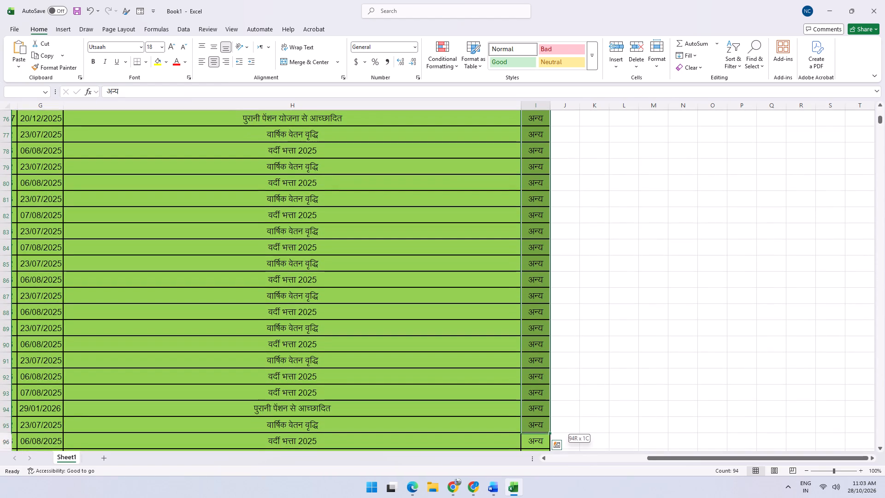
{"action": "key", "text": "shift+Up"}
{"action": "key", "text": "shift+Up"}
{"action": "key", "text": "shift+Down"}
{"action": "key", "text": "shift+Down"}
{"action": "key", "text": "shift+Down"}
{"action": "key", "text": "shift+Down"}
{"action": "key", "text": "shift+Down"}
{"action": "key", "text": "shift+Down"}
{"action": "key", "text": "shift+Down"}
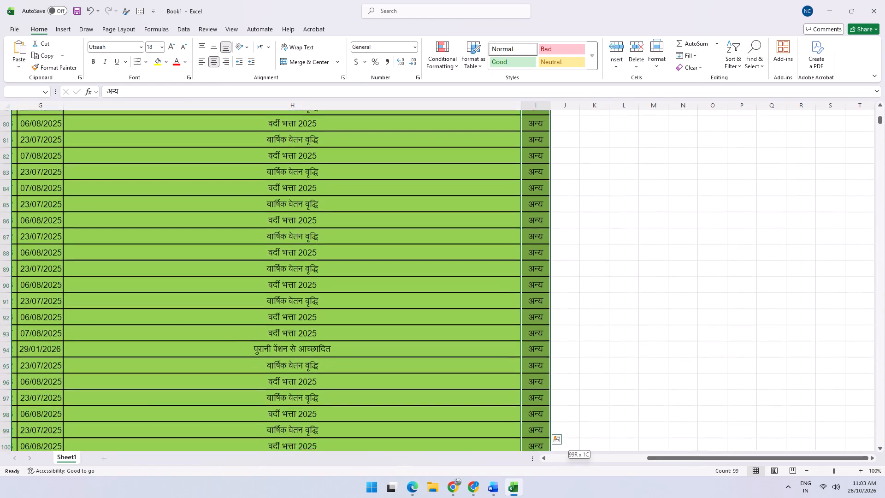
{"action": "key", "text": "shift+Down"}
{"action": "key", "text": "shift+Down"}
{"action": "key", "text": "shift+Down"}
{"action": "key", "text": "shift+Down"}
{"action": "key", "text": "shift+Down"}
{"action": "key", "text": "shift+Down"}
{"action": "key", "text": "shift+Down"}
{"action": "key", "text": "shift+Down"}
{"action": "key", "text": "shift+Down"}
{"action": "key", "text": "shift+Down"}
{"action": "key", "text": "shift+Down"}
{"action": "key", "text": "shift+Down"}
{"action": "key", "text": "shift+Down"}
{"action": "key", "text": "shift+Down"}
{"action": "key", "text": "shift+Down"}
{"action": "key", "text": "shift+Down"}
{"action": "key", "text": "shift+Down"}
{"action": "key", "text": "shift+Down"}
{"action": "key", "text": "shift+Down"}
{"action": "key", "text": "shift+Down"}
{"action": "key", "text": "shift+Down"}
{"action": "key", "text": "shift+Down"}
{"action": "key", "text": "shift+Down"}
{"action": "key", "text": "shift+Down"}
{"action": "key", "text": "shift+Down"}
{"action": "key", "text": "shift+Down"}
{"action": "key", "text": "shift+Down"}
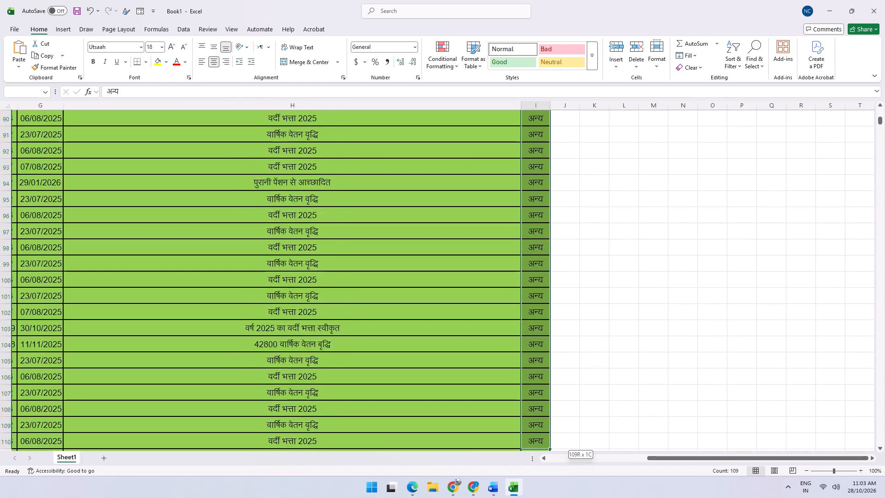
{"action": "key", "text": "shift+Up"}
{"action": "key", "text": "shift+Up"}
{"action": "key", "text": "shift+Up"}
{"action": "key", "text": "shift+Up"}
{"action": "key", "text": "shift+Up"}
{"action": "key", "text": "shift+Up"}
{"action": "key", "text": "shift+Up"}
{"action": "key", "text": "shift+Up"}
{"action": "key", "text": "shift+Up"}
{"action": "key", "text": "shift+Up"}
{"action": "key", "text": "shift+Up"}
{"action": "key", "text": "shift+Up"}
{"action": "key", "text": "shift+Up"}
{"action": "key", "text": "shift+Up"}
{"action": "key", "text": "shift+Up"}
{"action": "key", "text": "shift+Up"}
{"action": "key", "text": "shift+Up"}
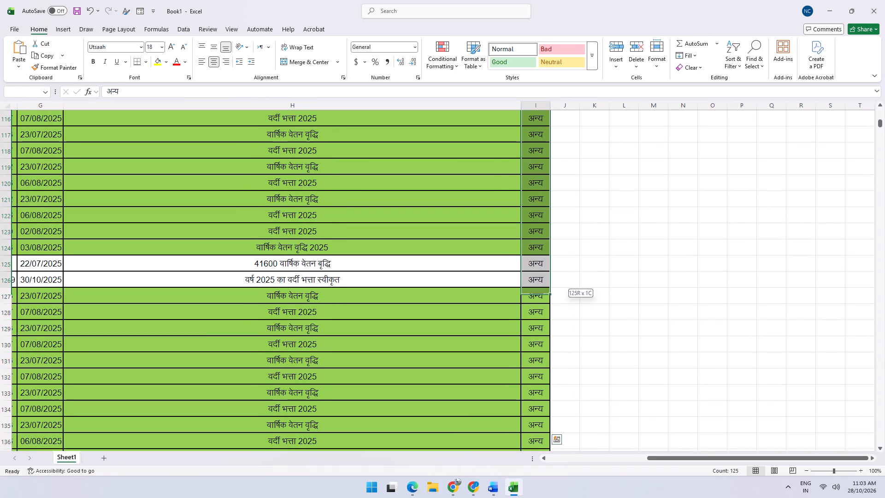
Look through the अन्य records down to about row 179 and back up to the 30-09-2025 retirement entry in row 73.
{"action": "key", "text": "shift+Down"}
{"action": "key", "text": "shift+Down"}
{"action": "key", "text": "shift+Down"}
{"action": "key", "text": "shift+Down"}
{"action": "key", "text": "shift+Down"}
{"action": "key", "text": "shift+Down"}
{"action": "key", "text": "shift+Down"}
{"action": "key", "text": "shift+Down"}
{"action": "key", "text": "shift+Down"}
{"action": "key", "text": "shift+Down"}
{"action": "key", "text": "shift+Down"}
{"action": "key", "text": "shift+Down"}
{"action": "key", "text": "shift+Down"}
{"action": "key", "text": "shift+Down"}
{"action": "key", "text": "shift+Down"}
{"action": "key", "text": "shift+Down"}
{"action": "key", "text": "shift+Down"}
{"action": "key", "text": "shift+Down"}
{"action": "key", "text": "shift+Down"}
{"action": "key", "text": "shift+Down"}
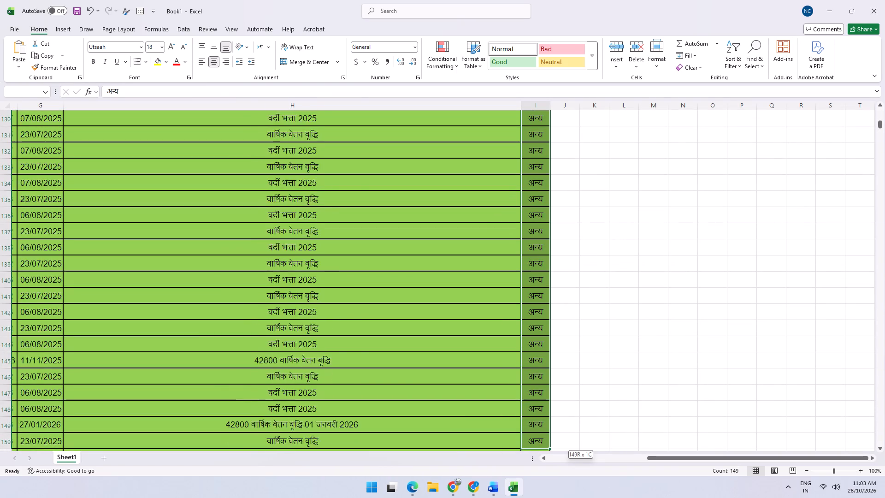
{"action": "key", "text": "shift+Down"}
{"action": "key", "text": "shift+Down"}
{"action": "key", "text": "shift+Down"}
{"action": "key", "text": "shift+Down"}
{"action": "key", "text": "shift+Down"}
{"action": "key", "text": "shift+Down"}
{"action": "key", "text": "shift+Down"}
{"action": "key", "text": "shift+Down"}
{"action": "key", "text": "shift+Down"}
{"action": "key", "text": "shift+Down"}
{"action": "key", "text": "shift+Down"}
{"action": "key", "text": "shift+Down"}
{"action": "key", "text": "shift+Down"}
{"action": "key", "text": "shift+Down"}
{"action": "key", "text": "shift+Down"}
{"action": "key", "text": "shift+Down"}
{"action": "key", "text": "shift+Down"}
{"action": "key", "text": "shift+Down"}
{"action": "key", "text": "shift+Down"}
{"action": "key", "text": "shift+Down"}
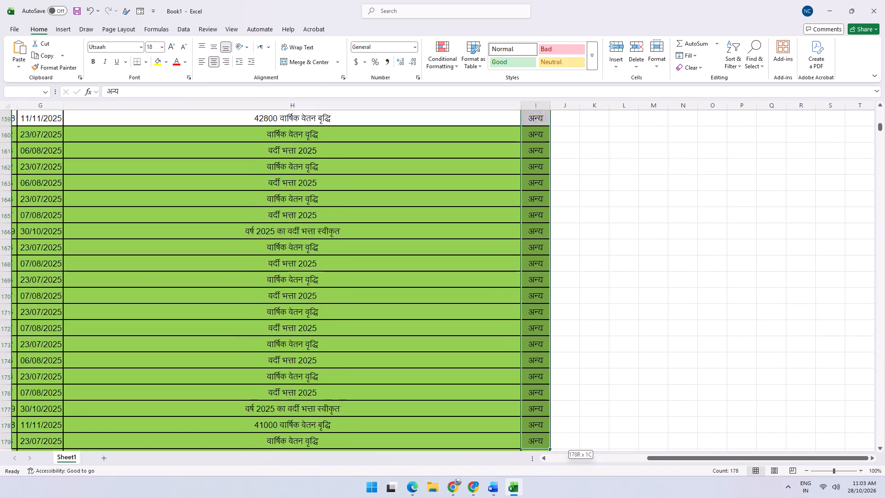
{"action": "key", "text": "shift+Up"}
{"action": "key", "text": "shift+Up"}
{"action": "key", "text": "shift+Up"}
{"action": "key", "text": "shift+Up"}
{"action": "key", "text": "shift+Up"}
{"action": "key", "text": "shift+Up"}
{"action": "key", "text": "shift+Up"}
{"action": "key", "text": "shift+Up"}
{"action": "key", "text": "shift+Up"}
{"action": "key", "text": "shift+Up"}
{"action": "key", "text": "shift+Up"}
{"action": "key", "text": "shift+Up"}
{"action": "key", "text": "shift+Up"}
{"action": "key", "text": "shift+Up"}
{"action": "key", "text": "shift+Up"}
{"action": "key", "text": "shift+Up"}
{"action": "key", "text": "shift+Up"}
{"action": "key", "text": "shift+Up"}
{"action": "key", "text": "shift+Up"}
{"action": "key", "text": "shift+Up"}
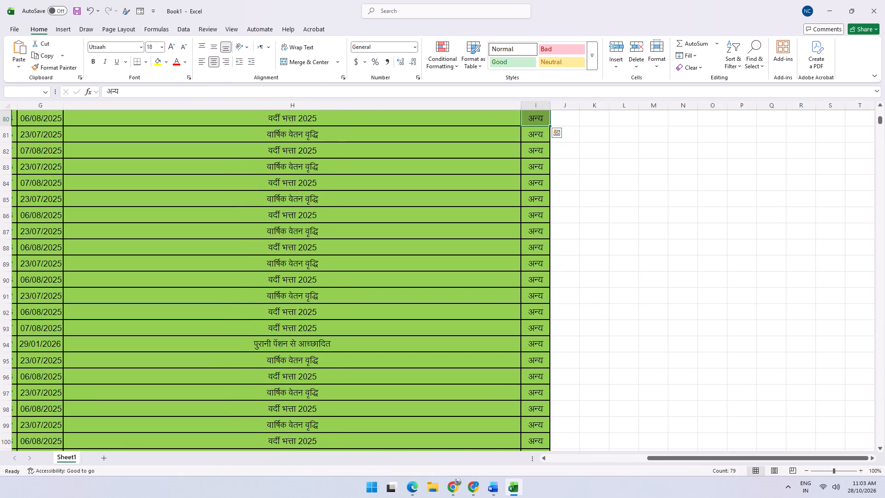
{"action": "scroll", "coordinate": [613, 242], "scroll_direction": "up", "scroll_amount": 10}
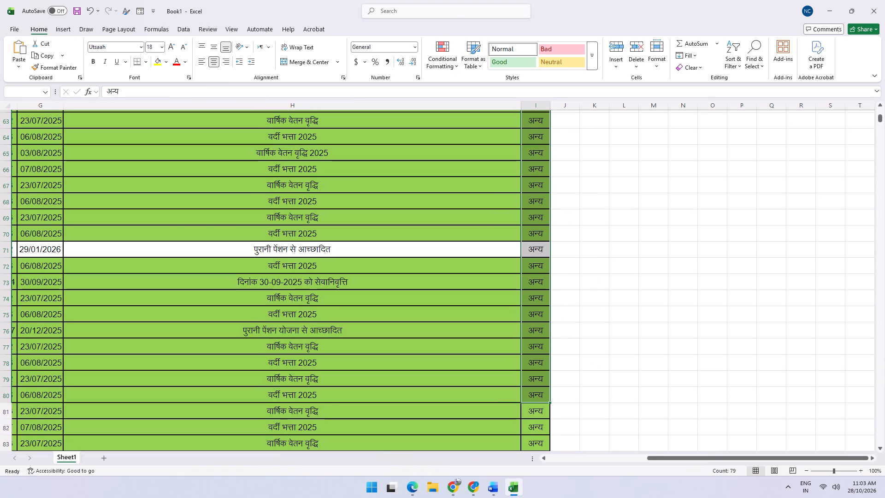
{"action": "left_click", "coordinate": [4, 284]}
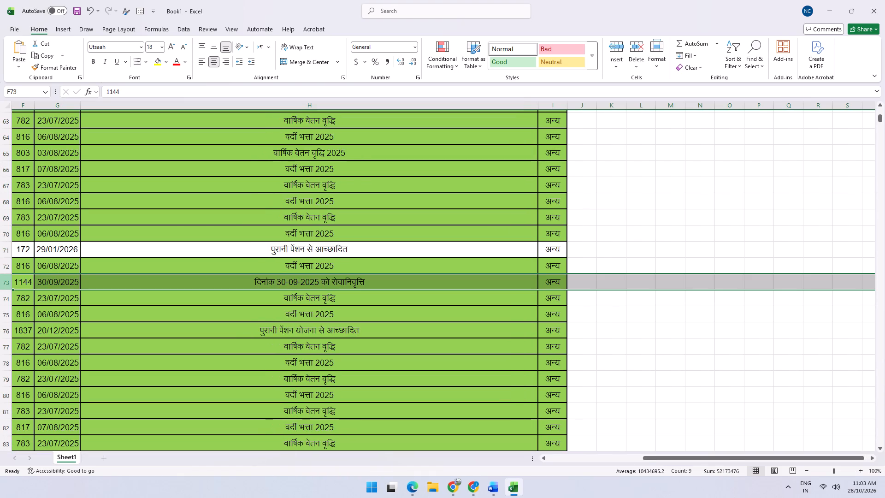
Delete rows 2 to 72, all the अन्य records above the 30-09-2025 retirement entry.
{"action": "scroll", "coordinate": [532, 281], "scroll_direction": "up", "scroll_amount": 5}
{"action": "scroll", "coordinate": [397, 270], "scroll_direction": "up", "scroll_amount": 4}
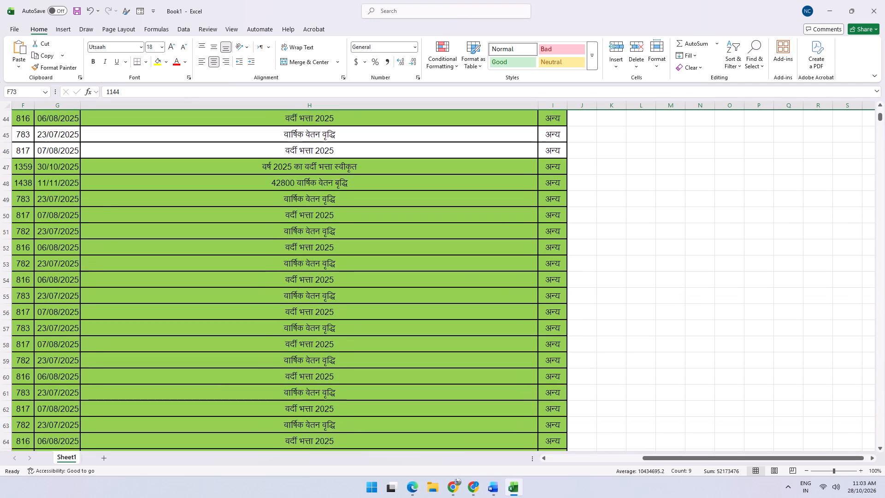
{"action": "scroll", "coordinate": [397, 270], "scroll_direction": "up", "scroll_amount": 20}
{"action": "scroll", "coordinate": [397, 270], "scroll_direction": "down", "scroll_amount": 1}
{"action": "scroll", "coordinate": [397, 270], "scroll_direction": "up", "scroll_amount": 17}
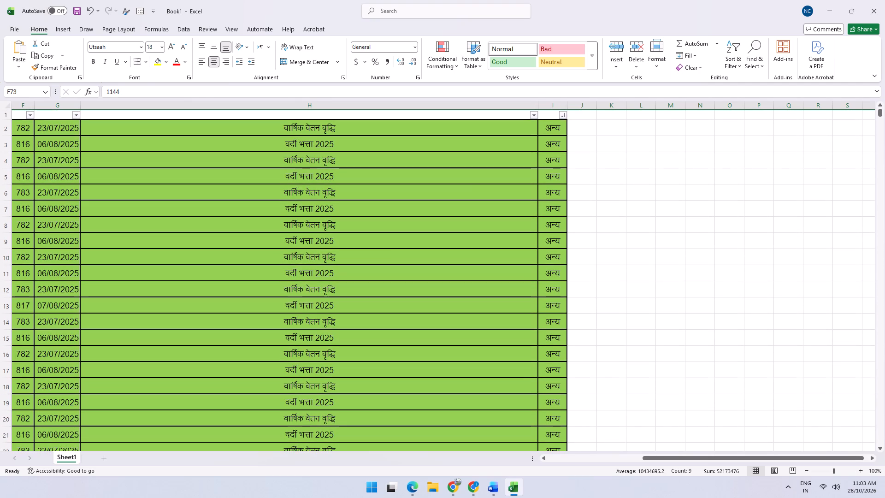
{"action": "left_click", "coordinate": [176, 131]}
{"action": "left_click", "coordinate": [3, 128]}
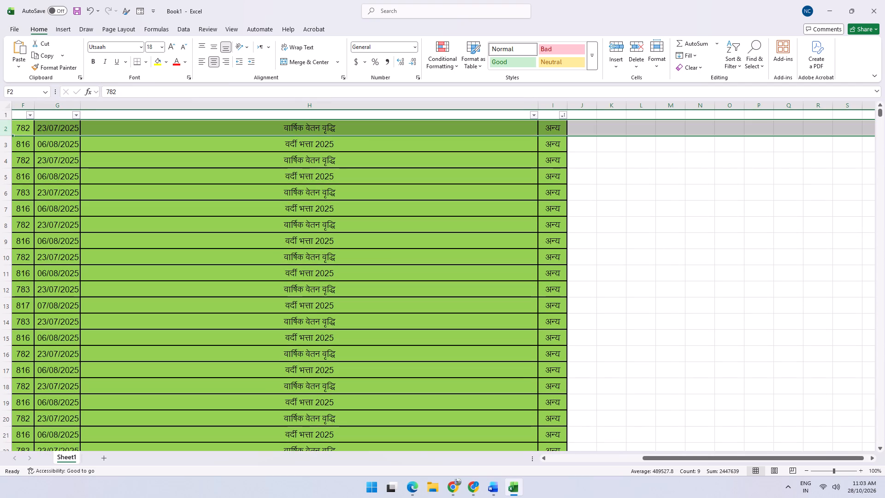
{"action": "key", "text": "shift+Down"}
{"action": "key", "text": "shift+Down"}
{"action": "key", "text": "shift+Down"}
{"action": "key", "text": "shift+Down"}
{"action": "key", "text": "shift+Down"}
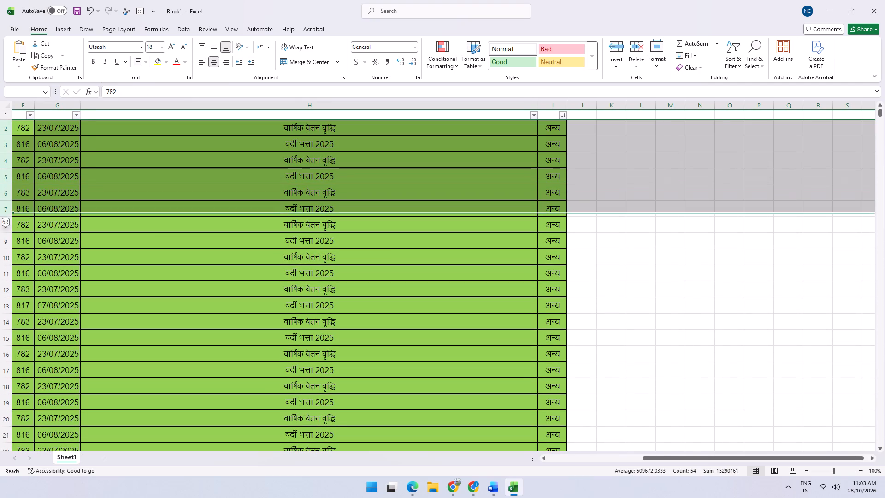
{"action": "key", "text": "shift+Down"}
{"action": "key", "text": "shift+Down"}
{"action": "key", "text": "shift+Down"}
{"action": "key", "text": "shift+Down"}
{"action": "key", "text": "shift+Down"}
{"action": "key", "text": "shift+Down"}
{"action": "key", "text": "shift+Down"}
{"action": "key", "text": "shift+Down"}
{"action": "key", "text": "shift+Down"}
{"action": "key", "text": "shift+Down"}
{"action": "key", "text": "shift+Down"}
{"action": "key", "text": "shift+Down"}
{"action": "key", "text": "shift+Down"}
{"action": "key", "text": "shift+Down"}
{"action": "key", "text": "shift+Down"}
{"action": "key", "text": "shift+Down"}
{"action": "key", "text": "shift+Down"}
{"action": "key", "text": "shift+Down"}
{"action": "key", "text": "shift+Down"}
{"action": "key", "text": "shift+Down"}
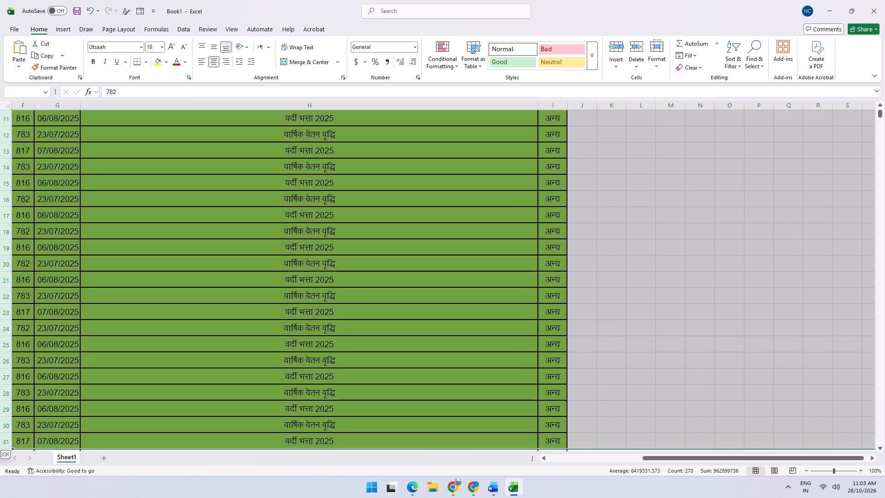
{"action": "key", "text": "shift+Down"}
{"action": "key", "text": "shift+Down"}
{"action": "key", "text": "shift+Down"}
{"action": "key", "text": "shift+Down"}
{"action": "key", "text": "shift+Down"}
{"action": "key", "text": "shift+Down"}
{"action": "key", "text": "shift+Down"}
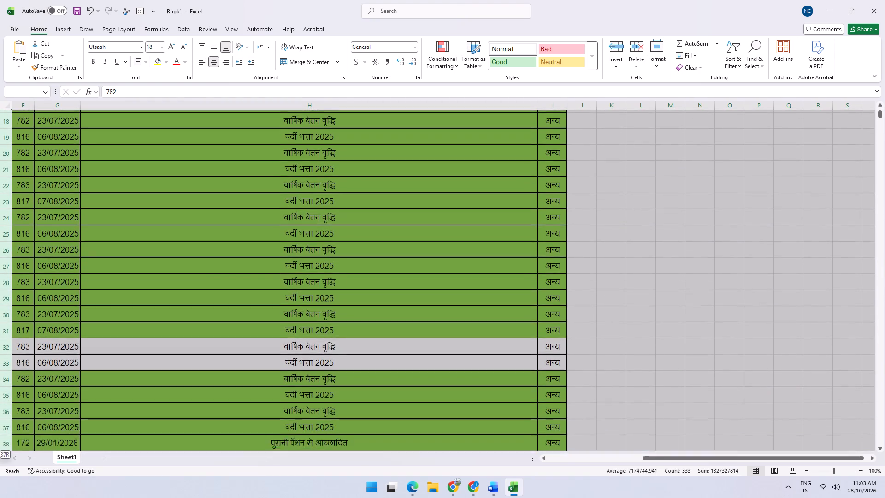
{"action": "key", "text": "shift+Down"}
{"action": "key", "text": "shift+Down"}
{"action": "key", "text": "shift+Down"}
{"action": "key", "text": "shift+Up"}
{"action": "key", "text": "shift+Up"}
{"action": "key", "text": "shift+Up"}
{"action": "key", "text": "shift+Down"}
{"action": "key", "text": "shift+Down"}
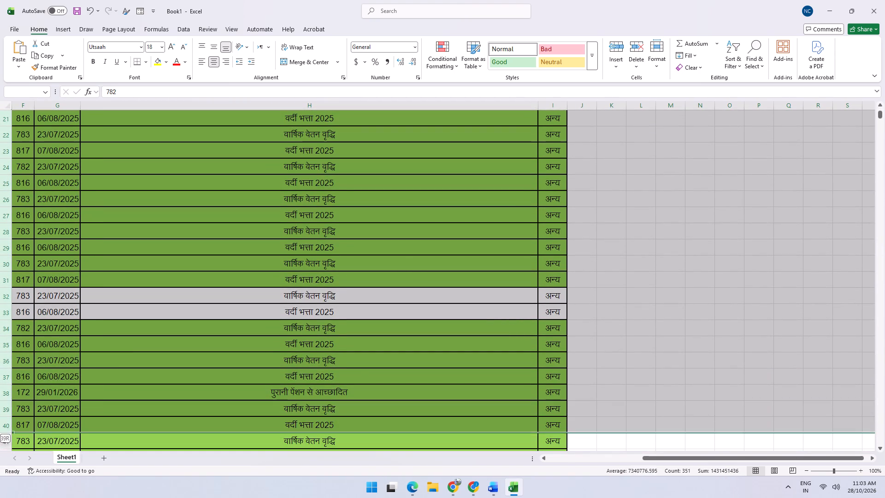
{"action": "key", "text": "shift+Down"}
{"action": "key", "text": "shift+Down"}
{"action": "key", "text": "shift+Down"}
{"action": "key", "text": "shift+Down"}
{"action": "key", "text": "shift+Down"}
{"action": "key", "text": "shift+Down"}
{"action": "key", "text": "shift+Down"}
{"action": "key", "text": "shift+Down"}
{"action": "key", "text": "shift+Down"}
{"action": "key", "text": "shift+Up"}
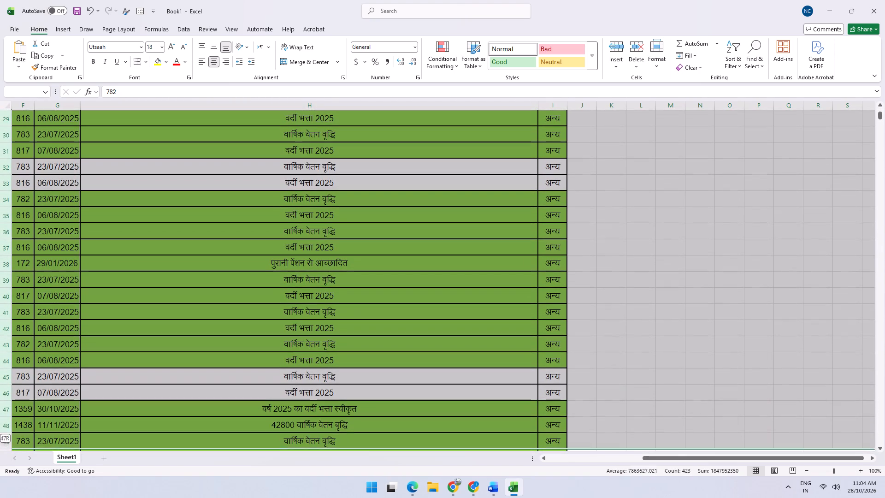
{"action": "key", "text": "shift+Up"}
{"action": "key", "text": "shift+Up"}
{"action": "key", "text": "shift+Down"}
{"action": "key", "text": "shift+Down"}
{"action": "key", "text": "shift+Down"}
{"action": "key", "text": "shift+Down"}
{"action": "key", "text": "shift+Down"}
{"action": "key", "text": "shift+Down"}
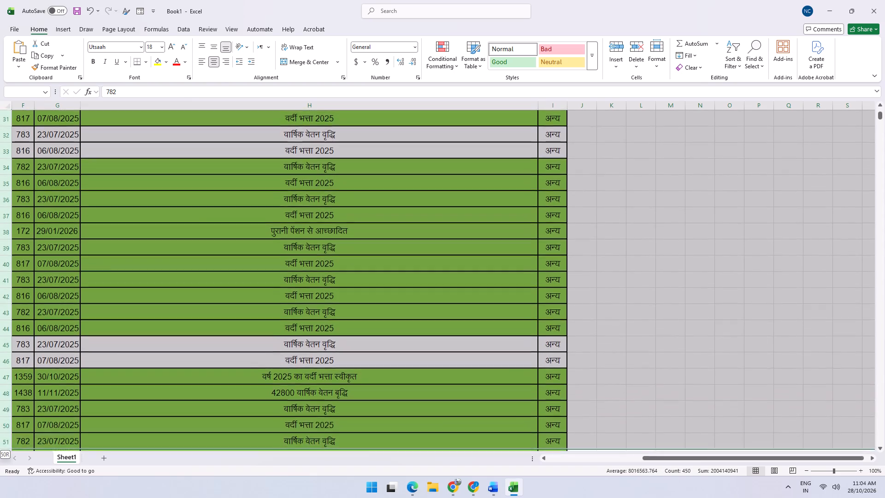
{"action": "key", "text": "shift+Down"}
{"action": "key", "text": "shift+Down"}
{"action": "key", "text": "shift+Down"}
{"action": "key", "text": "shift+Down"}
{"action": "key", "text": "shift+Down"}
{"action": "key", "text": "shift+Down"}
{"action": "key", "text": "shift+Down"}
{"action": "key", "text": "shift+Down"}
{"action": "key", "text": "shift+Down"}
{"action": "key", "text": "shift+Down"}
{"action": "key", "text": "shift+Down"}
{"action": "key", "text": "shift+Down"}
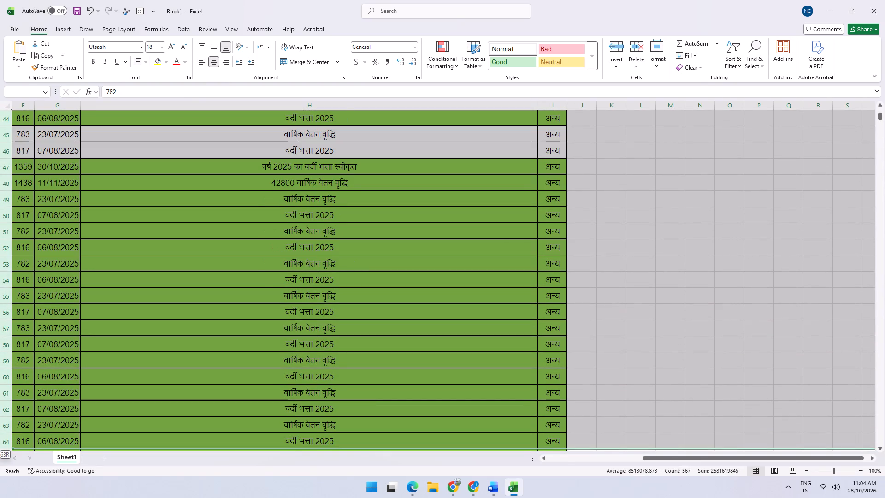
{"action": "key", "text": "shift+Down"}
{"action": "key", "text": "shift+Down"}
{"action": "key", "text": "shift+Down"}
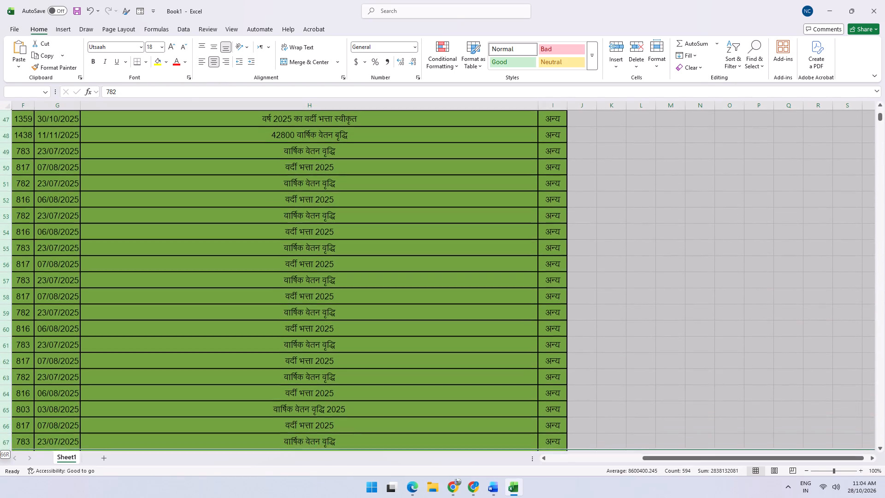
{"action": "key", "text": "shift+Down"}
{"action": "key", "text": "shift+Down"}
{"action": "key", "text": "shift+Down"}
{"action": "key", "text": "shift+Down"}
{"action": "key", "text": "shift+Down"}
{"action": "key", "text": "shift+Down"}
{"action": "key", "text": "shift+Down"}
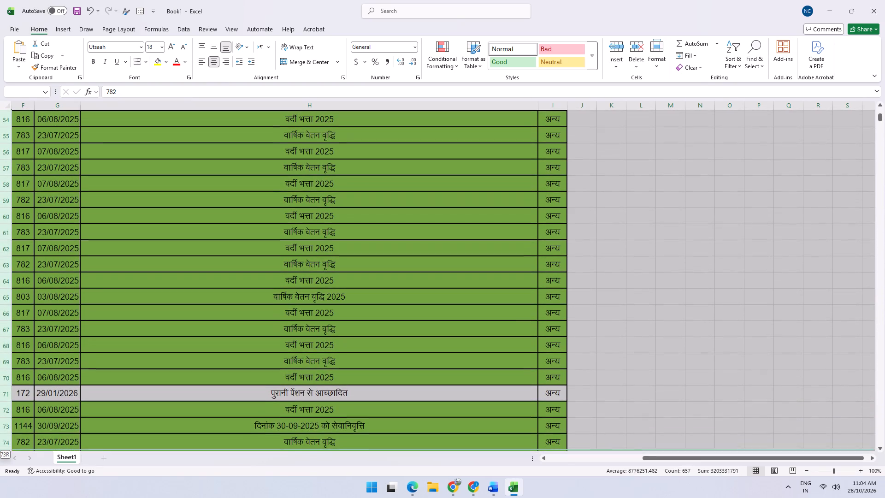
{"action": "key", "text": "shift+Up"}
{"action": "key", "text": "shift+Up"}
{"action": "key", "text": "ctrl+minus"}
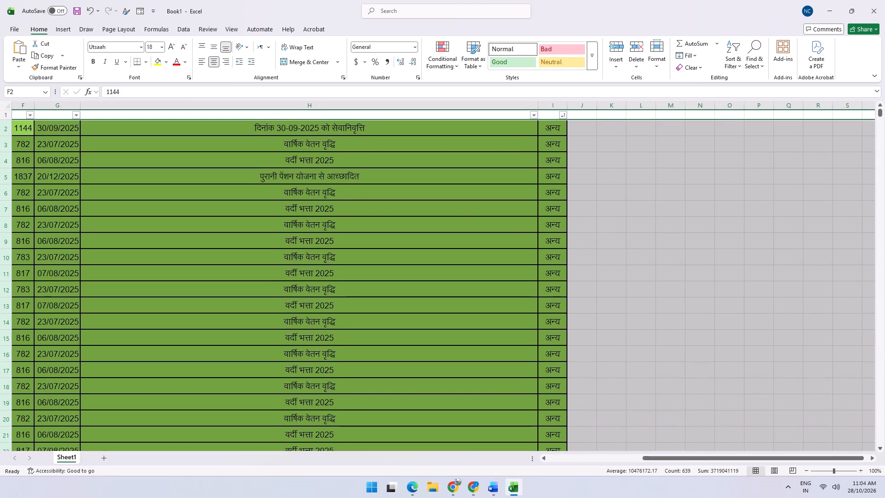
Select the अन्य rows below the 30-09-2025 retirement entry, from row 3 down to about row 146.
{"action": "left_click", "coordinate": [6, 145]}
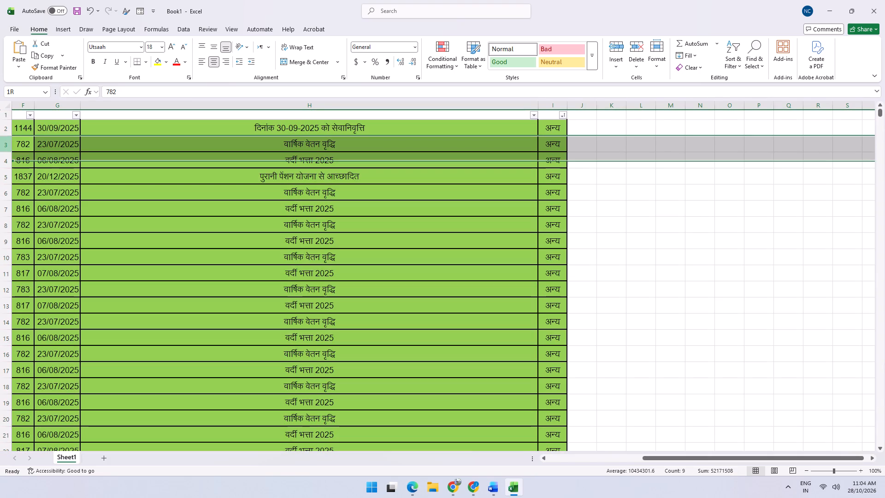
{"action": "key", "text": "shift+Down"}
{"action": "key", "text": "shift+Down"}
{"action": "key", "text": "shift+Down"}
{"action": "key", "text": "shift+Down"}
{"action": "key", "text": "shift+Down"}
{"action": "key", "text": "shift+Down"}
{"action": "key", "text": "shift+Down"}
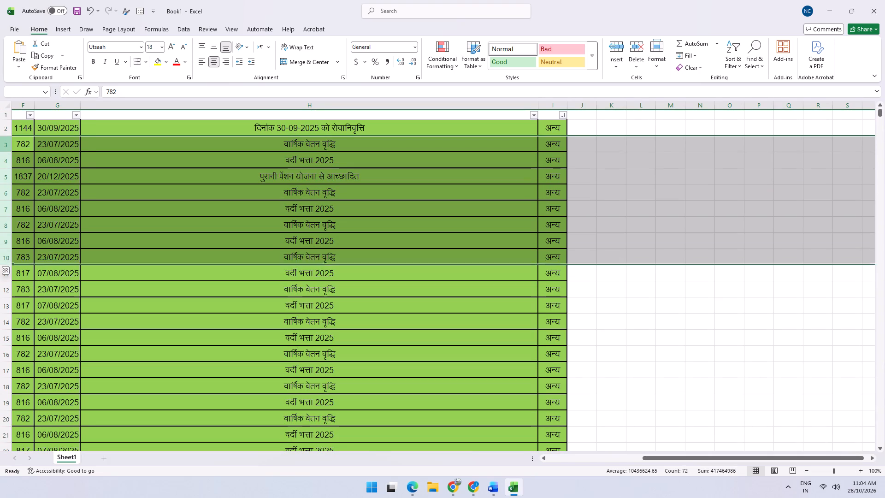
{"action": "key", "text": "shift+Down"}
{"action": "key", "text": "shift+Down"}
{"action": "key", "text": "shift+Down"}
{"action": "key", "text": "shift+Down"}
{"action": "key", "text": "shift+Down"}
{"action": "key", "text": "shift+Down"}
{"action": "key", "text": "shift+Down"}
{"action": "key", "text": "shift+Down"}
{"action": "key", "text": "shift+Down"}
{"action": "key", "text": "shift+Down"}
{"action": "key", "text": "shift+Down"}
{"action": "key", "text": "shift+Down"}
{"action": "key", "text": "shift+Down"}
{"action": "key", "text": "shift+Down"}
{"action": "key", "text": "shift+Down"}
{"action": "key", "text": "shift+Down"}
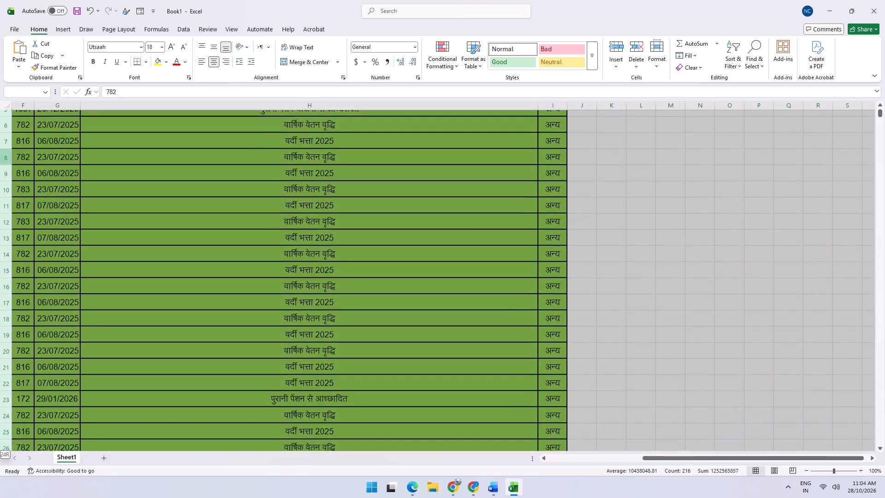
{"action": "key", "text": "shift+Down"}
{"action": "key", "text": "shift+Down"}
{"action": "key", "text": "shift+Down"}
{"action": "key", "text": "shift+Down"}
{"action": "key", "text": "shift+Down"}
{"action": "key", "text": "shift+Down"}
{"action": "key", "text": "shift+Down"}
{"action": "key", "text": "shift+Down"}
{"action": "key", "text": "shift+Down"}
{"action": "key", "text": "shift+Down"}
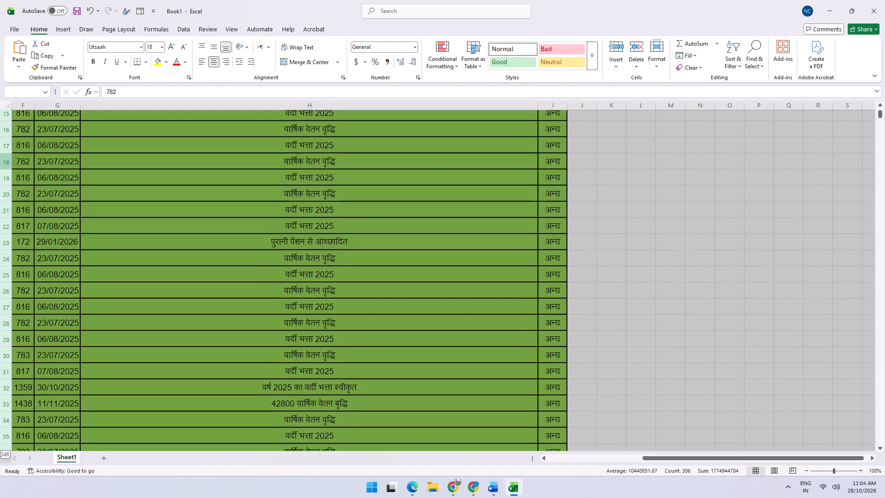
{"action": "key", "text": "shift+Down"}
{"action": "key", "text": "shift+Down"}
{"action": "key", "text": "shift+Down"}
{"action": "key", "text": "shift+Down"}
{"action": "key", "text": "shift+Down"}
{"action": "key", "text": "shift+Down"}
{"action": "key", "text": "shift+Down"}
{"action": "key", "text": "shift+Down"}
{"action": "key", "text": "shift+Down"}
{"action": "key", "text": "shift+Down"}
{"action": "key", "text": "shift+Down"}
{"action": "key", "text": "shift+Down"}
{"action": "key", "text": "shift+Down"}
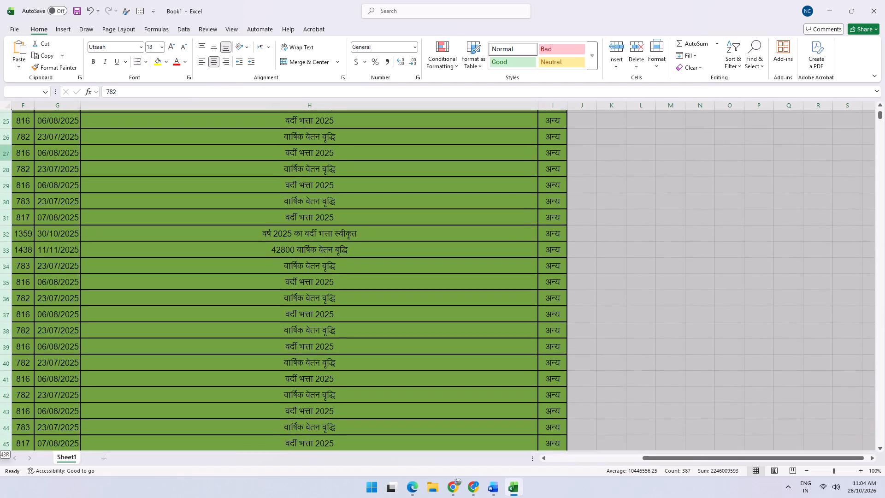
{"action": "key", "text": "shift+Down"}
{"action": "key", "text": "shift+Down"}
{"action": "key", "text": "shift+Down"}
{"action": "key", "text": "shift+Down"}
{"action": "key", "text": "shift+Down"}
{"action": "key", "text": "shift+Down"}
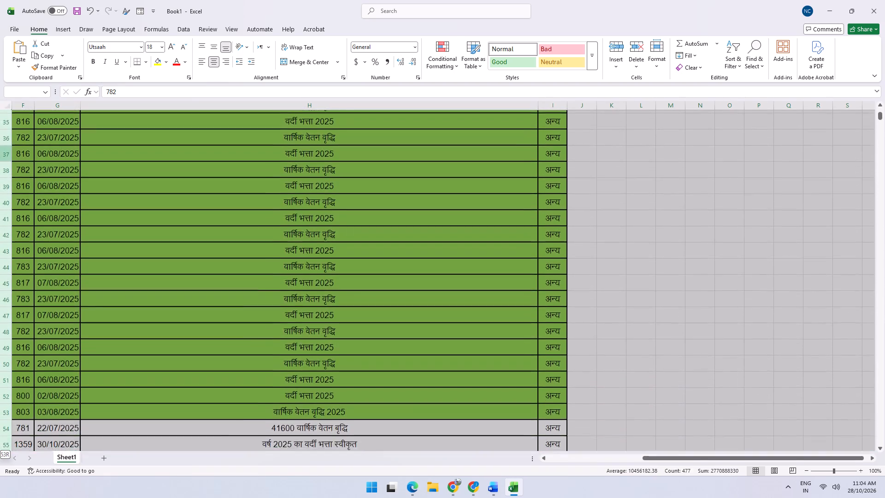
{"action": "key", "text": "shift+Down"}
{"action": "key", "text": "shift+Down"}
{"action": "key", "text": "shift+Down"}
{"action": "key", "text": "shift+Down"}
{"action": "key", "text": "shift+Down"}
{"action": "key", "text": "shift+Down"}
{"action": "key", "text": "shift+Down"}
{"action": "key", "text": "shift+Down"}
{"action": "key", "text": "shift+Down"}
{"action": "key", "text": "shift+Down"}
{"action": "key", "text": "shift+Down"}
{"action": "key", "text": "shift+Down"}
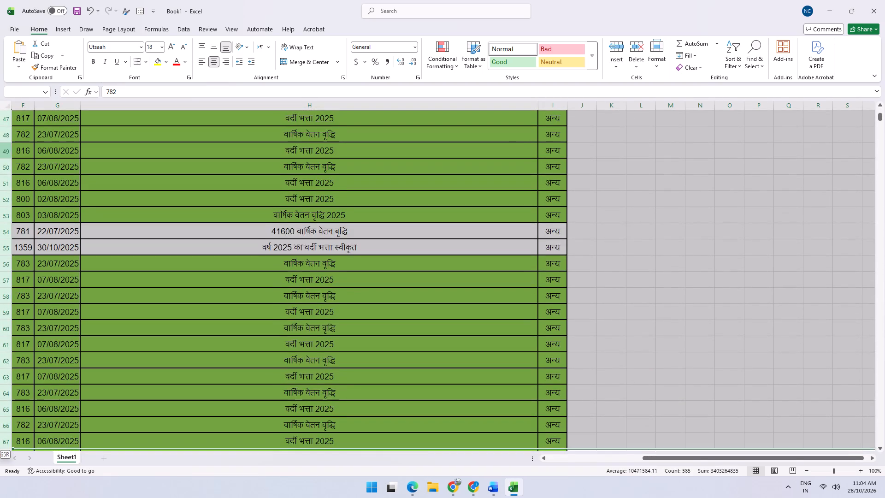
{"action": "key", "text": "shift+Down"}
{"action": "key", "text": "shift+Down"}
{"action": "key", "text": "shift+Down"}
{"action": "key", "text": "shift+Down"}
{"action": "key", "text": "shift+Down"}
{"action": "key", "text": "shift+Down"}
{"action": "key", "text": "shift+Down"}
{"action": "key", "text": "shift+Down"}
{"action": "key", "text": "shift+Down"}
{"action": "key", "text": "shift+Down"}
{"action": "key", "text": "shift+Down"}
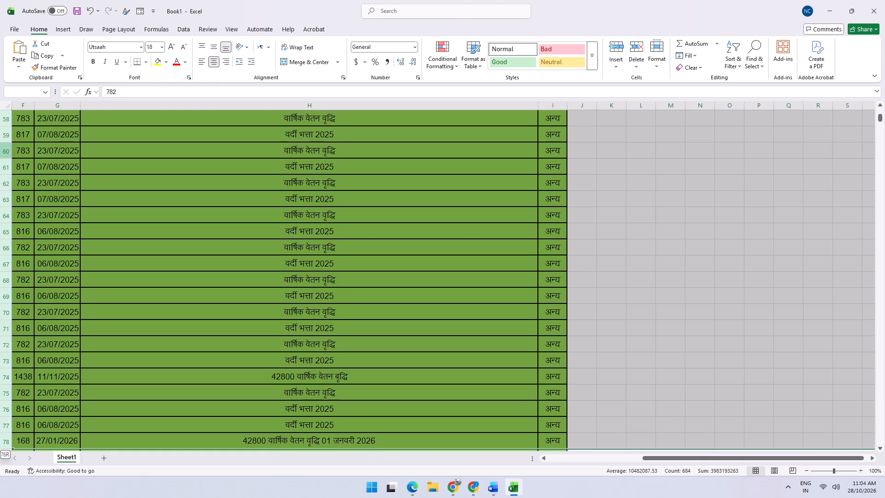
{"action": "key", "text": "shift+Down"}
{"action": "key", "text": "shift+Down"}
{"action": "key", "text": "shift+Down"}
{"action": "key", "text": "shift+Down"}
{"action": "key", "text": "shift+Down"}
{"action": "key", "text": "shift+Down"}
{"action": "key", "text": "shift+Down"}
{"action": "key", "text": "shift+Down"}
{"action": "key", "text": "shift+Down"}
{"action": "key", "text": "shift+Down"}
{"action": "key", "text": "shift+Down"}
{"action": "key", "text": "shift+Down"}
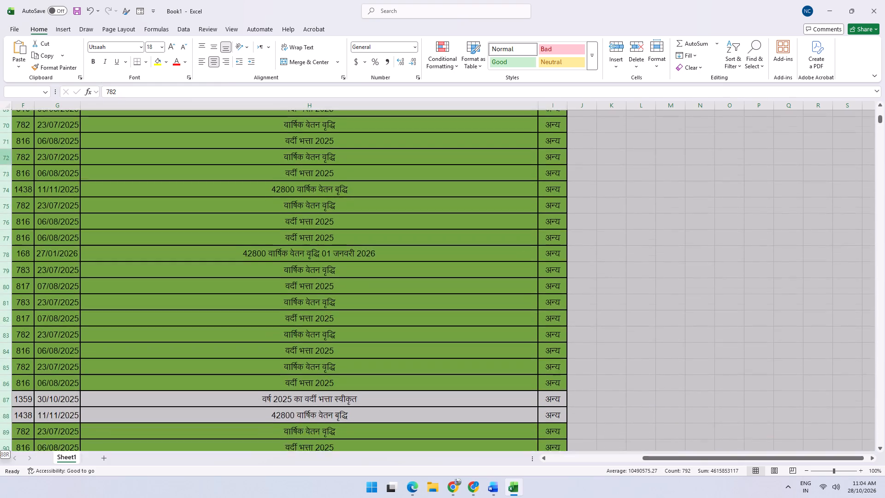
{"action": "key", "text": "shift+Down"}
{"action": "key", "text": "shift+Down"}
{"action": "key", "text": "shift+Down"}
{"action": "key", "text": "shift+Down"}
{"action": "key", "text": "shift+Down"}
{"action": "key", "text": "shift+Down"}
{"action": "key", "text": "shift+Down"}
{"action": "key", "text": "shift+Down"}
{"action": "key", "text": "shift+Down"}
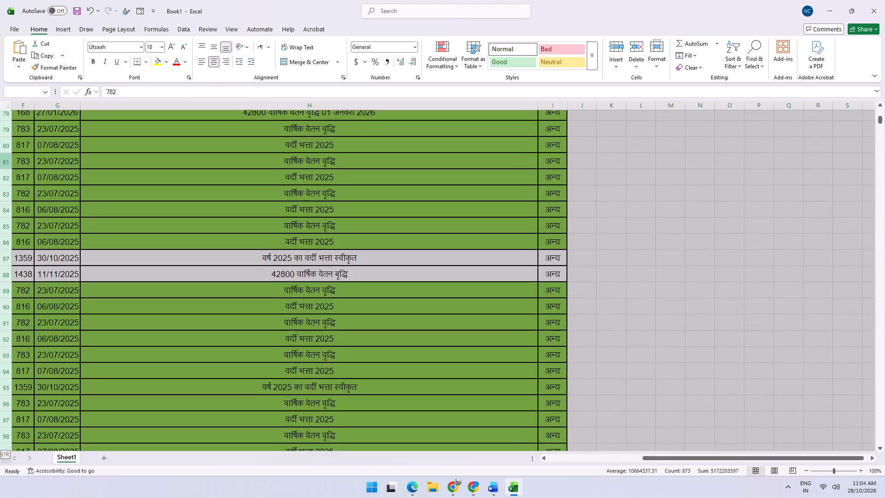
{"action": "key", "text": "shift+Down"}
{"action": "key", "text": "shift+Down"}
{"action": "key", "text": "shift+Down"}
{"action": "key", "text": "shift+Down"}
{"action": "key", "text": "shift+Down"}
{"action": "key", "text": "shift+Down"}
{"action": "key", "text": "shift+Down"}
{"action": "key", "text": "shift+Down"}
{"action": "key", "text": "shift+Down"}
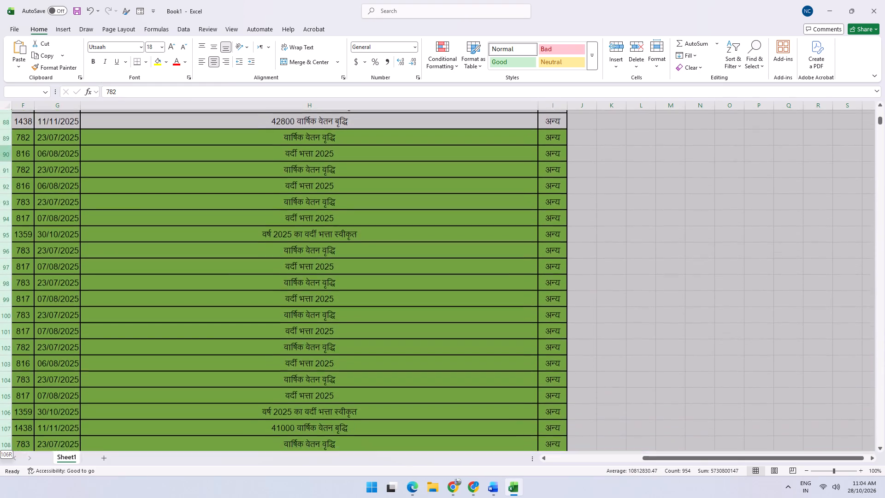
{"action": "key", "text": "shift+Down"}
{"action": "key", "text": "shift+Down"}
{"action": "key", "text": "shift+Down"}
{"action": "key", "text": "shift+Down"}
{"action": "key", "text": "shift+Down"}
{"action": "key", "text": "shift+Down"}
{"action": "key", "text": "shift+Down"}
{"action": "key", "text": "shift+Down"}
{"action": "key", "text": "shift+Down"}
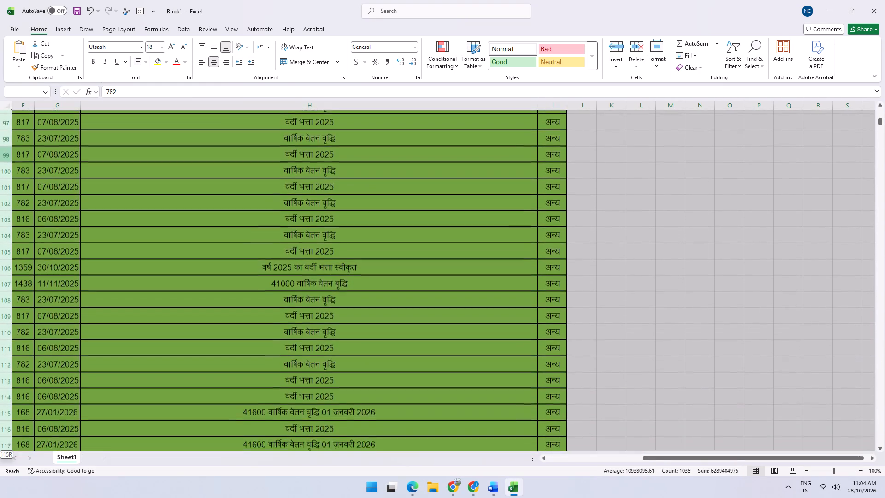
{"action": "key", "text": "shift+Down"}
{"action": "key", "text": "shift+Down"}
{"action": "key", "text": "shift+Down"}
{"action": "key", "text": "shift+Down"}
{"action": "key", "text": "shift+Down"}
{"action": "key", "text": "shift+Down"}
{"action": "key", "text": "shift+Down"}
{"action": "key", "text": "shift+Down"}
{"action": "key", "text": "shift+Down"}
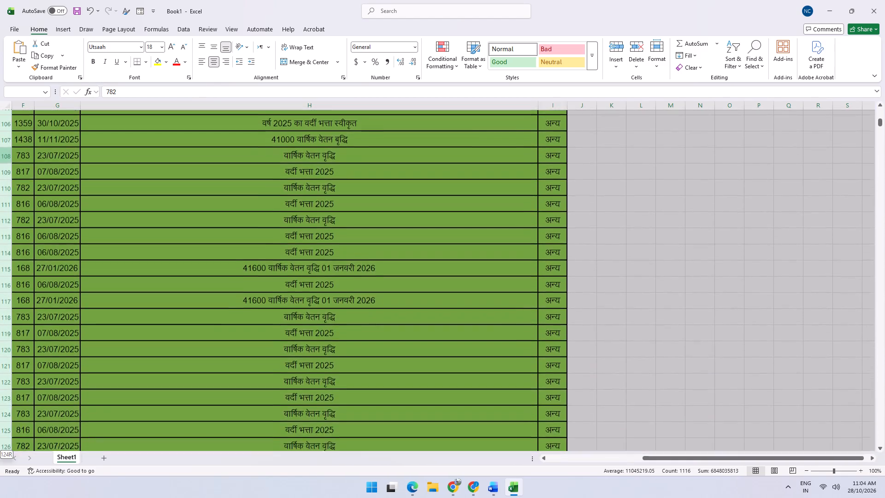
{"action": "key", "text": "shift+Down"}
{"action": "key", "text": "shift+Down"}
{"action": "key", "text": "shift+Down"}
{"action": "key", "text": "shift+Down"}
{"action": "key", "text": "shift+Down"}
{"action": "key", "text": "shift+Down"}
{"action": "key", "text": "shift+Down"}
{"action": "key", "text": "shift+Down"}
{"action": "key", "text": "shift+Down"}
{"action": "key", "text": "shift+Down"}
{"action": "key", "text": "shift+Down"}
{"action": "key", "text": "shift+Down"}
{"action": "key", "text": "shift+Down"}
{"action": "key", "text": "shift+Down"}
{"action": "key", "text": "shift+Down"}
{"action": "key", "text": "shift+Down"}
{"action": "key", "text": "shift+Down"}
{"action": "key", "text": "shift+Down"}
{"action": "key", "text": "shift+Down"}
{"action": "key", "text": "shift+Down"}
{"action": "key", "text": "shift+Down"}
{"action": "key", "text": "shift+Down"}
{"action": "key", "text": "shift+Down"}
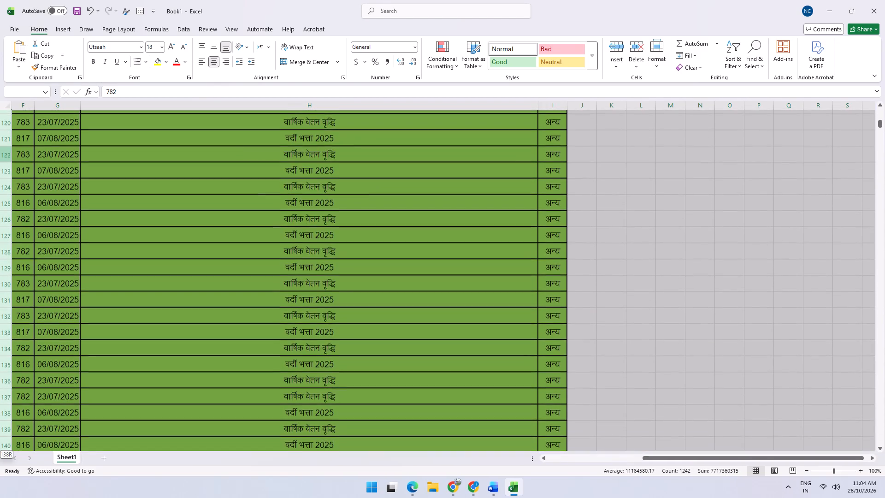
{"action": "key", "text": "shift+Up"}
{"action": "key", "text": "shift+Up"}
{"action": "key", "text": "shift+Up"}
{"action": "key", "text": "shift+Up"}
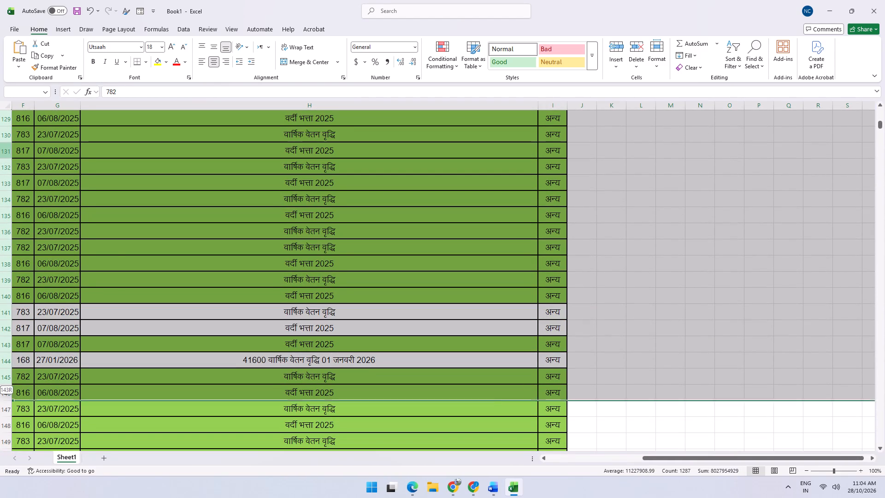
Extend the selection from row 3 through row 233, just above the 06/09/2025 reinstatement order, and delete those अन्य rows.
{"action": "key", "text": "shift+Down"}
{"action": "key", "text": "shift+Down"}
{"action": "key", "text": "shift+Down"}
{"action": "key", "text": "shift+Down"}
{"action": "key", "text": "shift+Down"}
{"action": "key", "text": "shift+Down"}
{"action": "key", "text": "shift+Down"}
{"action": "key", "text": "shift+Down"}
{"action": "key", "text": "shift+Down"}
{"action": "key", "text": "shift+Down"}
{"action": "key", "text": "shift+Down"}
{"action": "key", "text": "shift+Down"}
{"action": "key", "text": "shift+Down"}
{"action": "key", "text": "shift+Down"}
{"action": "key", "text": "shift+Down"}
{"action": "key", "text": "shift+Down"}
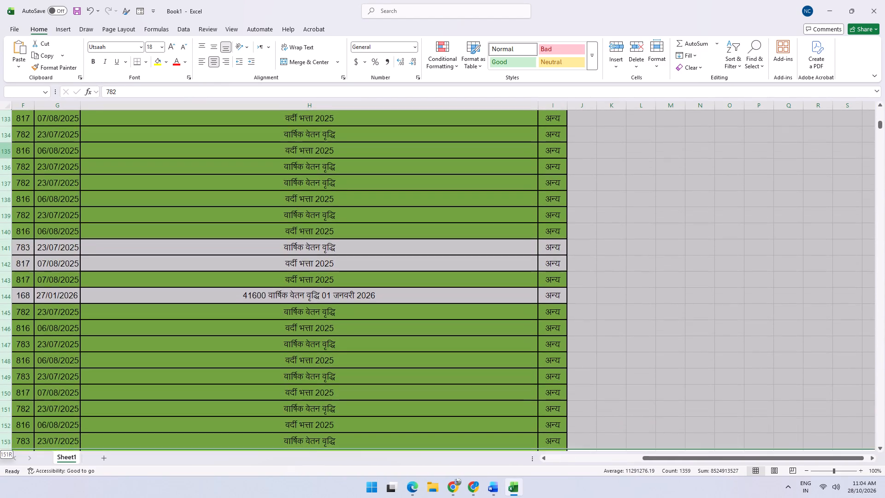
{"action": "key", "text": "shift+Down"}
{"action": "key", "text": "shift+Down"}
{"action": "key", "text": "shift+Down"}
{"action": "key", "text": "shift+Down"}
{"action": "key", "text": "shift+Down"}
{"action": "key", "text": "shift+Down"}
{"action": "key", "text": "shift+Down"}
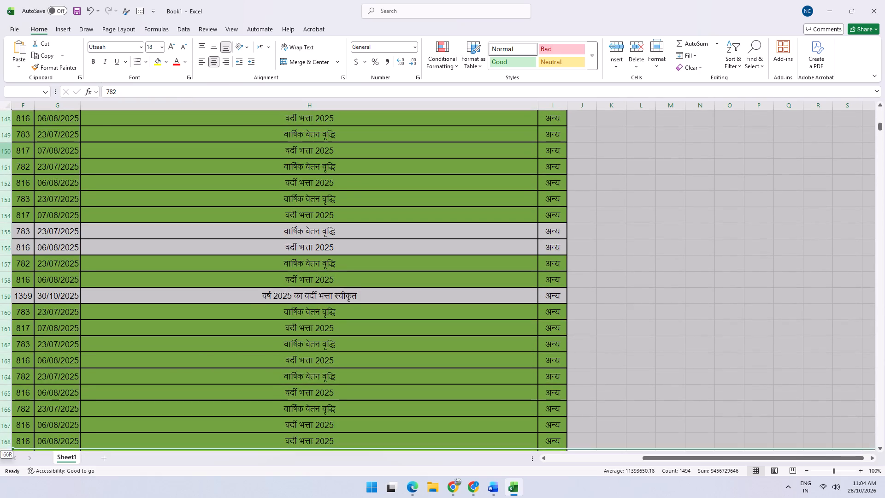
{"action": "key", "text": "shift+Down"}
{"action": "key", "text": "shift+Down"}
{"action": "key", "text": "shift+Down"}
{"action": "key", "text": "shift+Down"}
{"action": "key", "text": "shift+Down"}
{"action": "key", "text": "shift+Down"}
{"action": "key", "text": "shift+Down"}
{"action": "key", "text": "shift+Down"}
{"action": "key", "text": "shift+Down"}
{"action": "key", "text": "shift+Down"}
{"action": "key", "text": "shift+Down"}
{"action": "key", "text": "shift+Down"}
{"action": "key", "text": "shift+Down"}
{"action": "key", "text": "shift+Down"}
{"action": "key", "text": "shift+Down"}
{"action": "key", "text": "shift+Down"}
{"action": "key", "text": "shift+Down"}
{"action": "key", "text": "shift+Down"}
{"action": "key", "text": "shift+Down"}
{"action": "key", "text": "shift+Down"}
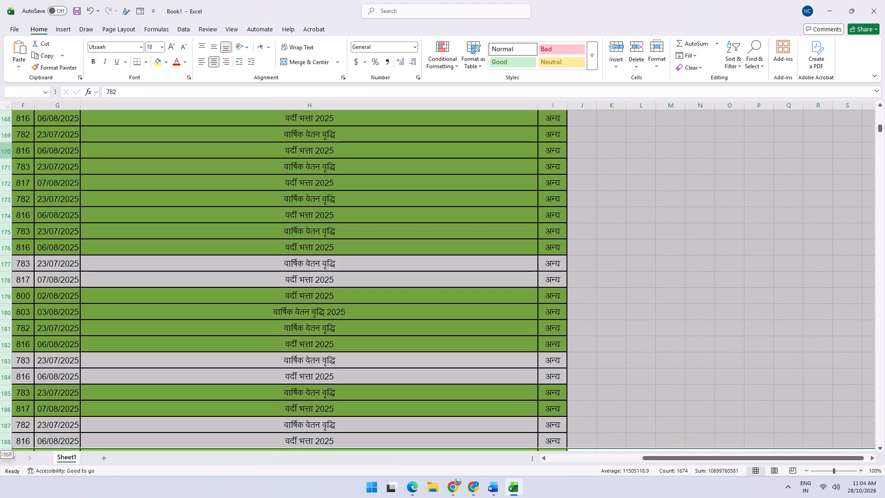
{"action": "key", "text": "shift+Down"}
{"action": "key", "text": "shift+Down"}
{"action": "key", "text": "shift+Down"}
{"action": "key", "text": "shift+Down"}
{"action": "key", "text": "shift+Down"}
{"action": "key", "text": "shift+Down"}
{"action": "key", "text": "shift+Down"}
{"action": "key", "text": "shift+Down"}
{"action": "key", "text": "shift+Down"}
{"action": "key", "text": "shift+Down"}
{"action": "key", "text": "shift+Down"}
{"action": "key", "text": "shift+Up"}
{"action": "key", "text": "shift+Up"}
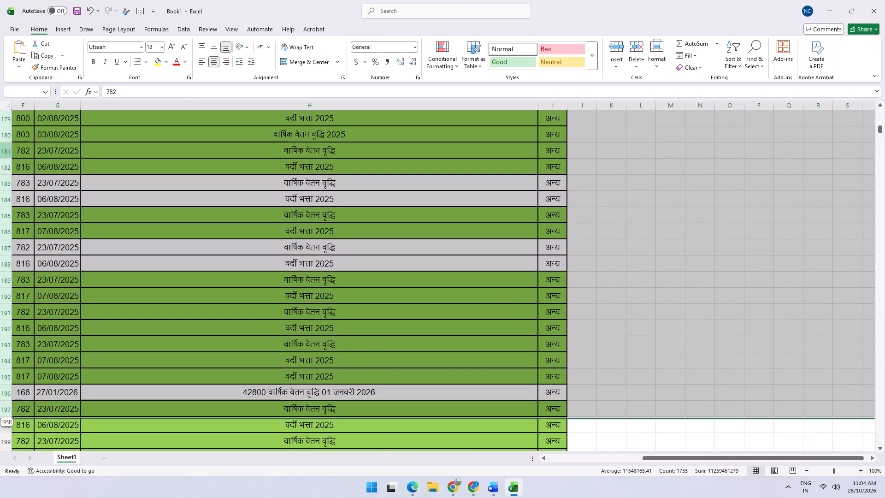
{"action": "key", "text": "shift+Up"}
{"action": "key", "text": "shift+Up"}
{"action": "key", "text": "shift+Down"}
{"action": "key", "text": "shift+Down"}
{"action": "key", "text": "shift+Down"}
{"action": "key", "text": "shift+Down"}
{"action": "key", "text": "shift+Down"}
{"action": "key", "text": "shift+Down"}
{"action": "key", "text": "shift+Down"}
{"action": "key", "text": "shift+Down"}
{"action": "key", "text": "shift+Down"}
{"action": "key", "text": "shift+Down"}
{"action": "key", "text": "shift+Down"}
{"action": "key", "text": "shift+Down"}
{"action": "key", "text": "shift+Down"}
{"action": "key", "text": "shift+Down"}
{"action": "key", "text": "shift+Down"}
{"action": "key", "text": "shift+Down"}
{"action": "key", "text": "shift+Down"}
{"action": "key", "text": "shift+Down"}
{"action": "key", "text": "shift+Down"}
{"action": "key", "text": "shift+Down"}
{"action": "key", "text": "shift+Down"}
{"action": "key", "text": "shift+Down"}
{"action": "key", "text": "shift+Down"}
{"action": "key", "text": "shift+Down"}
{"action": "key", "text": "shift+Down"}
{"action": "key", "text": "shift+Down"}
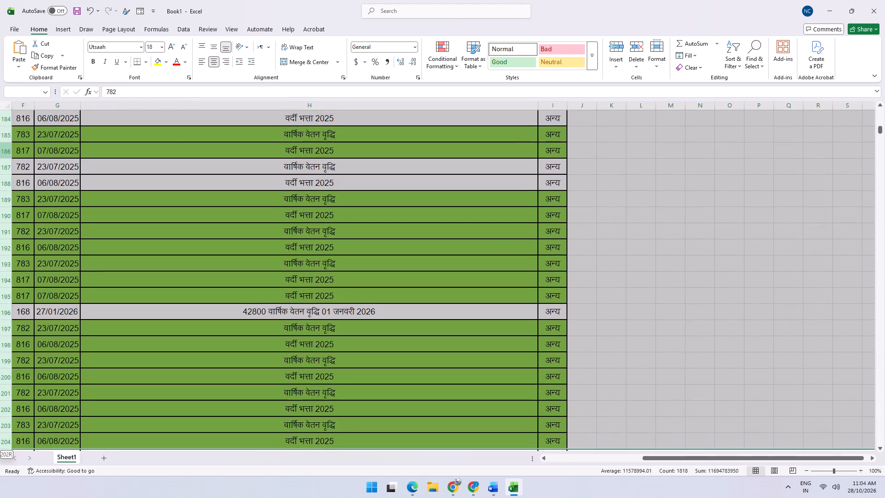
{"action": "key", "text": "shift+Down"}
{"action": "key", "text": "shift+Down"}
{"action": "key", "text": "shift+Down"}
{"action": "key", "text": "shift+Down"}
{"action": "key", "text": "shift+Down"}
{"action": "key", "text": "shift+Down"}
{"action": "key", "text": "shift+Down"}
{"action": "key", "text": "shift+Down"}
{"action": "key", "text": "shift+Down"}
{"action": "key", "text": "shift+Down"}
{"action": "key", "text": "shift+Down"}
{"action": "key", "text": "shift+Down"}
{"action": "key", "text": "shift+Down"}
{"action": "key", "text": "shift+Down"}
{"action": "key", "text": "shift+Down"}
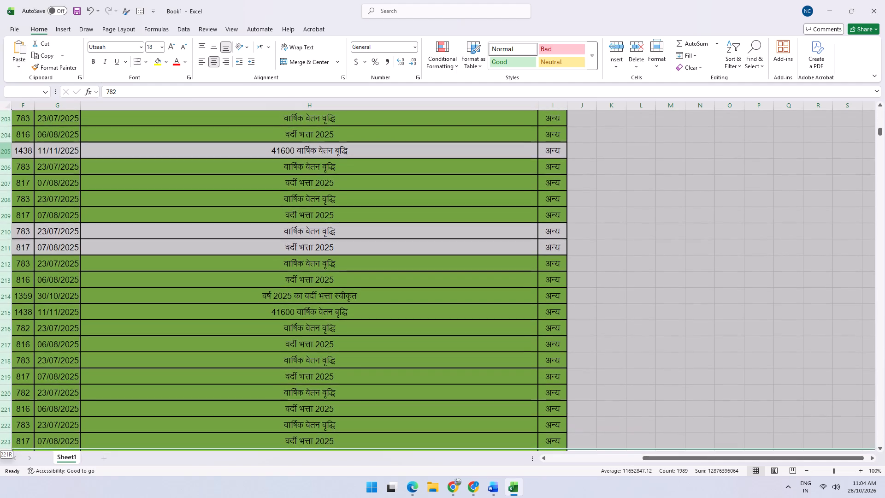
{"action": "key", "text": "shift+Down"}
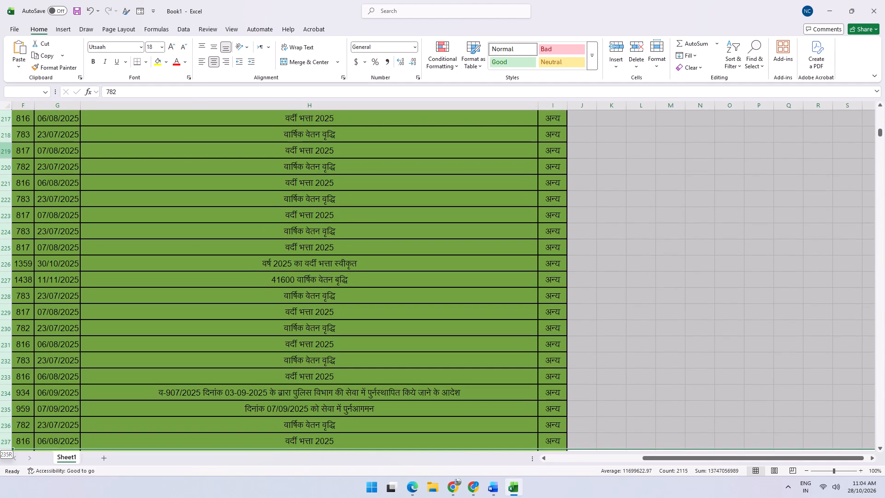
{"action": "key", "text": "shift+Up"}
{"action": "key", "text": "shift+Up"}
{"action": "key", "text": "shift+Up"}
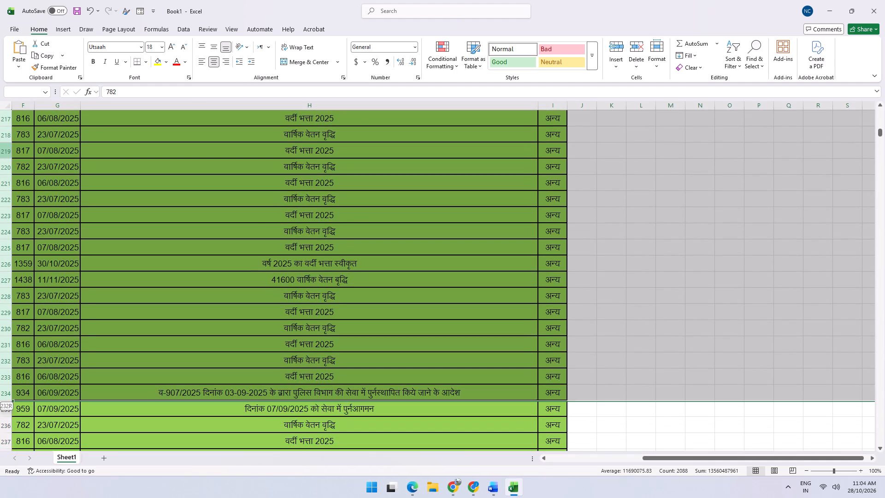
{"action": "key", "text": "shift+Up"}
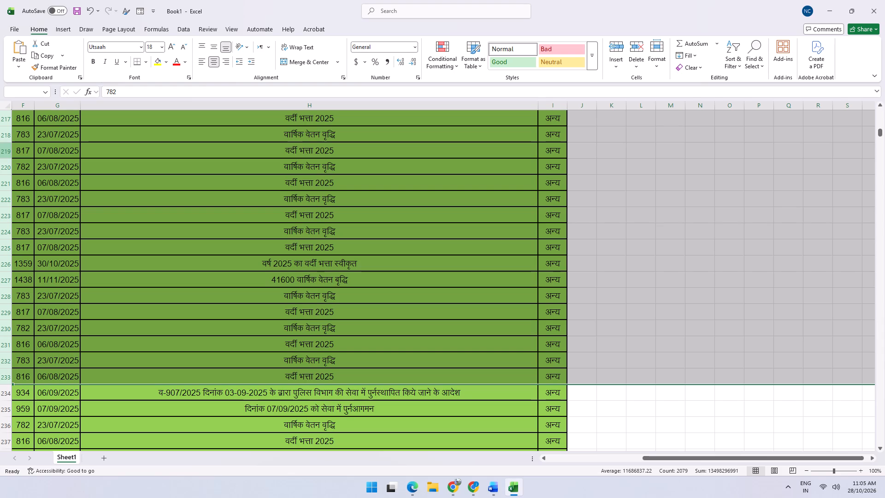
{"action": "key", "text": "ctrl+minus"}
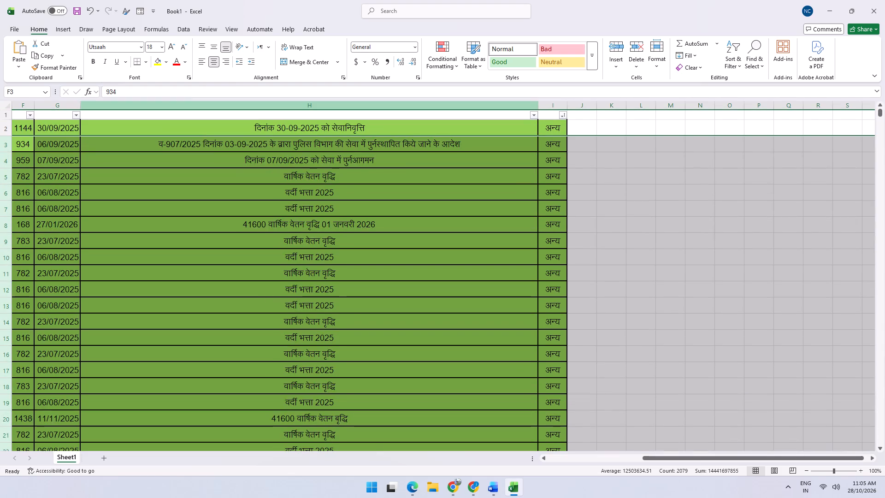
Delete rows 5 to 60, the increment and uniform allowance records between the 07/09/2025 return entry and the 22/09/2025 appeal entry.
{"action": "left_click_drag", "start_coordinate": [677, 457], "coordinate": [590, 462]}
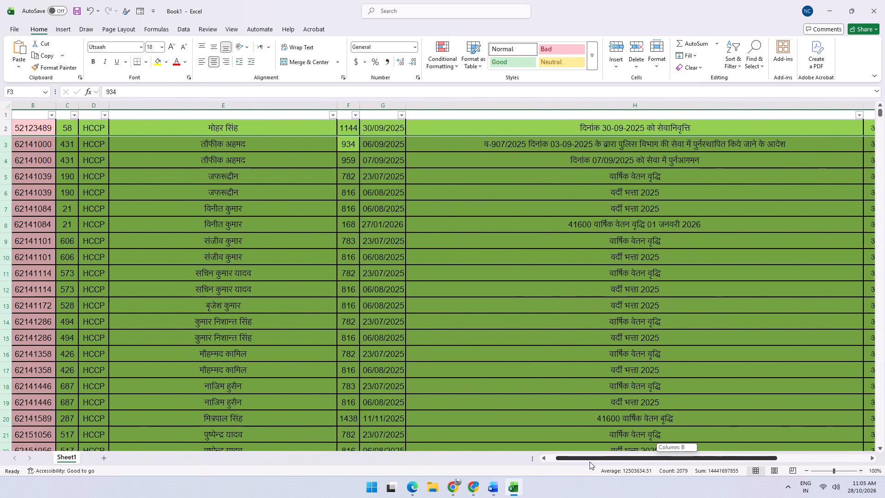
{"action": "left_click_drag", "start_coordinate": [590, 462], "coordinate": [605, 461]}
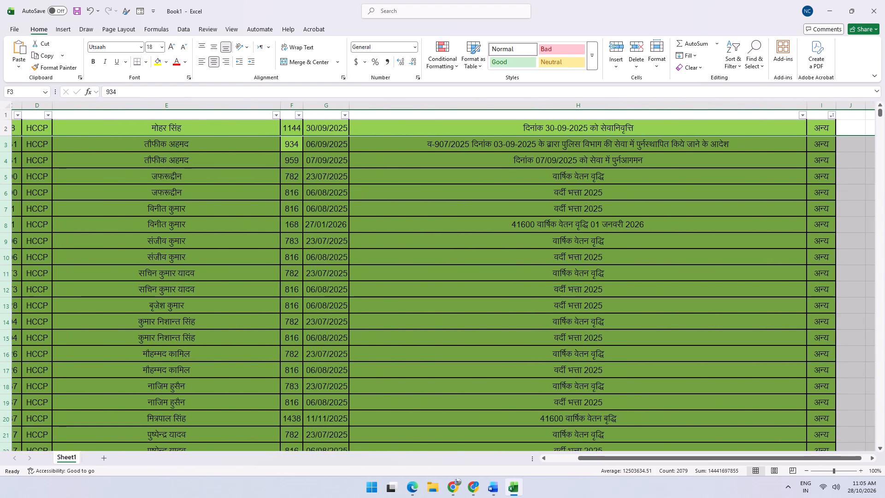
{"action": "left_click", "coordinate": [4, 172]}
{"action": "key", "text": "shift+Down"}
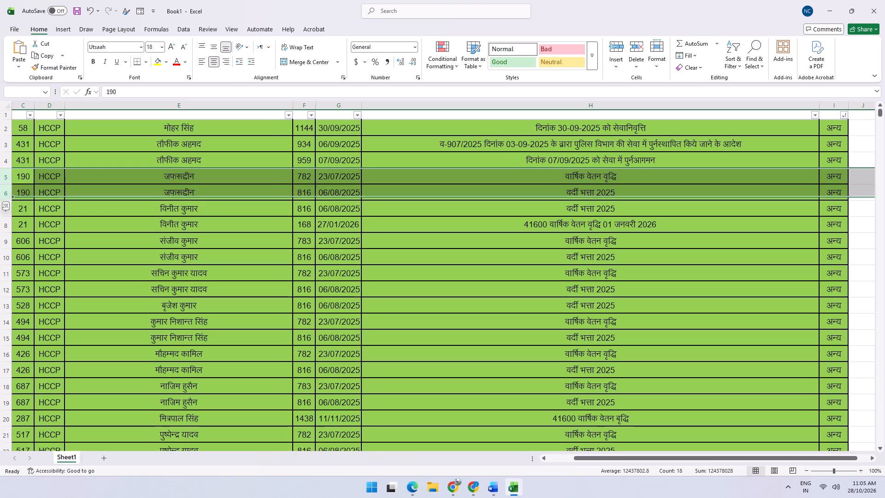
{"action": "key", "text": "shift+Down"}
{"action": "key", "text": "shift+Down"}
{"action": "key", "text": "shift+Down"}
{"action": "key", "text": "shift+Down"}
{"action": "key", "text": "shift+Down"}
{"action": "key", "text": "shift+Down"}
{"action": "key", "text": "shift+Down"}
{"action": "key", "text": "shift+Down"}
{"action": "key", "text": "shift+Down"}
{"action": "key", "text": "shift+Down"}
{"action": "key", "text": "shift+Down"}
{"action": "key", "text": "shift+Down"}
{"action": "key", "text": "shift+Down"}
{"action": "key", "text": "shift+Down"}
{"action": "key", "text": "shift+Down"}
{"action": "key", "text": "shift+Down"}
{"action": "key", "text": "shift+Down"}
{"action": "key", "text": "shift+Down"}
{"action": "key", "text": "shift+Down"}
{"action": "key", "text": "shift+Down"}
{"action": "key", "text": "shift+Down"}
{"action": "key", "text": "shift+Down"}
{"action": "key", "text": "shift+Down"}
{"action": "key", "text": "shift+Down"}
{"action": "key", "text": "shift+Down"}
{"action": "key", "text": "shift+Down"}
{"action": "key", "text": "shift+Down"}
{"action": "key", "text": "shift+Down"}
{"action": "key", "text": "shift+Down"}
{"action": "key", "text": "shift+Down"}
{"action": "key", "text": "shift+Down"}
{"action": "key", "text": "shift+Down"}
{"action": "key", "text": "shift+Down"}
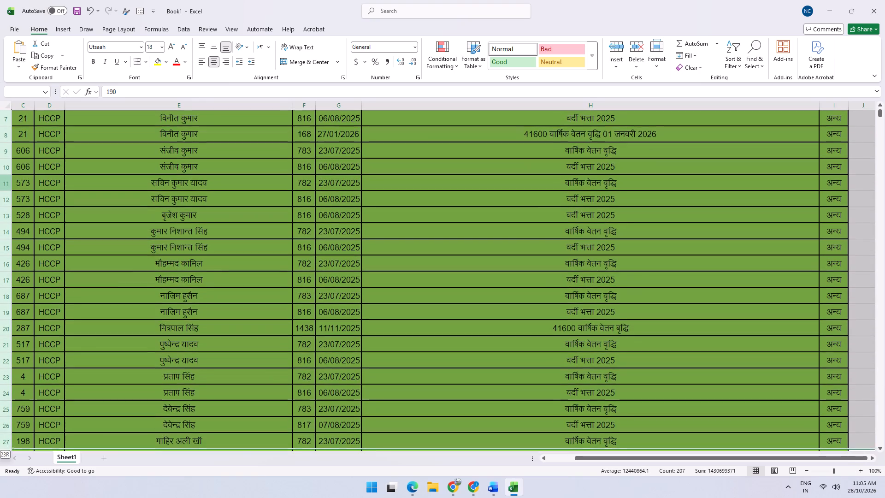
{"action": "key", "text": "shift+Up"}
{"action": "key", "text": "shift+Up"}
{"action": "key", "text": "shift+Up"}
{"action": "key", "text": "shift+Down"}
{"action": "key", "text": "shift+Down"}
{"action": "key", "text": "shift+Down"}
{"action": "key", "text": "shift+Down"}
{"action": "key", "text": "shift+Down"}
{"action": "key", "text": "shift+Down"}
{"action": "key", "text": "shift+Down"}
{"action": "key", "text": "shift+Down"}
{"action": "key", "text": "shift+Down"}
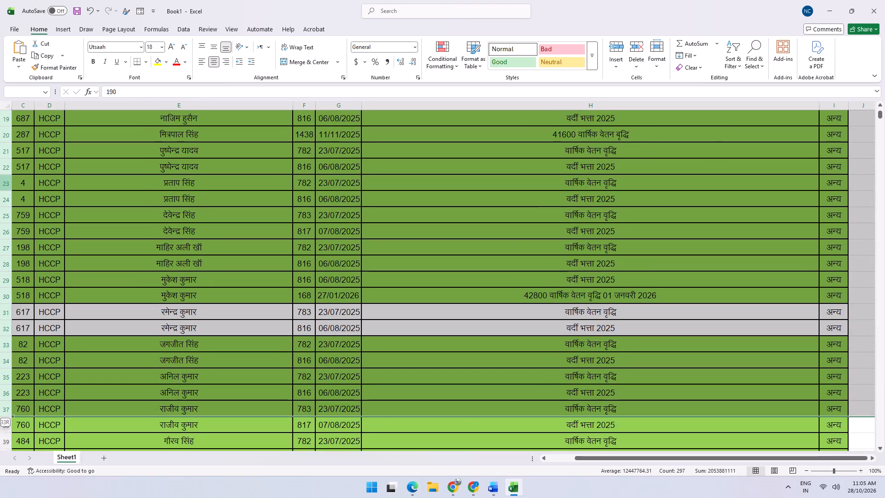
{"action": "key", "text": "shift+Down"}
{"action": "key", "text": "shift+Down"}
{"action": "key", "text": "shift+Down"}
{"action": "key", "text": "shift+Down"}
{"action": "key", "text": "shift+Down"}
{"action": "key", "text": "shift+Down"}
{"action": "key", "text": "shift+Down"}
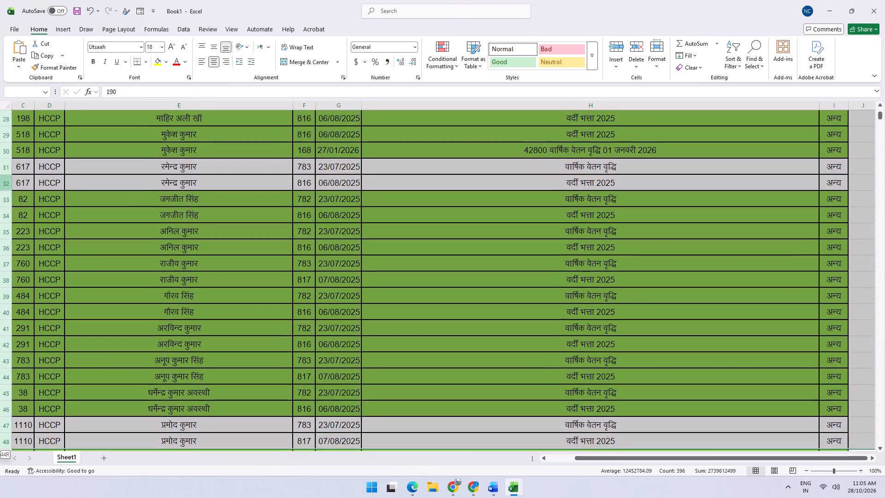
{"action": "key", "text": "shift+Down"}
{"action": "key", "text": "shift+Down"}
{"action": "key", "text": "shift+Down"}
{"action": "key", "text": "shift+Down"}
{"action": "key", "text": "shift+Down"}
{"action": "key", "text": "shift+Down"}
{"action": "key", "text": "shift+Down"}
{"action": "key", "text": "shift+Down"}
{"action": "key", "text": "shift+Down"}
{"action": "key", "text": "shift+Down"}
{"action": "key", "text": "shift+Down"}
{"action": "key", "text": "shift+Down"}
{"action": "key", "text": "shift+Down"}
{"action": "key", "text": "shift+Down"}
{"action": "key", "text": "shift+Down"}
{"action": "key", "text": "shift+Down"}
{"action": "key", "text": "shift+Down"}
{"action": "key", "text": "shift+Down"}
{"action": "key", "text": "shift+Down"}
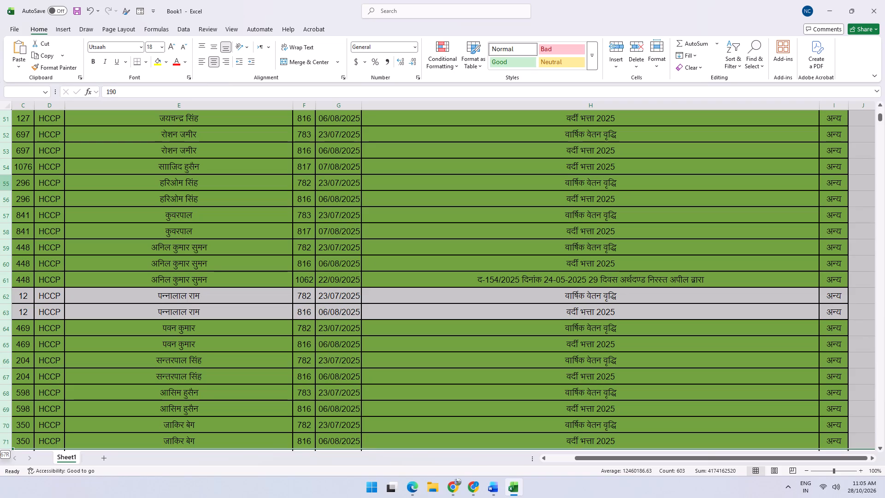
{"action": "key", "text": "shift+Up"}
{"action": "key", "text": "shift+Up"}
{"action": "key", "text": "shift+Up"}
{"action": "key", "text": "shift+Up"}
{"action": "key", "text": "shift+Up"}
{"action": "key", "text": "shift+Up"}
{"action": "key", "text": "shift+Up"}
{"action": "key", "text": "shift+Up"}
{"action": "key", "text": "shift+Up"}
{"action": "key", "text": "shift+Up"}
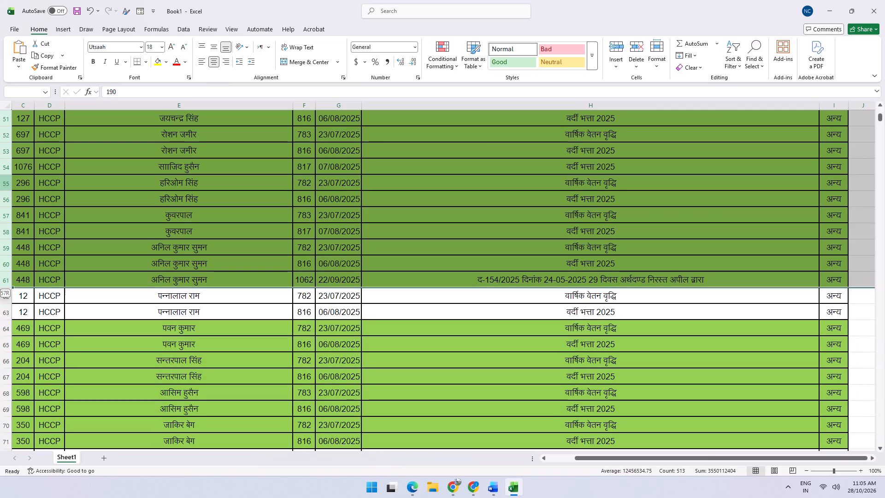
{"action": "key", "text": "shift+Up"}
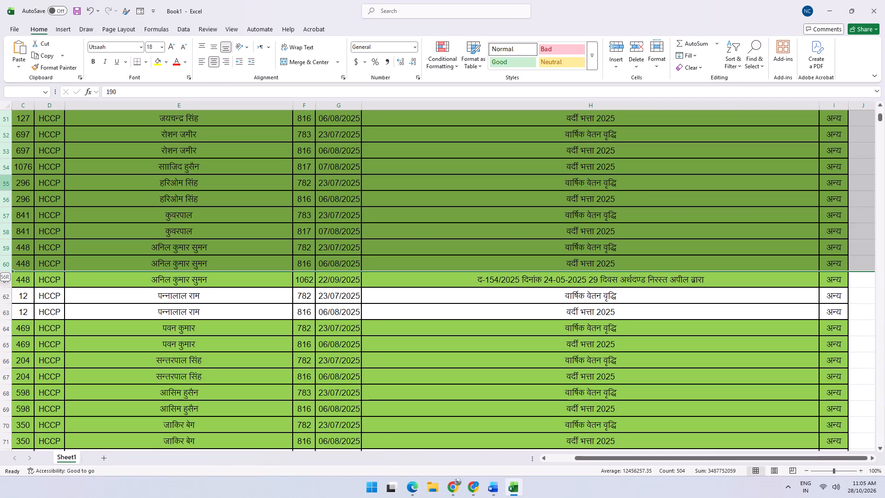
{"action": "key", "text": "ctrl+minus"}
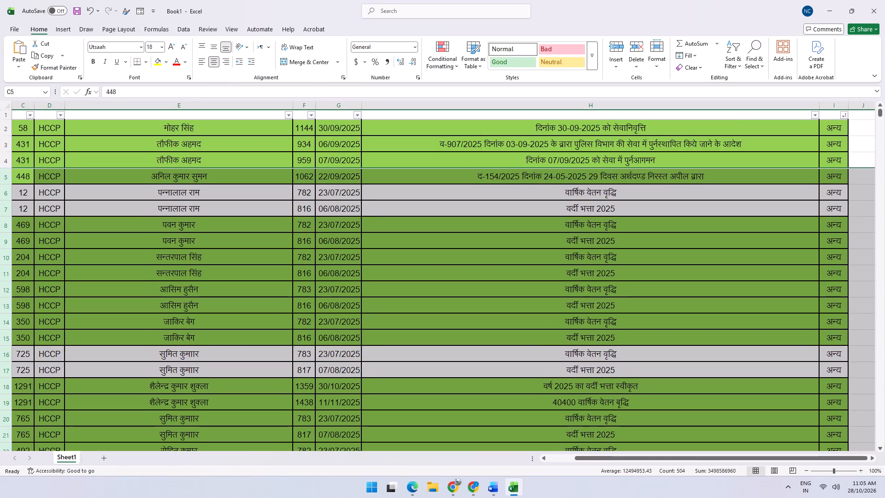
Select the increment and uniform allowance rows below the 22/09/2025 appeal entry, from row 6 down to about row 29.
{"action": "left_click", "coordinate": [0, 192]}
{"action": "key", "text": "shift+Down"}
{"action": "key", "text": "shift+Down"}
{"action": "key", "text": "shift+Down"}
{"action": "key", "text": "shift+Down"}
{"action": "key", "text": "shift+Down"}
{"action": "key", "text": "shift+Down"}
{"action": "key", "text": "shift+Down"}
{"action": "key", "text": "shift+Down"}
{"action": "key", "text": "shift+Down"}
{"action": "key", "text": "shift+Down"}
{"action": "key", "text": "shift+Down"}
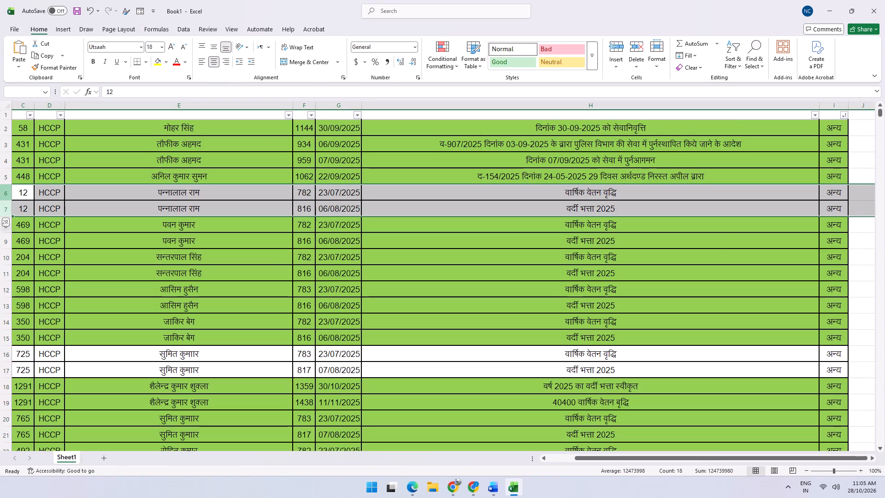
{"action": "key", "text": "shift+Down"}
{"action": "key", "text": "shift+Down"}
{"action": "key", "text": "shift+Down"}
{"action": "key", "text": "shift+Down"}
{"action": "key", "text": "shift+Down"}
{"action": "key", "text": "shift+Down"}
{"action": "key", "text": "shift+Down"}
{"action": "key", "text": "shift+Down"}
{"action": "key", "text": "shift+Down"}
{"action": "key", "text": "shift+Down"}
{"action": "key", "text": "shift+Down"}
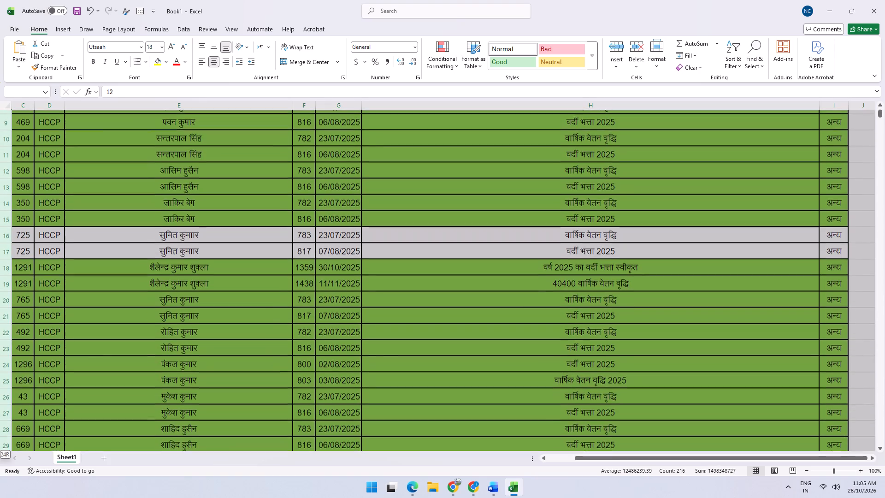
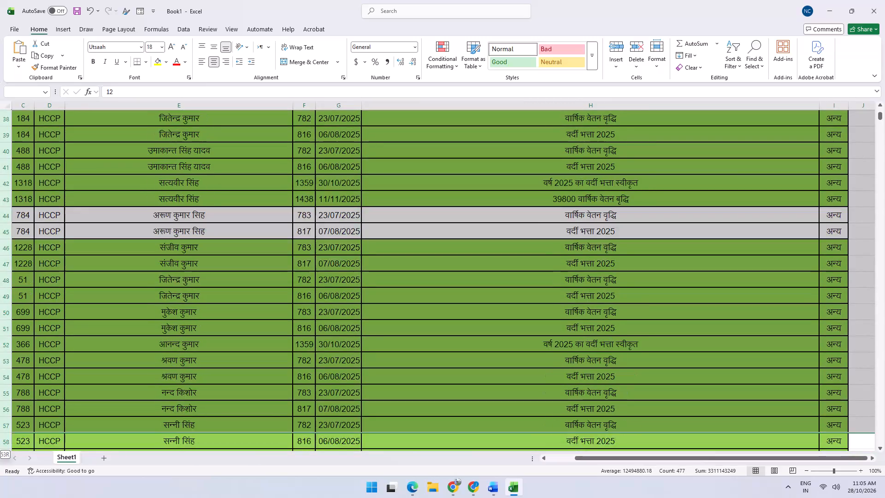
Extend the row selection that starts at row 6 through the अन्य increment and uniform allowance records, down to about row 216.
{"action": "key", "text": "shift+Down"}
{"action": "key", "text": "shift+Down"}
{"action": "key", "text": "shift+Down"}
{"action": "key", "text": "shift+Down"}
{"action": "key", "text": "shift+Down"}
{"action": "key", "text": "shift+Down"}
{"action": "key", "text": "shift+Down"}
{"action": "key", "text": "shift+Down"}
{"action": "key", "text": "shift+Down"}
{"action": "key", "text": "shift+Down"}
{"action": "key", "text": "shift+Down"}
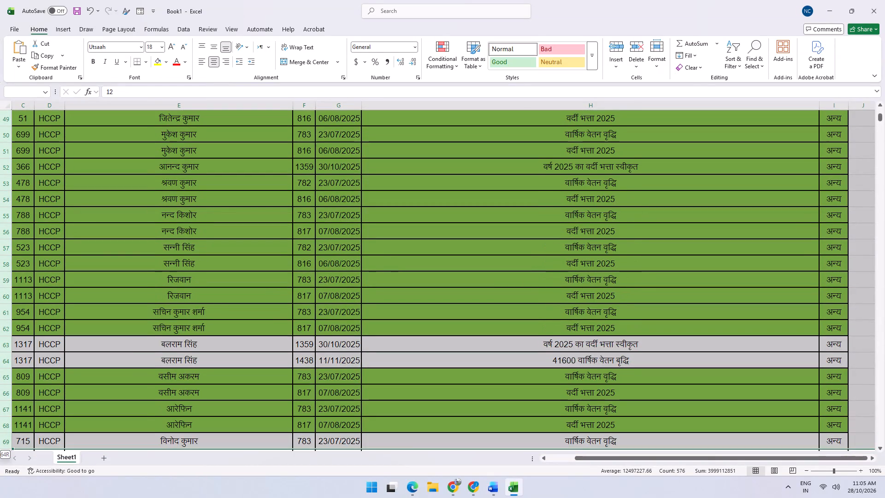
{"action": "key", "text": "shift+Down"}
{"action": "key", "text": "shift+Down"}
{"action": "key", "text": "shift+Down"}
{"action": "key", "text": "shift+Down"}
{"action": "key", "text": "shift+Down"}
{"action": "key", "text": "shift+Down"}
{"action": "key", "text": "shift+Down"}
{"action": "key", "text": "shift+Down"}
{"action": "key", "text": "shift+Down"}
{"action": "key", "text": "shift+Down"}
{"action": "key", "text": "shift+Down"}
{"action": "key", "text": "shift+Down"}
{"action": "key", "text": "shift+Down"}
{"action": "key", "text": "shift+Down"}
{"action": "key", "text": "shift+Down"}
{"action": "key", "text": "shift+Down"}
{"action": "key", "text": "shift+Down"}
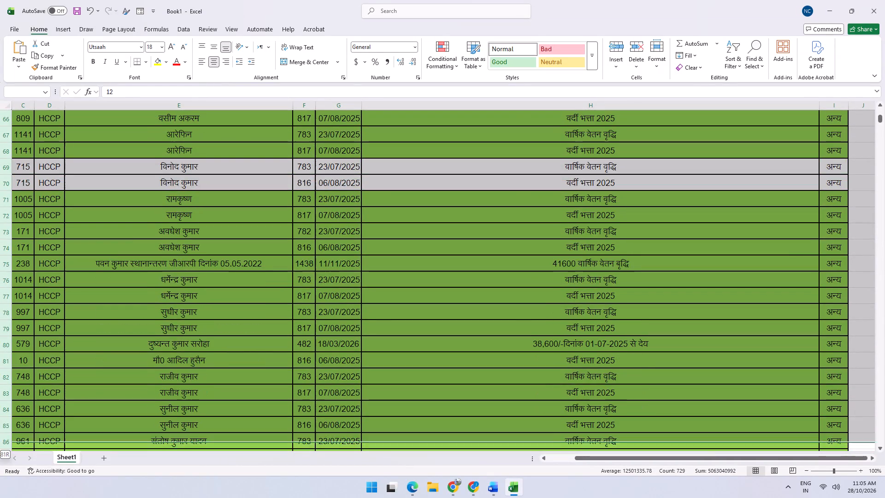
{"action": "key", "text": "shift+Down"}
{"action": "key", "text": "shift+Down"}
{"action": "key", "text": "shift+Down"}
{"action": "key", "text": "shift+Down"}
{"action": "key", "text": "shift+Down"}
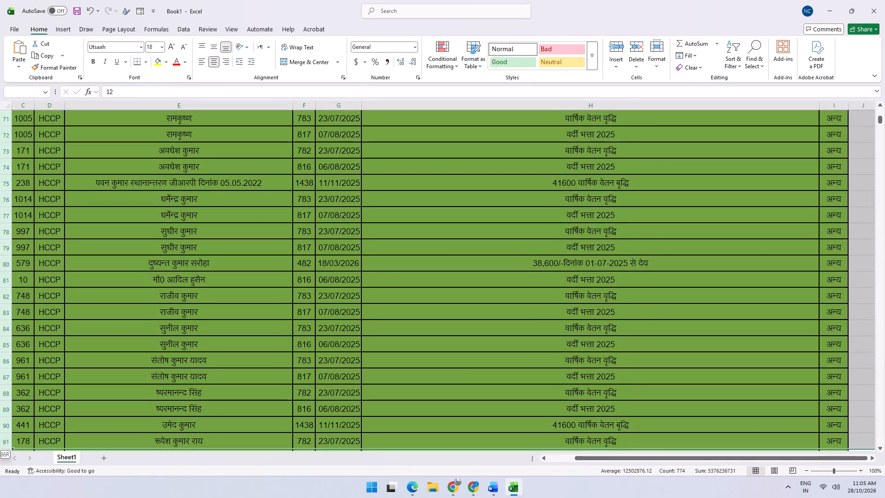
{"action": "key", "text": "shift+Down"}
{"action": "key", "text": "shift+Down"}
{"action": "key", "text": "shift+Down"}
{"action": "key", "text": "shift+Down"}
{"action": "key", "text": "shift+Down"}
{"action": "key", "text": "shift+Down"}
{"action": "key", "text": "shift+Down"}
{"action": "key", "text": "shift+Down"}
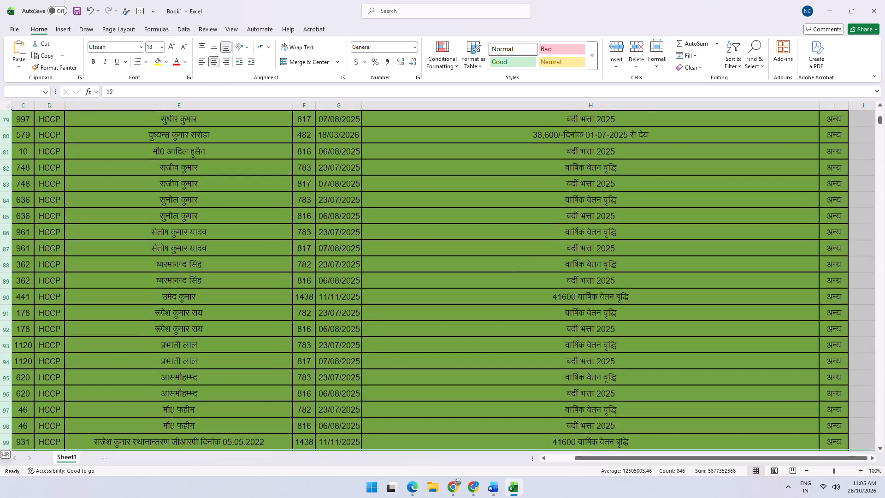
{"action": "key", "text": "shift+Down"}
{"action": "key", "text": "shift+Down"}
{"action": "key", "text": "shift+Down"}
{"action": "key", "text": "shift+Down"}
{"action": "key", "text": "shift+Down"}
{"action": "key", "text": "shift+Down"}
{"action": "key", "text": "shift+Down"}
{"action": "key", "text": "shift+Down"}
{"action": "key", "text": "shift+Down"}
{"action": "key", "text": "shift+Down"}
{"action": "key", "text": "shift+Down"}
{"action": "key", "text": "shift+Down"}
{"action": "key", "text": "shift+Down"}
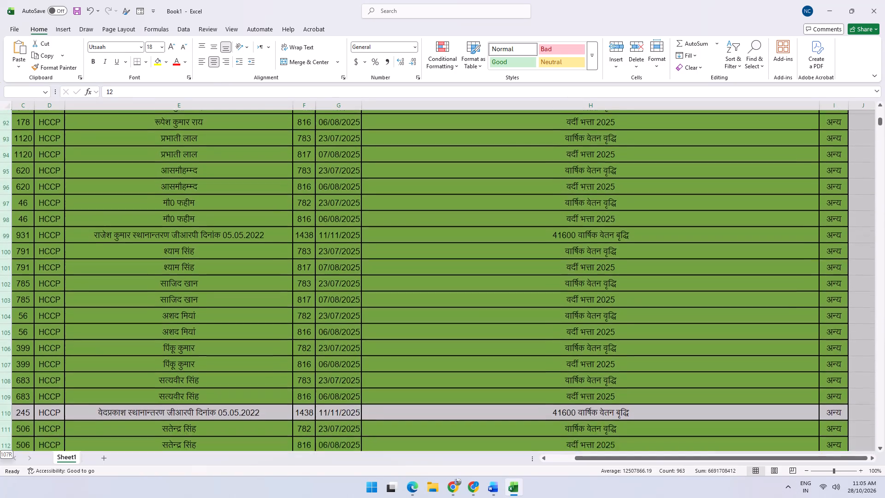
{"action": "key", "text": "shift+Down"}
{"action": "key", "text": "shift+Down"}
{"action": "key", "text": "shift+Down"}
{"action": "key", "text": "shift+Down"}
{"action": "key", "text": "shift+Down"}
{"action": "key", "text": "shift+Down"}
{"action": "key", "text": "shift+Down"}
{"action": "key", "text": "shift+Down"}
{"action": "key", "text": "shift+Down"}
{"action": "key", "text": "shift+Down"}
{"action": "key", "text": "shift+Down"}
{"action": "key", "text": "shift+Down"}
{"action": "key", "text": "shift+Down"}
{"action": "key", "text": "shift+Down"}
{"action": "key", "text": "shift+Down"}
{"action": "key", "text": "shift+Down"}
{"action": "key", "text": "shift+Down"}
{"action": "key", "text": "shift+Down"}
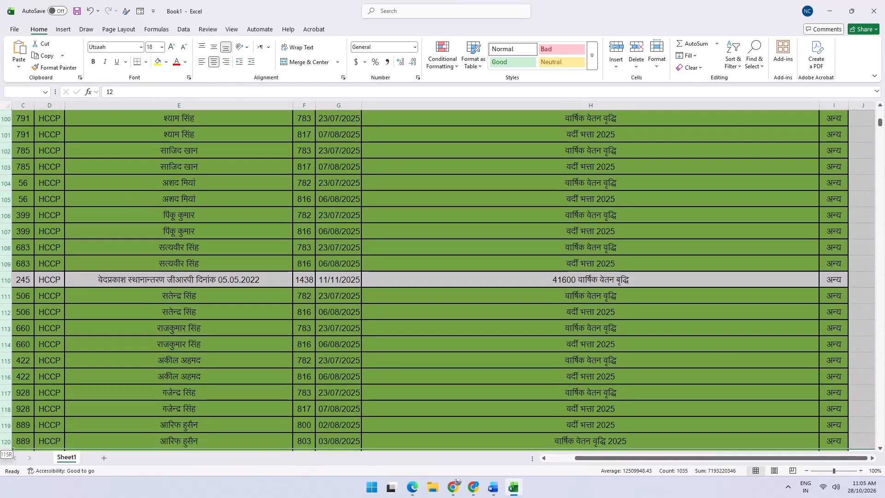
{"action": "key", "text": "shift+Down"}
{"action": "key", "text": "shift+Down"}
{"action": "key", "text": "shift+Down"}
{"action": "key", "text": "shift+Down"}
{"action": "key", "text": "shift+Down"}
{"action": "key", "text": "shift+Down"}
{"action": "key", "text": "shift+Down"}
{"action": "key", "text": "shift+Down"}
{"action": "key", "text": "shift+Down"}
{"action": "key", "text": "shift+Down"}
{"action": "key", "text": "shift+Down"}
{"action": "key", "text": "shift+Down"}
{"action": "key", "text": "shift+Down"}
{"action": "key", "text": "shift+Down"}
{"action": "key", "text": "shift+Down"}
{"action": "key", "text": "shift+Down"}
{"action": "key", "text": "shift+Down"}
{"action": "key", "text": "shift+Down"}
{"action": "key", "text": "shift+Down"}
{"action": "key", "text": "shift+Down"}
{"action": "key", "text": "shift+Down"}
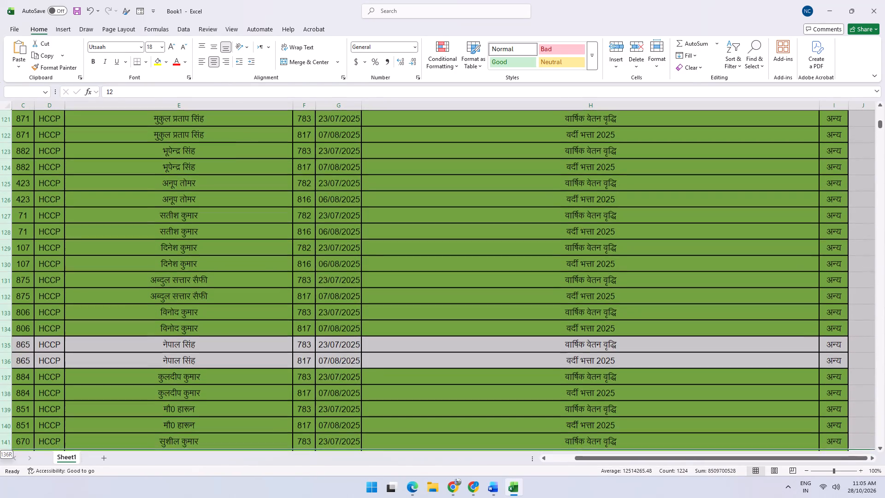
{"action": "key", "text": "shift+Down"}
{"action": "key", "text": "shift+Down"}
{"action": "key", "text": "shift+Down"}
{"action": "key", "text": "shift+Down"}
{"action": "key", "text": "shift+Down"}
{"action": "key", "text": "shift+Down"}
{"action": "key", "text": "shift+Down"}
{"action": "key", "text": "shift+Down"}
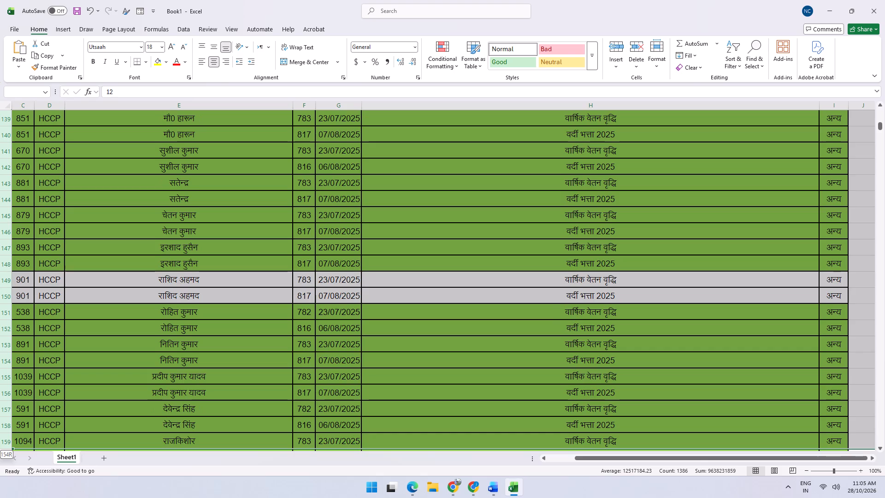
{"action": "key", "text": "shift+Down"}
{"action": "key", "text": "shift+Down"}
{"action": "key", "text": "shift+Down"}
{"action": "key", "text": "shift+Down"}
{"action": "key", "text": "shift+Down"}
{"action": "key", "text": "shift+Down"}
{"action": "key", "text": "shift+Down"}
{"action": "key", "text": "shift+Down"}
{"action": "key", "text": "shift+Down"}
{"action": "key", "text": "shift+Down"}
{"action": "key", "text": "shift+Down"}
{"action": "key", "text": "shift+Down"}
{"action": "key", "text": "shift+Down"}
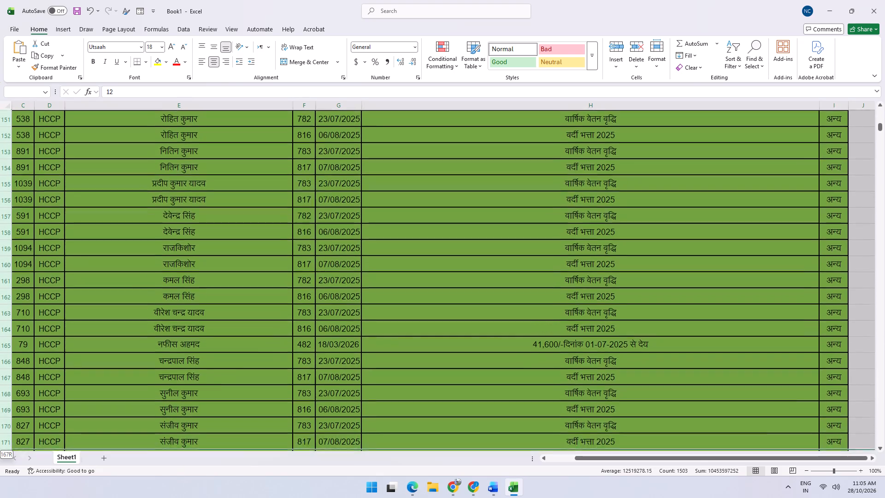
{"action": "key", "text": "shift+Down"}
{"action": "key", "text": "shift+Down"}
{"action": "key", "text": "shift+Down"}
{"action": "key", "text": "shift+Down"}
{"action": "key", "text": "shift+Down"}
{"action": "key", "text": "shift+Down"}
{"action": "key", "text": "shift+Down"}
{"action": "key", "text": "shift+Down"}
{"action": "key", "text": "shift+Down"}
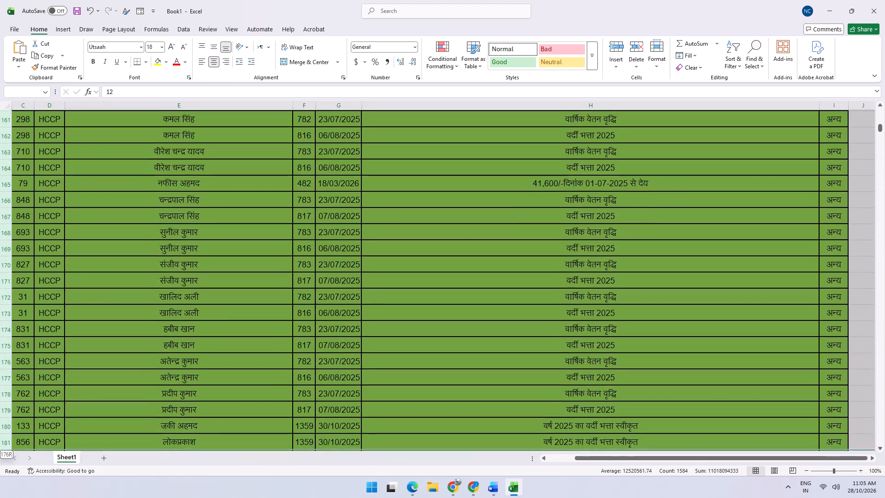
{"action": "key", "text": "shift+Down"}
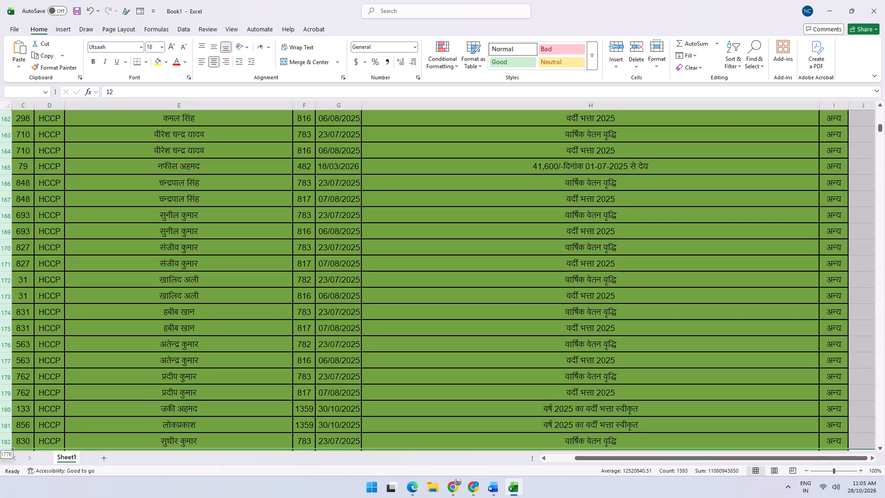
{"action": "key", "text": "shift+Down"}
{"action": "key", "text": "shift+Down"}
{"action": "key", "text": "shift+Down"}
{"action": "key", "text": "shift+Down"}
{"action": "key", "text": "shift+Down"}
{"action": "key", "text": "shift+Down"}
{"action": "key", "text": "shift+Down"}
{"action": "key", "text": "shift+Down"}
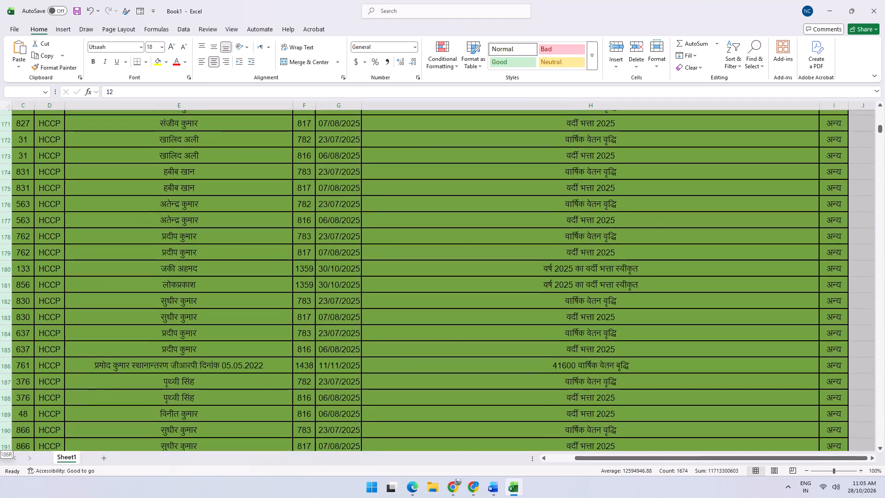
{"action": "key", "text": "shift+Down"}
{"action": "key", "text": "shift+Down"}
{"action": "key", "text": "shift+Down"}
{"action": "key", "text": "shift+Down"}
{"action": "key", "text": "shift+Down"}
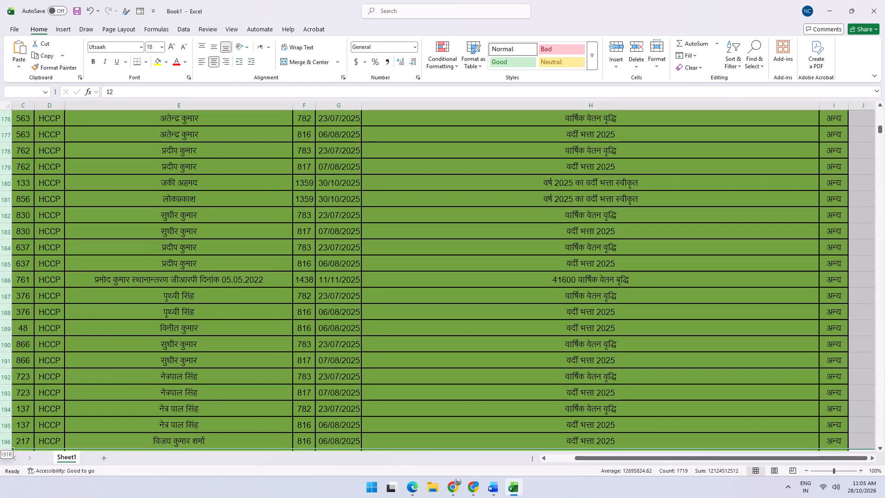
{"action": "key", "text": "shift+Down"}
{"action": "key", "text": "shift+Down"}
{"action": "key", "text": "shift+Down"}
{"action": "key", "text": "shift+Down"}
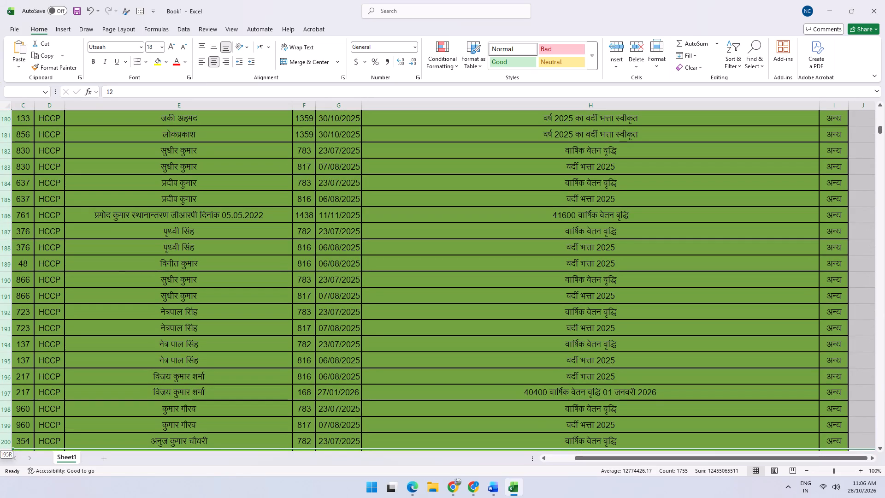
{"action": "key", "text": "shift+Down"}
{"action": "key", "text": "shift+Down"}
{"action": "key", "text": "shift+Down"}
{"action": "key", "text": "shift+Down"}
{"action": "key", "text": "shift+Down"}
{"action": "key", "text": "shift+Down"}
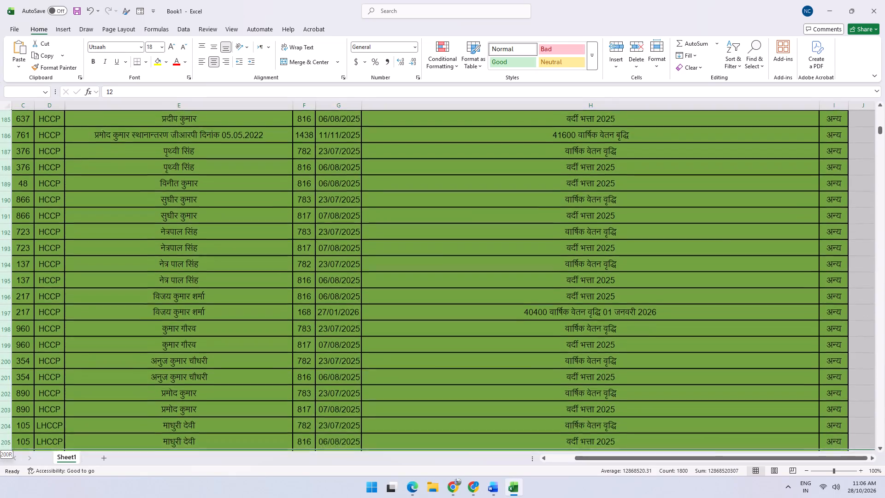
{"action": "key", "text": "shift+Down"}
{"action": "key", "text": "shift+Down"}
{"action": "key", "text": "shift+Down"}
{"action": "key", "text": "shift+Down"}
{"action": "key", "text": "shift+Down"}
{"action": "key", "text": "shift+Down"}
{"action": "key", "text": "shift+Down"}
{"action": "key", "text": "shift+Down"}
{"action": "key", "text": "shift+Down"}
{"action": "key", "text": "shift+Down"}
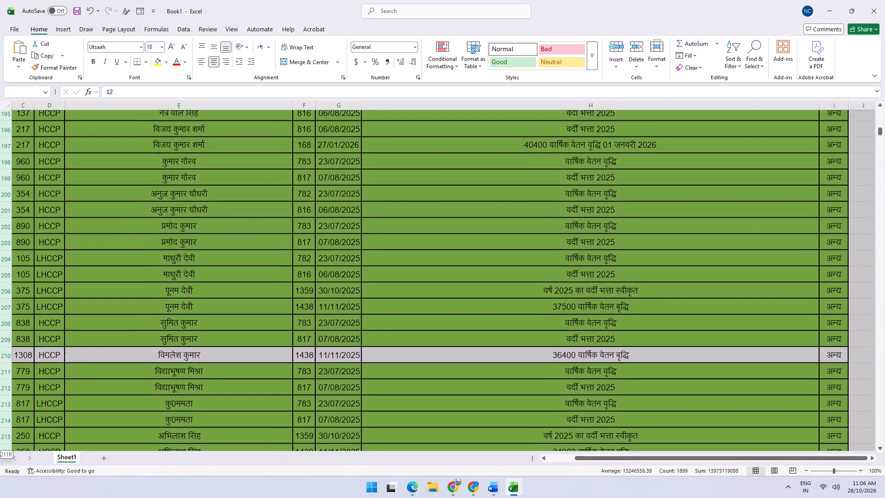
Extend the row selection that starts at row 6 through the अन्य increment and uniform allowance records, down to row 375.
{"action": "key", "text": "shift+Down"}
{"action": "key", "text": "shift+Down"}
{"action": "key", "text": "shift+Down"}
{"action": "key", "text": "shift+Down"}
{"action": "key", "text": "shift+Down"}
{"action": "key", "text": "shift+Down"}
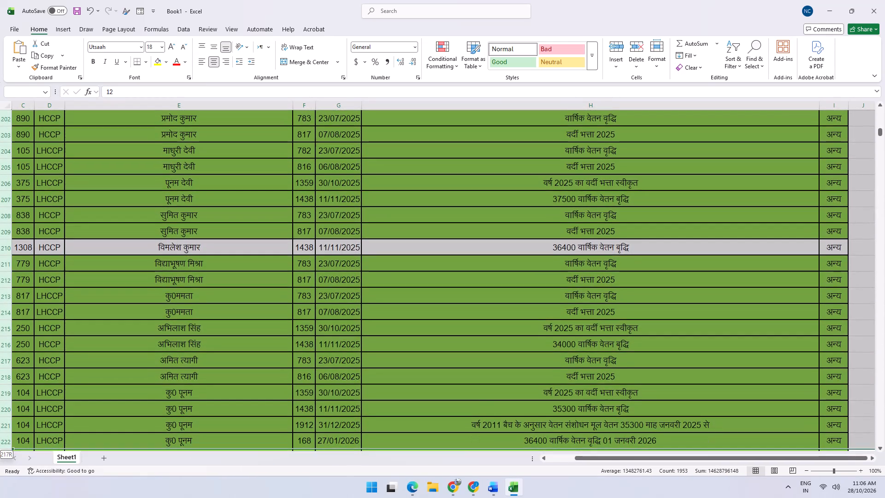
{"action": "key", "text": "shift+Down"}
{"action": "key", "text": "shift+Down"}
{"action": "key", "text": "shift+Down"}
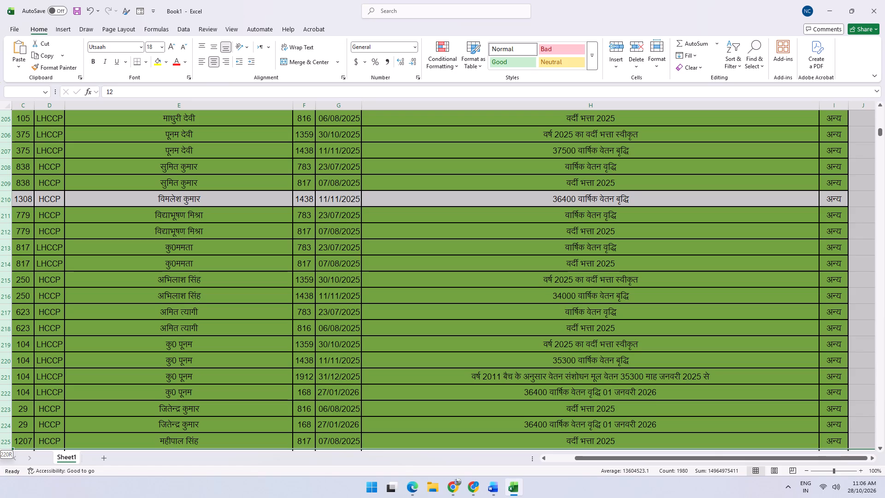
{"action": "key", "text": "shift+Down"}
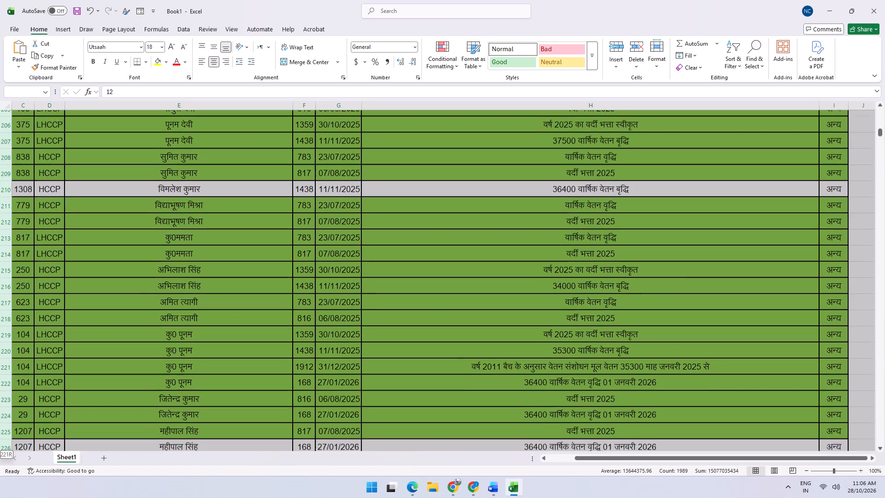
{"action": "key", "text": "shift+Down"}
{"action": "key", "text": "shift+Down"}
{"action": "key", "text": "shift+Down"}
{"action": "key", "text": "shift+Down"}
{"action": "key", "text": "shift+Down"}
{"action": "key", "text": "shift+Down"}
{"action": "key", "text": "shift+Down"}
{"action": "key", "text": "shift+Down"}
{"action": "key", "text": "shift+Down"}
{"action": "key", "text": "shift+Down"}
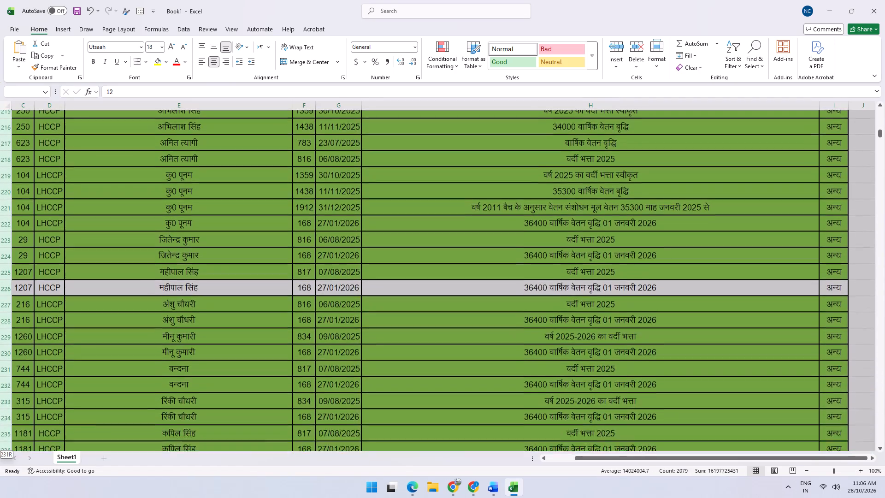
{"action": "key", "text": "shift+Down"}
{"action": "key", "text": "shift+Down"}
{"action": "key", "text": "shift+Down"}
{"action": "key", "text": "shift+Down"}
{"action": "key", "text": "shift+Down"}
{"action": "key", "text": "shift+Down"}
{"action": "key", "text": "shift+Down"}
{"action": "key", "text": "shift+Down"}
{"action": "key", "text": "shift+Down"}
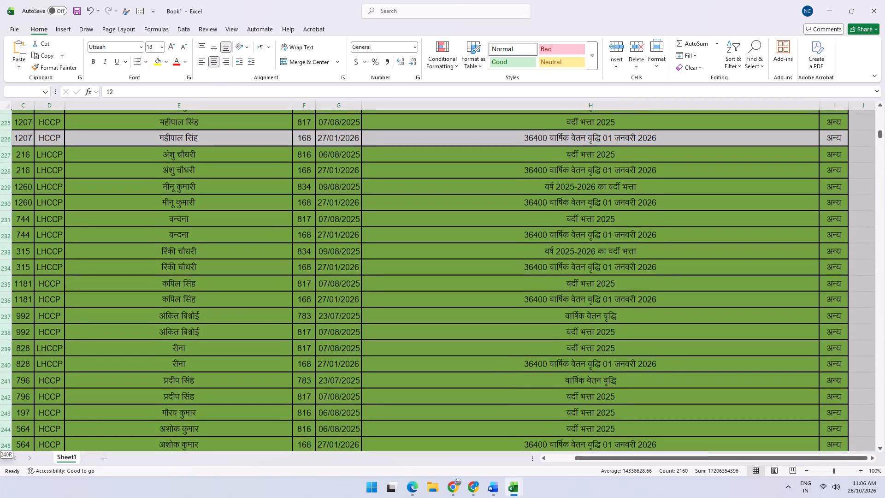
{"action": "key", "text": "shift+Down"}
{"action": "key", "text": "shift+Down"}
{"action": "key", "text": "shift+Down"}
{"action": "key", "text": "shift+Down"}
{"action": "key", "text": "shift+Down"}
{"action": "key", "text": "shift+Down"}
{"action": "key", "text": "shift+Down"}
{"action": "key", "text": "shift+Down"}
{"action": "key", "text": "shift+Down"}
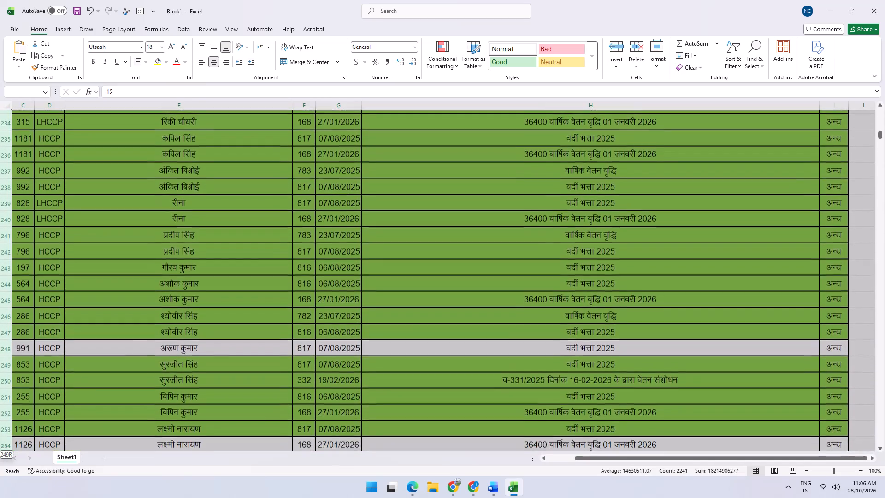
{"action": "key", "text": "shift+Down"}
{"action": "key", "text": "shift+Down"}
{"action": "key", "text": "shift+Down"}
{"action": "key", "text": "shift+Down"}
{"action": "key", "text": "shift+Down"}
{"action": "key", "text": "shift+Down"}
{"action": "key", "text": "shift+Down"}
{"action": "key", "text": "shift+Down"}
{"action": "key", "text": "shift+Down"}
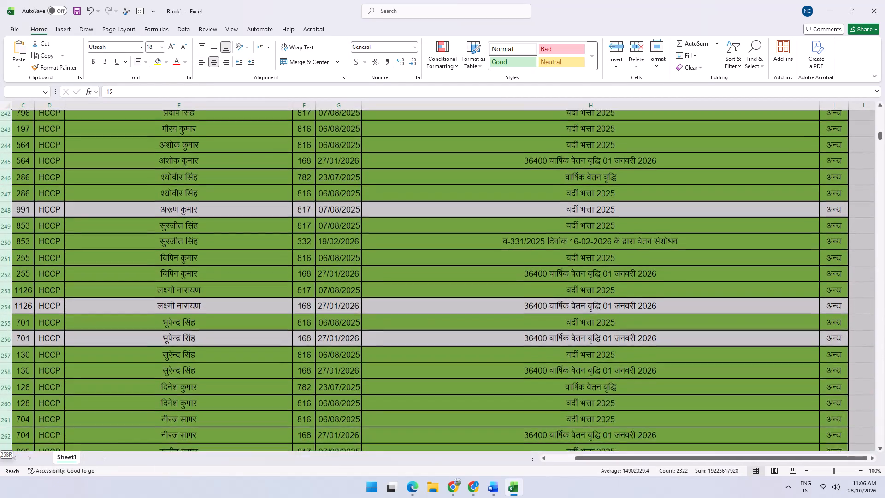
{"action": "key", "text": "shift+Down"}
{"action": "key", "text": "shift+Down"}
{"action": "key", "text": "shift+Down"}
{"action": "key", "text": "shift+Down"}
{"action": "key", "text": "shift+Down"}
{"action": "key", "text": "shift+Down"}
{"action": "key", "text": "shift+Down"}
{"action": "key", "text": "shift+Down"}
{"action": "key", "text": "shift+Down"}
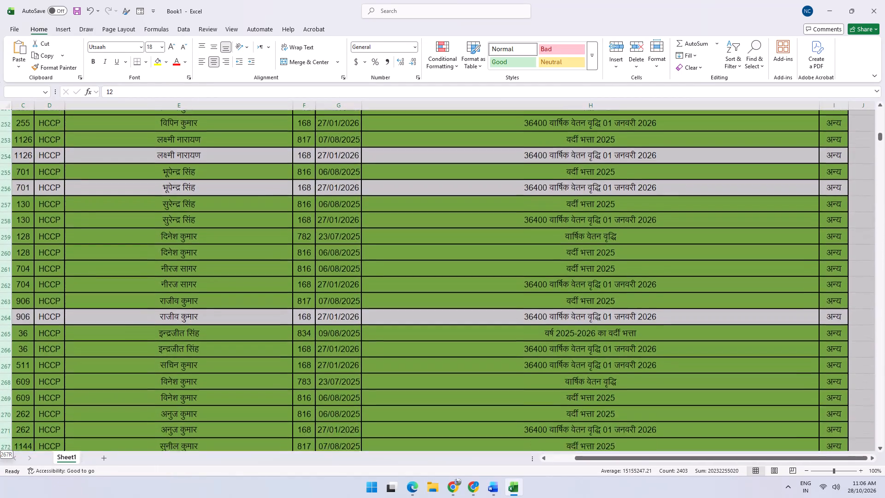
{"action": "key", "text": "shift+Down"}
{"action": "key", "text": "shift+Down"}
{"action": "key", "text": "shift+Down"}
{"action": "key", "text": "shift+Down"}
{"action": "key", "text": "shift+Down"}
{"action": "key", "text": "shift+Down"}
{"action": "key", "text": "shift+Down"}
{"action": "key", "text": "shift+Down"}
{"action": "key", "text": "shift+Down"}
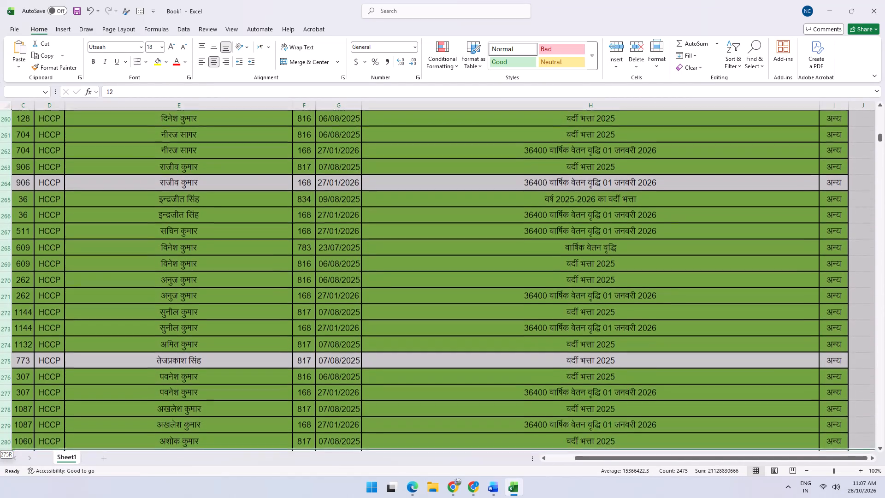
{"action": "key", "text": "shift+Down"}
{"action": "key", "text": "shift+Down"}
{"action": "key", "text": "shift+Down"}
{"action": "key", "text": "shift+Down"}
{"action": "key", "text": "shift+Down"}
{"action": "key", "text": "shift+Down"}
{"action": "key", "text": "shift+Down"}
{"action": "key", "text": "shift+Down"}
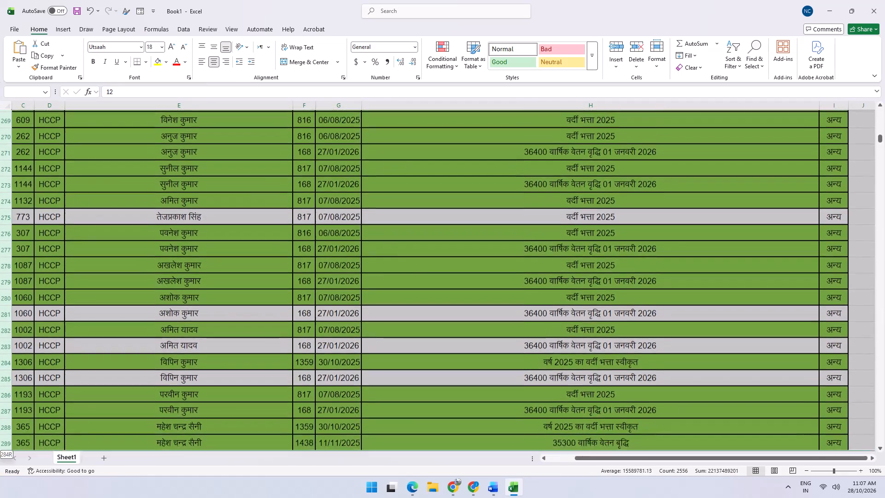
{"action": "key", "text": "shift+Down"}
{"action": "key", "text": "shift+Down"}
{"action": "key", "text": "shift+Down"}
{"action": "key", "text": "shift+Down"}
{"action": "key", "text": "shift+Down"}
{"action": "key", "text": "shift+Down"}
{"action": "key", "text": "shift+Down"}
{"action": "key", "text": "shift+Down"}
{"action": "key", "text": "shift+Down"}
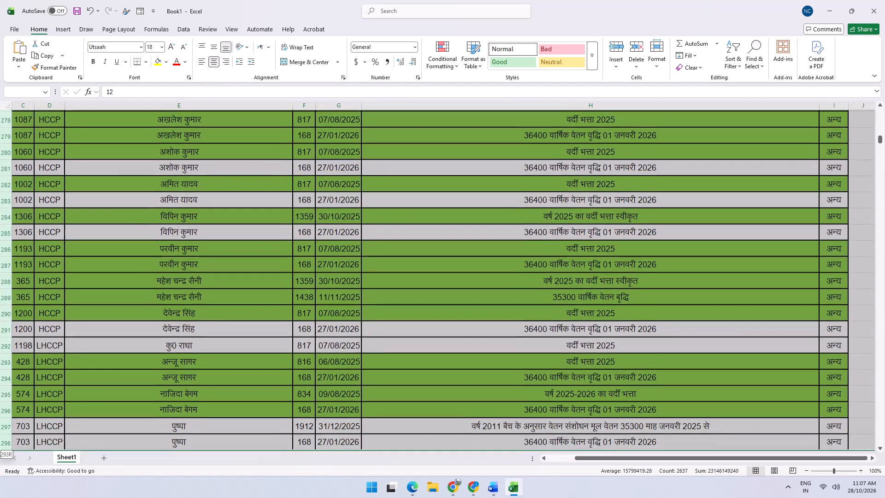
{"action": "key", "text": "shift+Down"}
{"action": "key", "text": "shift+Down"}
{"action": "key", "text": "shift+Down"}
{"action": "key", "text": "shift+Down"}
{"action": "key", "text": "shift+Down"}
{"action": "key", "text": "shift+Down"}
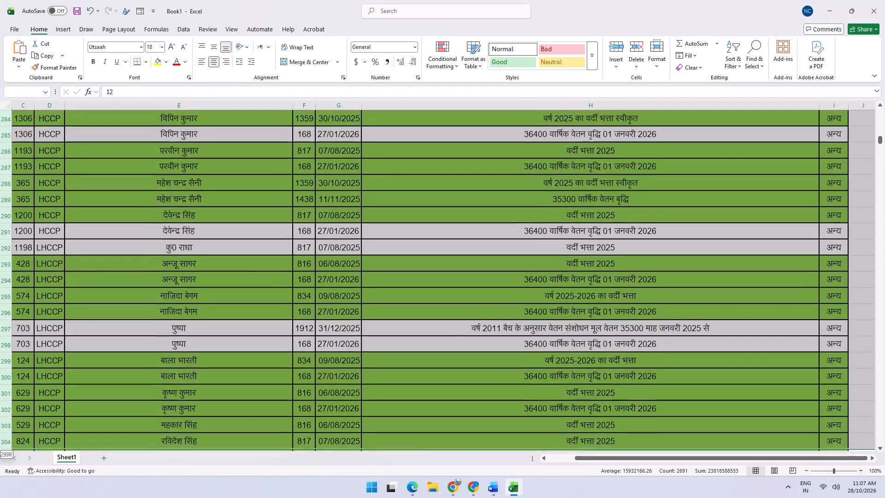
{"action": "key", "text": "shift+Down"}
{"action": "key", "text": "shift+Down"}
{"action": "key", "text": "shift+Down"}
{"action": "key", "text": "shift+Down"}
{"action": "key", "text": "shift+Down"}
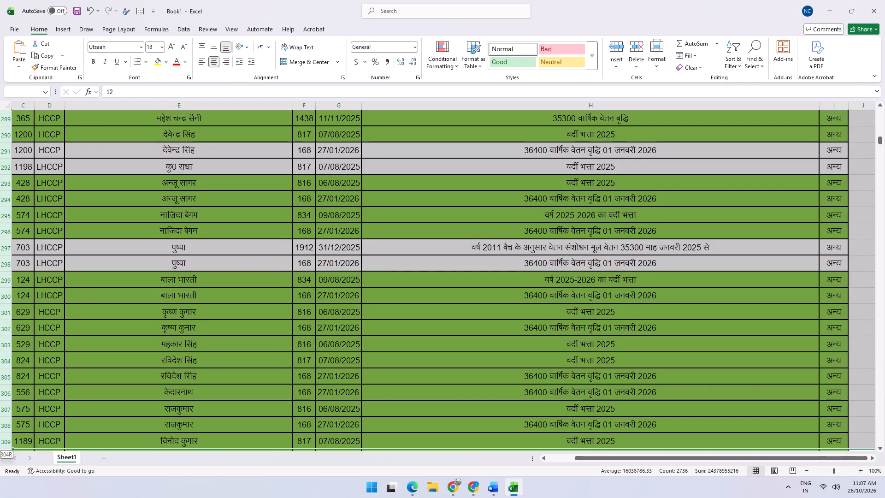
{"action": "key", "text": "shift+Down"}
{"action": "key", "text": "shift+Down"}
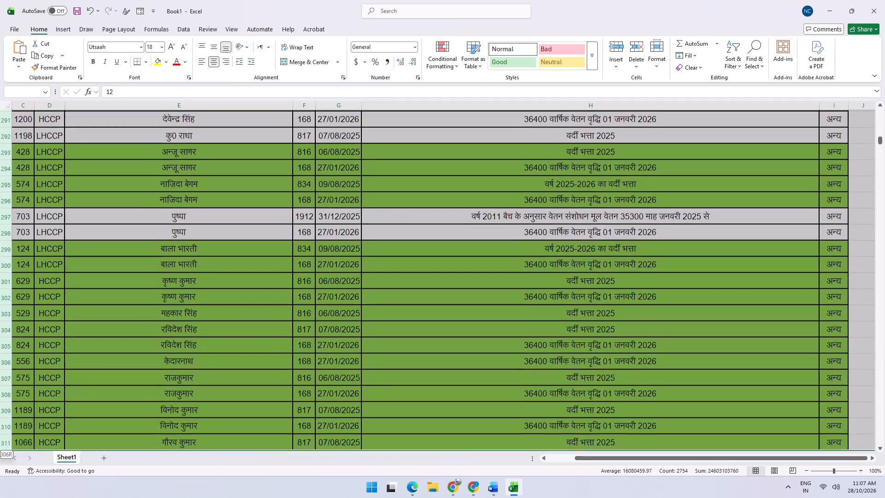
{"action": "key", "text": "shift+Down"}
{"action": "key", "text": "shift+Down"}
{"action": "key", "text": "shift+Down"}
{"action": "key", "text": "shift+Down"}
{"action": "key", "text": "shift+Down"}
{"action": "key", "text": "shift+Down"}
{"action": "key", "text": "shift+Down"}
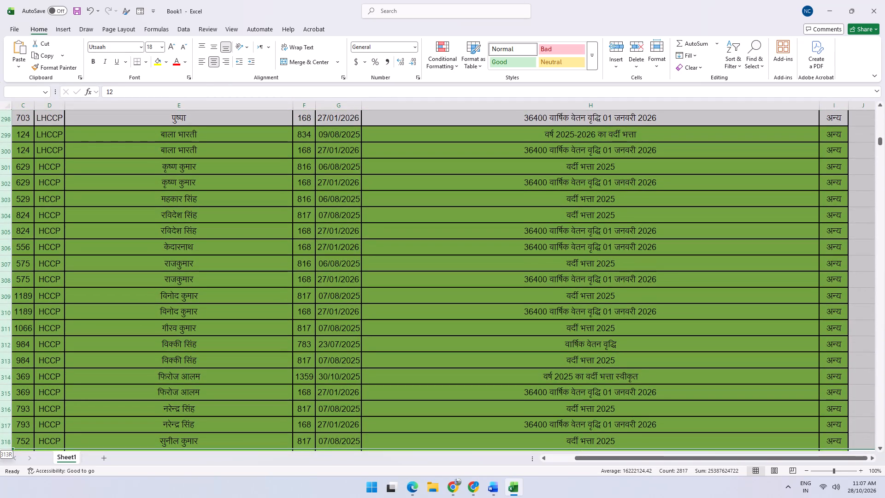
{"action": "key", "text": "shift+Down"}
{"action": "key", "text": "shift+Down"}
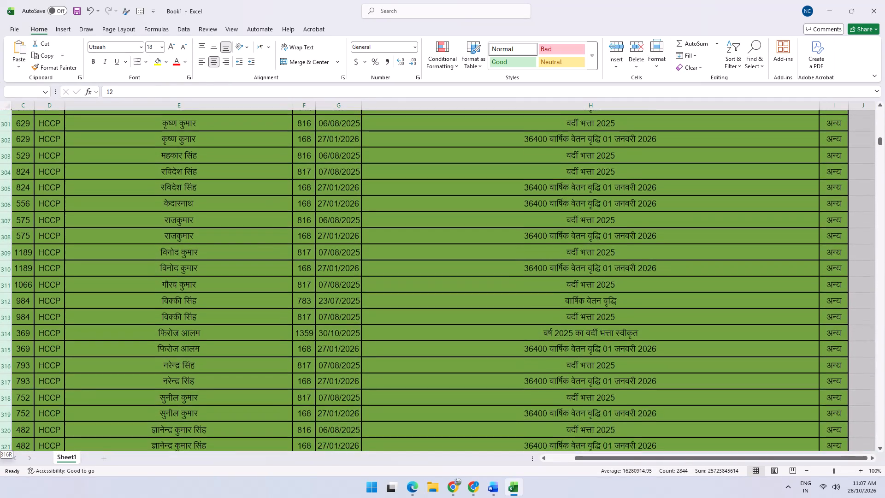
{"action": "key", "text": "shift+Down"}
{"action": "key", "text": "shift+Down"}
{"action": "key", "text": "shift+Down"}
{"action": "key", "text": "shift+Down"}
{"action": "key", "text": "shift+Down"}
{"action": "key", "text": "shift+Down"}
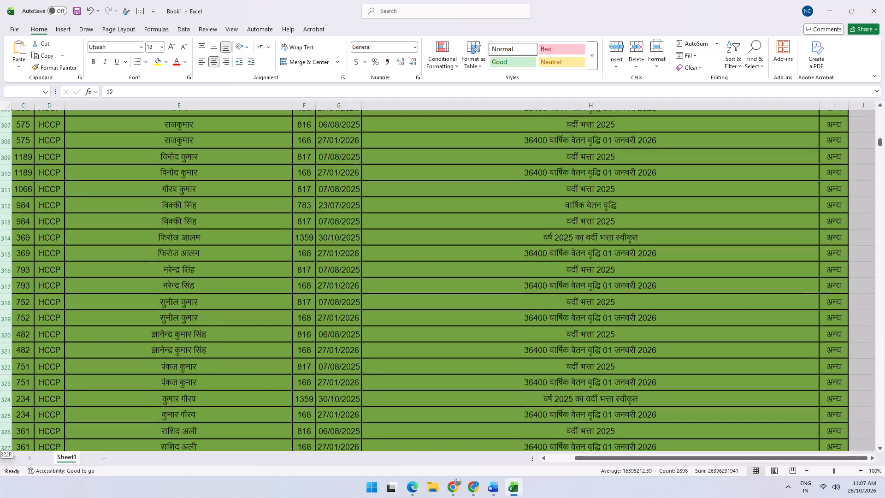
{"action": "key", "text": "shift+Down"}
{"action": "key", "text": "shift+Down"}
{"action": "key", "text": "shift+Down"}
{"action": "key", "text": "shift+Down"}
{"action": "key", "text": "shift+Down"}
{"action": "key", "text": "shift+Down"}
{"action": "key", "text": "shift+Down"}
{"action": "key", "text": "shift+Down"}
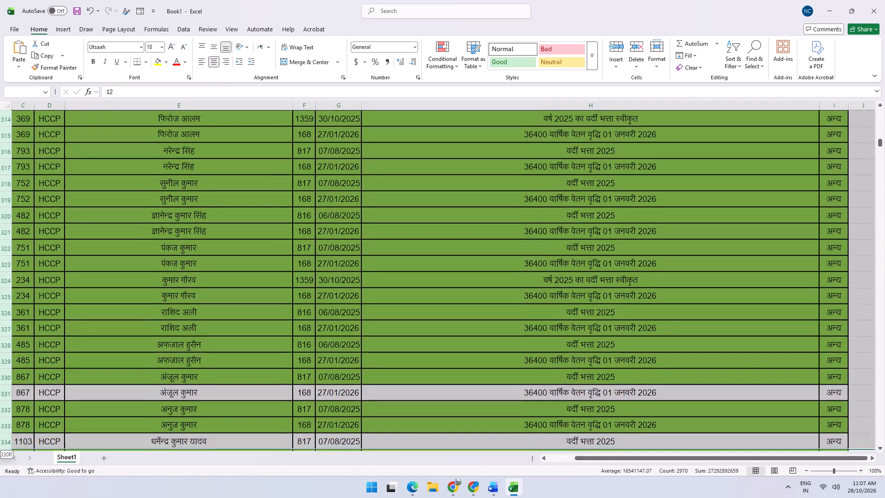
{"action": "key", "text": "shift+Down"}
{"action": "key", "text": "shift+Down"}
{"action": "key", "text": "shift+Down"}
{"action": "key", "text": "shift+Down"}
{"action": "key", "text": "shift+Down"}
{"action": "key", "text": "shift+Down"}
{"action": "key", "text": "shift+Down"}
{"action": "key", "text": "shift+Down"}
{"action": "key", "text": "shift+Down"}
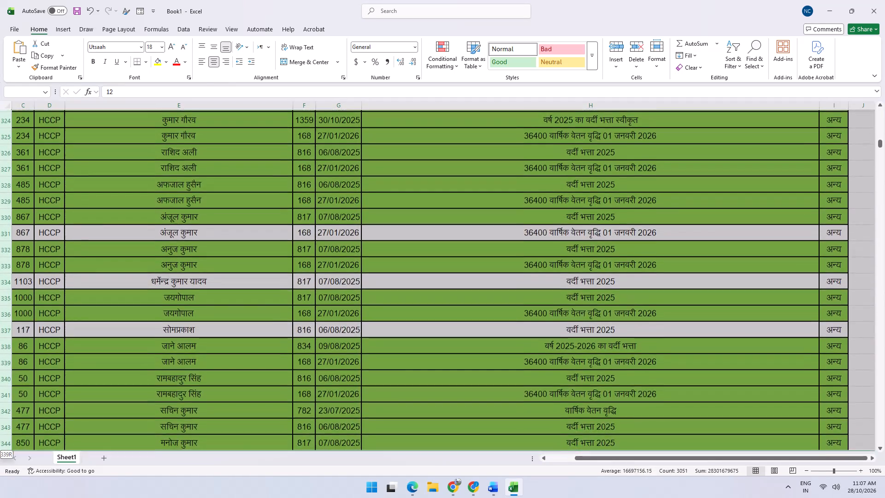
{"action": "key", "text": "shift+Down"}
{"action": "key", "text": "shift+Down"}
{"action": "key", "text": "shift+Down"}
{"action": "key", "text": "shift+Down"}
{"action": "key", "text": "shift+Down"}
{"action": "key", "text": "shift+Down"}
{"action": "key", "text": "shift+Down"}
{"action": "key", "text": "shift+Down"}
{"action": "key", "text": "shift+Down"}
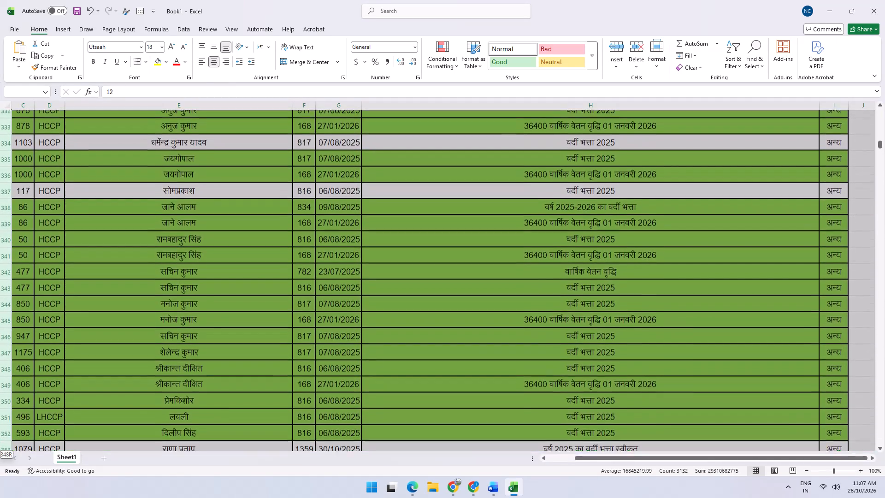
{"action": "key", "text": "shift+Down"}
{"action": "key", "text": "shift+Down"}
{"action": "key", "text": "shift+Down"}
{"action": "key", "text": "shift+Down"}
{"action": "key", "text": "shift+Down"}
{"action": "key", "text": "shift+Down"}
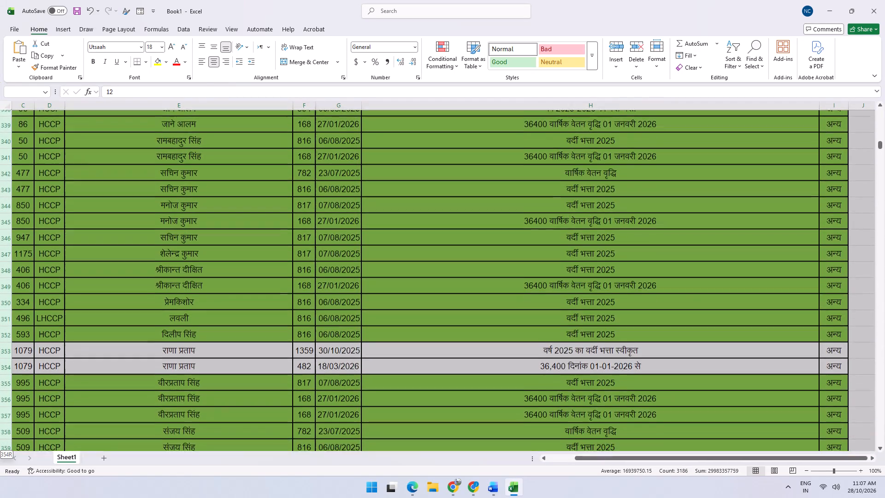
{"action": "key", "text": "shift+Down"}
{"action": "key", "text": "shift+Down"}
{"action": "key", "text": "shift+Down"}
{"action": "key", "text": "shift+Down"}
{"action": "key", "text": "shift+Down"}
{"action": "key", "text": "shift+Down"}
{"action": "key", "text": "shift+Down"}
{"action": "key", "text": "shift+Down"}
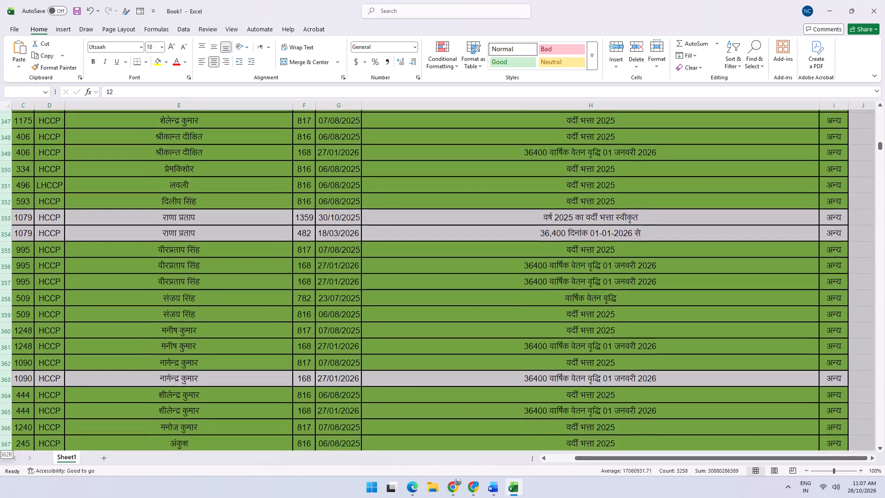
{"action": "key", "text": "shift+Down"}
{"action": "key", "text": "shift+Down"}
{"action": "key", "text": "shift+Down"}
{"action": "key", "text": "shift+Down"}
{"action": "key", "text": "shift+Down"}
{"action": "key", "text": "shift+Down"}
{"action": "key", "text": "shift+Down"}
{"action": "key", "text": "shift+Down"}
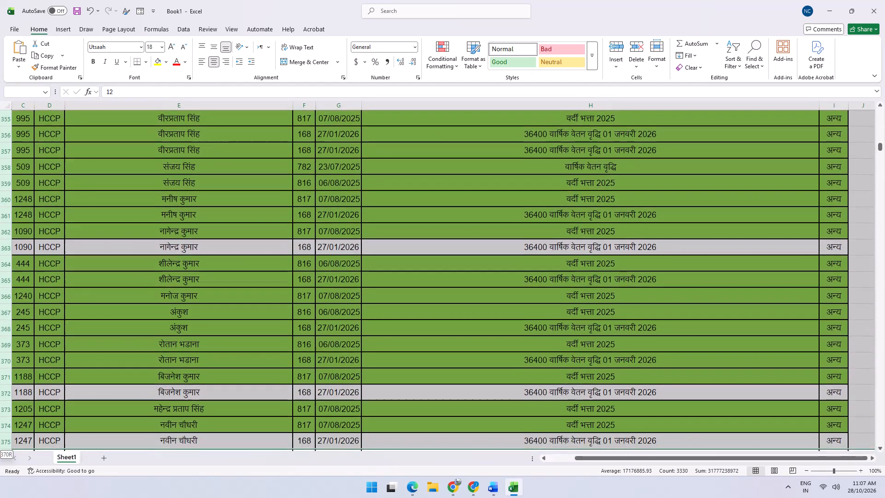
Extend the row selection that starts at row 6 through the अन्य increment and uniform allowance records, down to row 443.
{"action": "key", "text": "shift+Down"}
{"action": "key", "text": "shift+Down"}
{"action": "key", "text": "shift+Down"}
{"action": "key", "text": "shift+Down"}
{"action": "key", "text": "shift+Down"}
{"action": "key", "text": "shift+Down"}
{"action": "key", "text": "shift+Down"}
{"action": "key", "text": "shift+Down"}
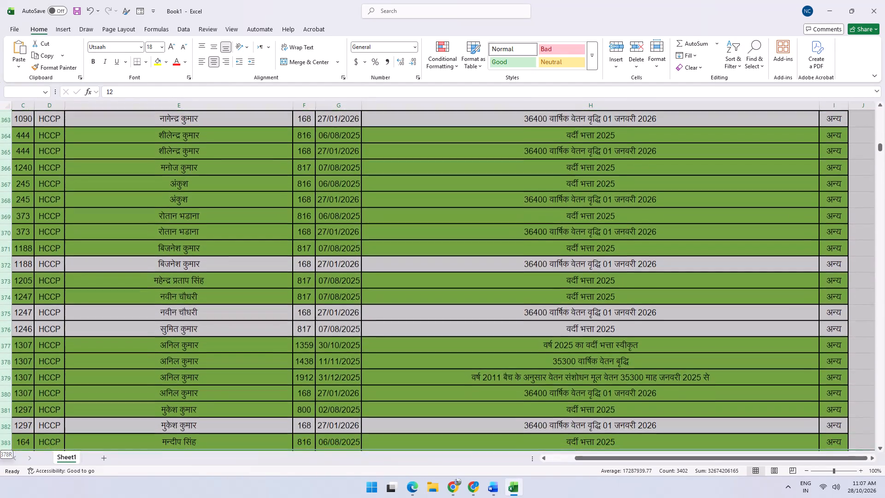
{"action": "key", "text": "shift+Down"}
{"action": "key", "text": "shift+Down"}
{"action": "key", "text": "shift+Down"}
{"action": "key", "text": "shift+Down"}
{"action": "key", "text": "shift+Down"}
{"action": "key", "text": "shift+Down"}
{"action": "key", "text": "shift+Down"}
{"action": "key", "text": "shift+Down"}
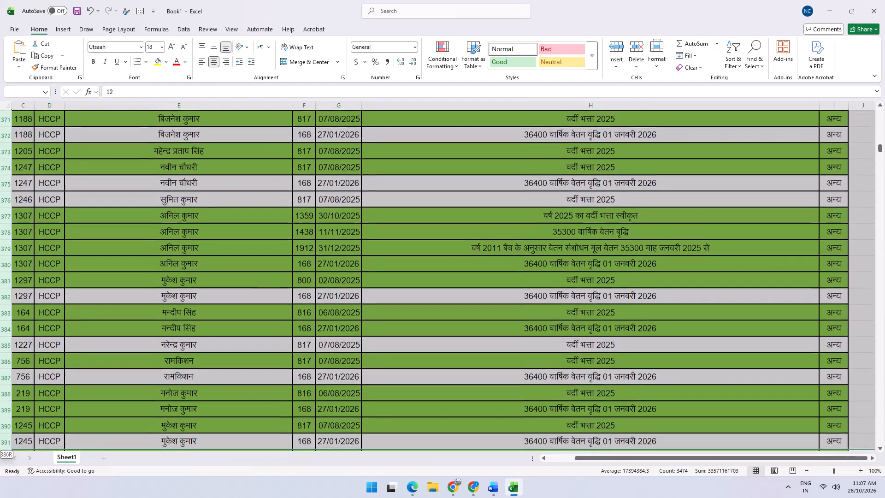
{"action": "key", "text": "shift+Down"}
{"action": "key", "text": "shift+Down"}
{"action": "key", "text": "shift+Down"}
{"action": "key", "text": "shift+Down"}
{"action": "key", "text": "shift+Down"}
{"action": "key", "text": "shift+Down"}
{"action": "key", "text": "shift+Down"}
{"action": "key", "text": "shift+Down"}
{"action": "key", "text": "shift+Down"}
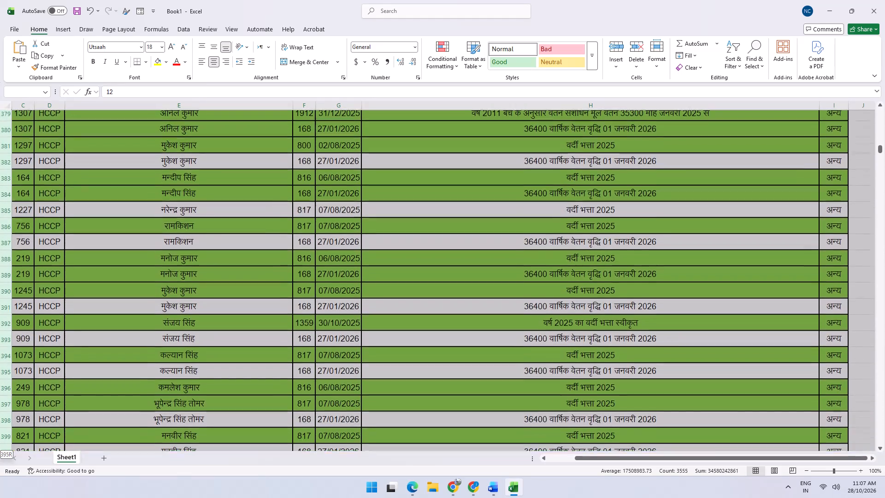
{"action": "key", "text": "shift+Down"}
{"action": "key", "text": "shift+Down"}
{"action": "key", "text": "shift+Down"}
{"action": "key", "text": "shift+Down"}
{"action": "key", "text": "shift+Down"}
{"action": "key", "text": "shift+Down"}
{"action": "key", "text": "shift+Down"}
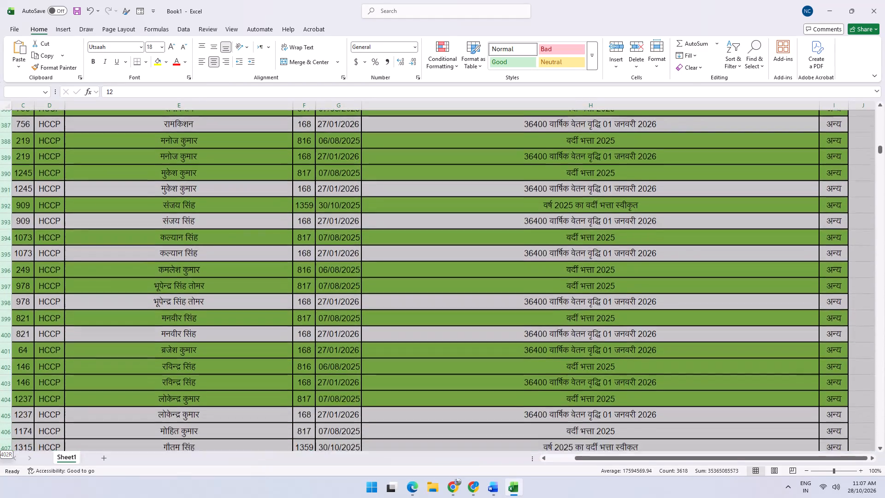
{"action": "key", "text": "shift+Down"}
{"action": "key", "text": "shift+Down"}
{"action": "key", "text": "shift+Down"}
{"action": "key", "text": "shift+Down"}
{"action": "key", "text": "shift+Down"}
{"action": "key", "text": "shift+Down"}
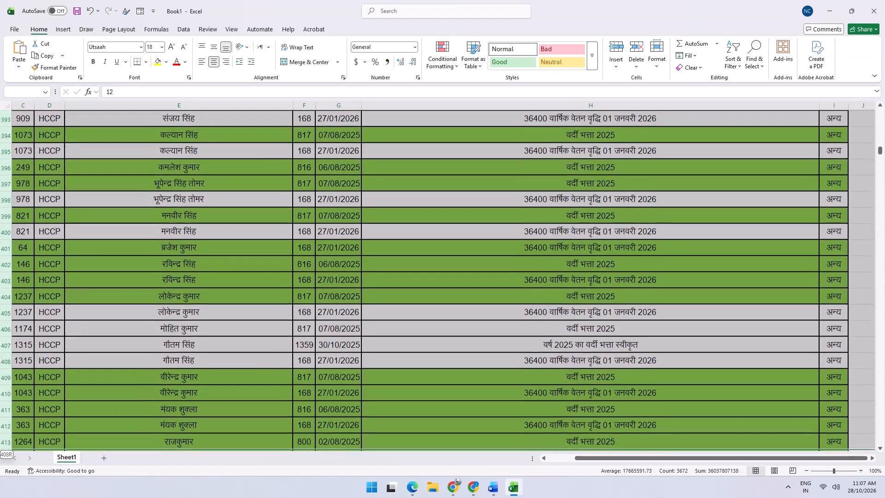
{"action": "key", "text": "shift+Down"}
{"action": "key", "text": "shift+Down"}
{"action": "key", "text": "shift+Down"}
{"action": "key", "text": "shift+Down"}
{"action": "key", "text": "shift+Down"}
{"action": "key", "text": "shift+Down"}
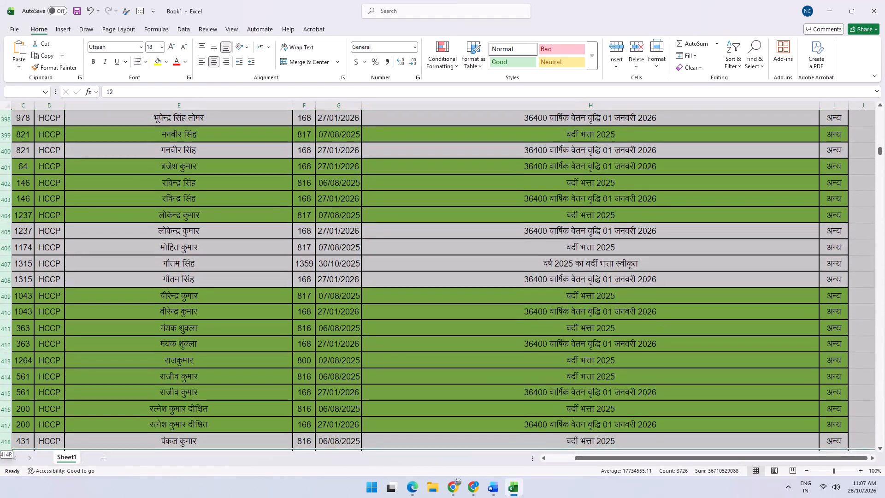
{"action": "key", "text": "shift+Down"}
{"action": "key", "text": "shift+Down"}
{"action": "key", "text": "shift+Down"}
{"action": "key", "text": "shift+Down"}
{"action": "key", "text": "shift+Down"}
{"action": "key", "text": "shift+Down"}
{"action": "key", "text": "shift+Down"}
{"action": "key", "text": "shift+Down"}
{"action": "key", "text": "shift+Down"}
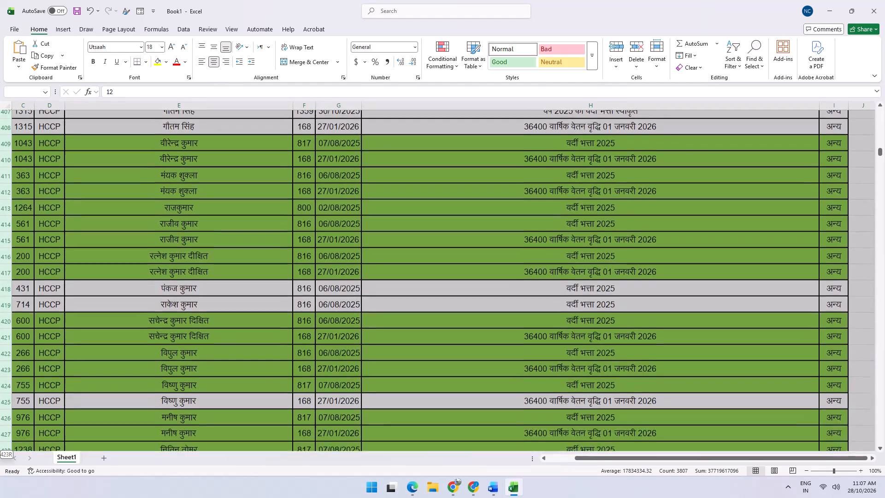
{"action": "key", "text": "shift+Down"}
{"action": "key", "text": "shift+Down"}
{"action": "key", "text": "shift+Down"}
{"action": "key", "text": "shift+Down"}
{"action": "key", "text": "shift+Down"}
{"action": "key", "text": "shift+Down"}
{"action": "key", "text": "shift+Down"}
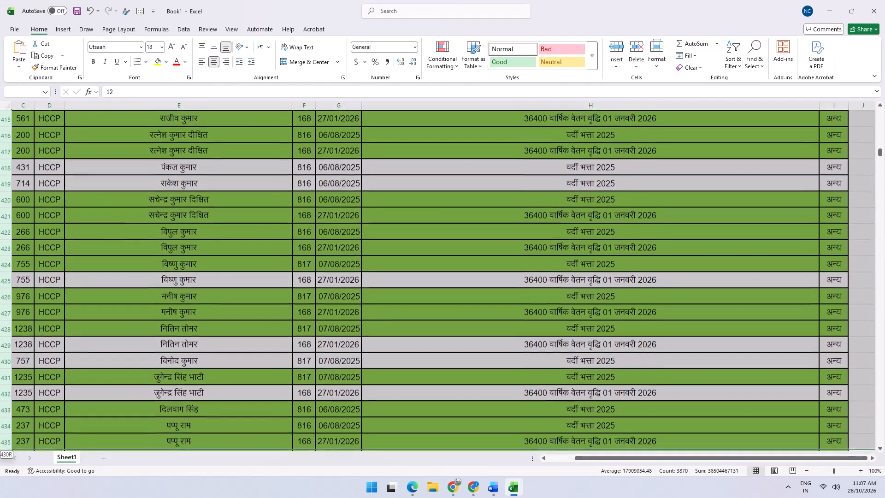
{"action": "key", "text": "shift+Down"}
{"action": "key", "text": "shift+Down"}
{"action": "key", "text": "shift+Down"}
{"action": "key", "text": "shift+Down"}
{"action": "key", "text": "shift+Down"}
{"action": "key", "text": "shift+Down"}
{"action": "key", "text": "shift+Down"}
{"action": "key", "text": "shift+Down"}
{"action": "key", "text": "shift+Down"}
{"action": "key", "text": "shift+Down"}
{"action": "key", "text": "shift+Down"}
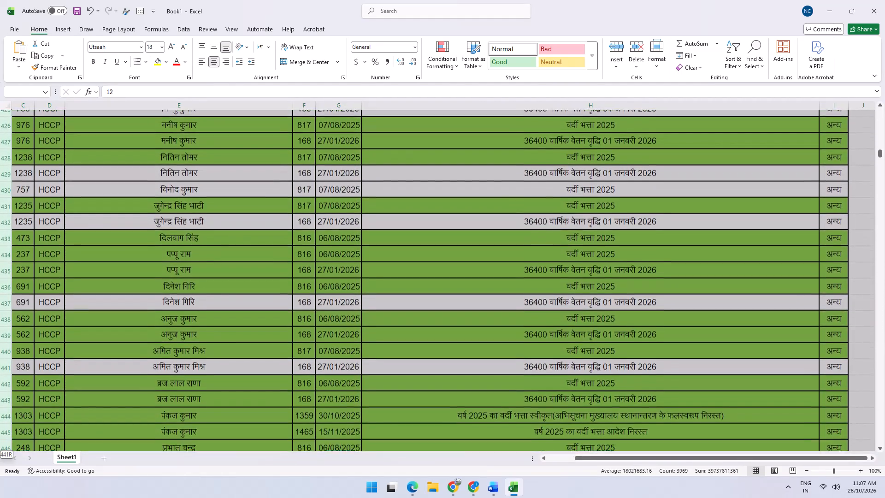
{"action": "key", "text": "shift+Down"}
{"action": "key", "text": "shift+Up"}
{"action": "key", "text": "shift+Up"}
{"action": "key", "text": "shift+Up"}
{"action": "key", "text": "shift+Up"}
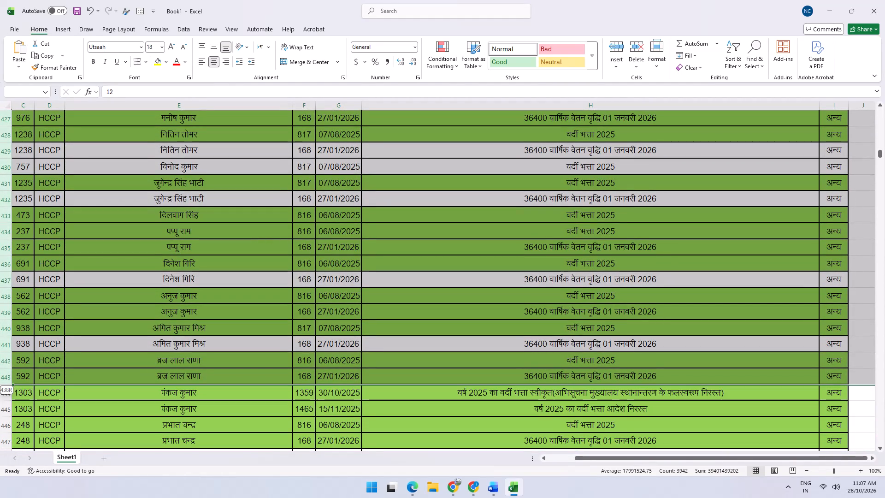
Extend the row selection from row 6 past the uniform allowance transfer and निरस्त entries in rows 444 and 445, down to row 480.
{"action": "key", "text": "shift+Down"}
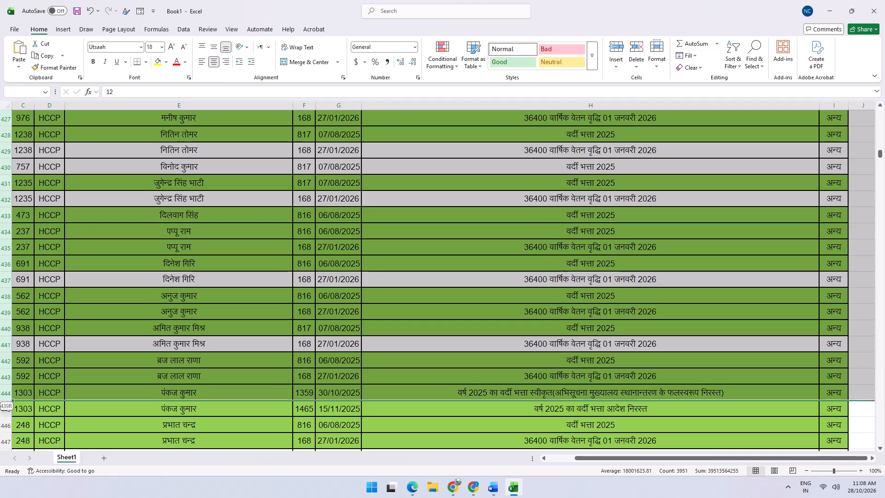
{"action": "key", "text": "shift+Down"}
{"action": "key", "text": "shift+Down"}
{"action": "key", "text": "shift+Down"}
{"action": "key", "text": "shift+Down"}
{"action": "key", "text": "shift+Down"}
{"action": "key", "text": "shift+Down"}
{"action": "key", "text": "shift+Down"}
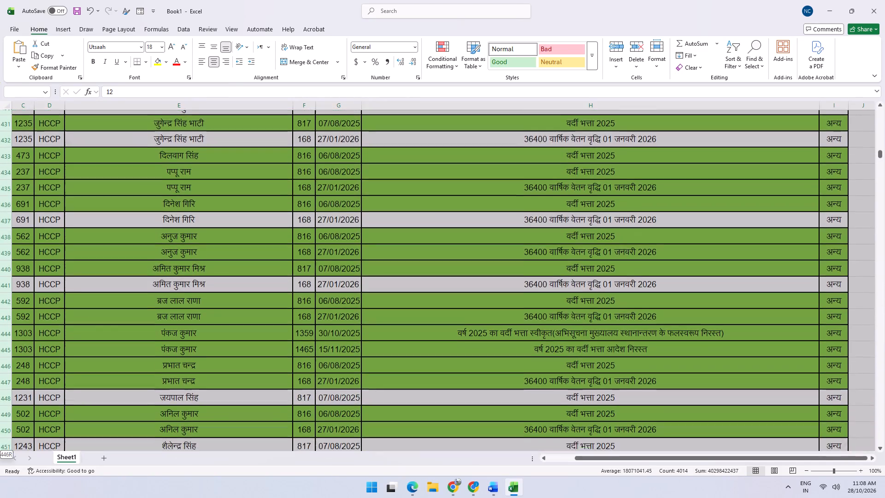
{"action": "key", "text": "shift+Down"}
{"action": "key", "text": "shift+Down"}
{"action": "key", "text": "shift+Down"}
{"action": "key", "text": "shift+Down"}
{"action": "key", "text": "shift+Down"}
{"action": "key", "text": "shift+Down"}
{"action": "key", "text": "shift+Down"}
{"action": "key", "text": "shift+Down"}
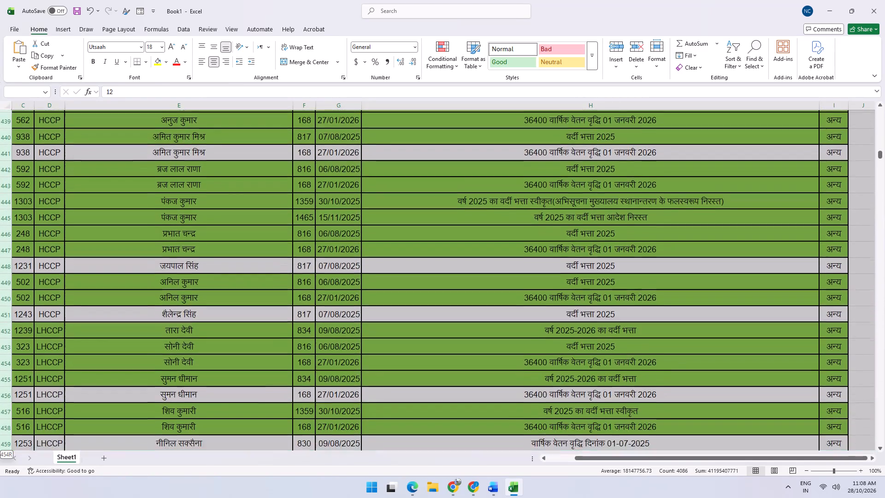
{"action": "key", "text": "shift+Down"}
{"action": "key", "text": "shift+Down"}
{"action": "key", "text": "shift+Down"}
{"action": "key", "text": "shift+Down"}
{"action": "key", "text": "shift+Down"}
{"action": "key", "text": "shift+Down"}
{"action": "key", "text": "shift+Down"}
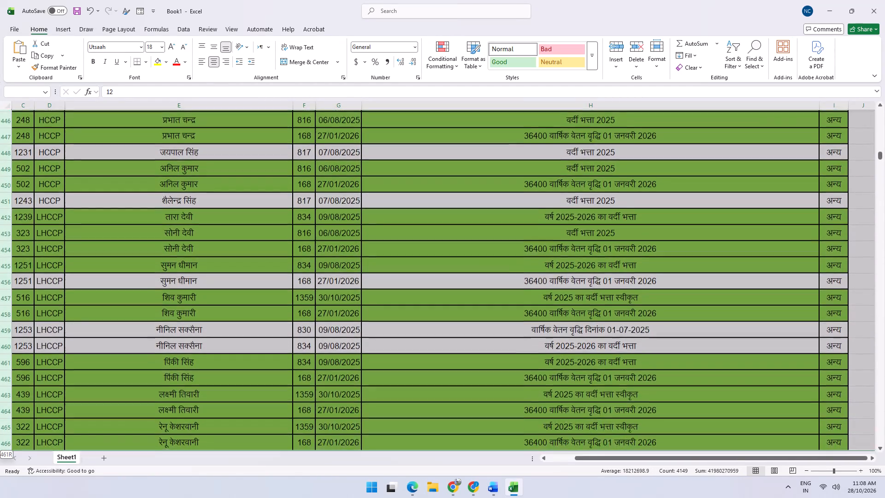
{"action": "key", "text": "shift+Down"}
{"action": "key", "text": "shift+Down"}
{"action": "key", "text": "shift+Down"}
{"action": "key", "text": "shift+Down"}
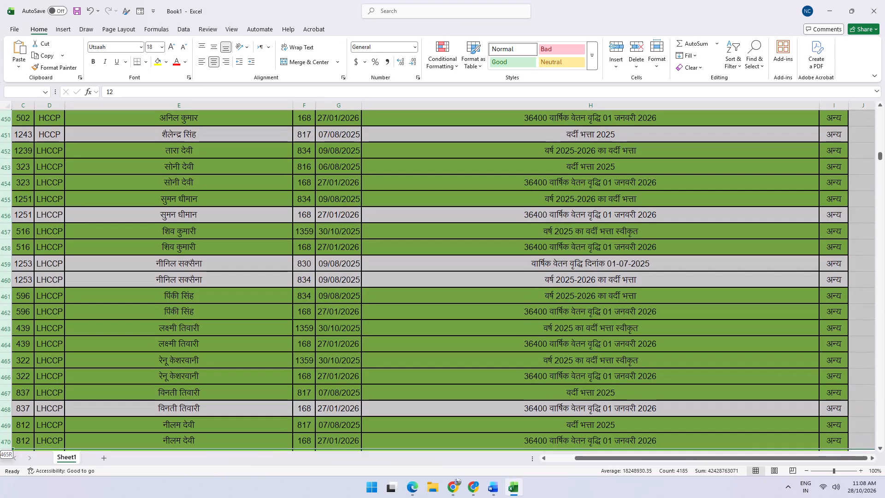
{"action": "key", "text": "shift+Down"}
{"action": "key", "text": "shift+Down"}
{"action": "key", "text": "shift+Down"}
{"action": "key", "text": "shift+Down"}
{"action": "key", "text": "shift+Down"}
{"action": "key", "text": "shift+Down"}
{"action": "key", "text": "shift+Down"}
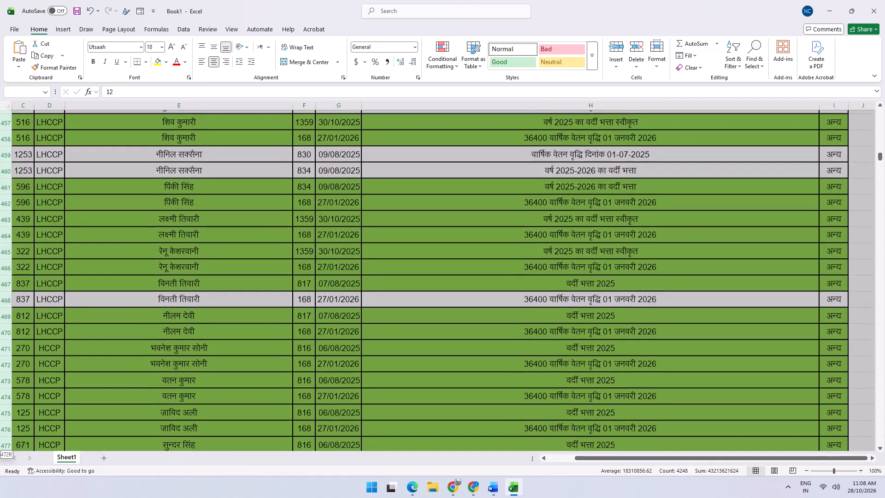
{"action": "key", "text": "shift+Down"}
{"action": "key", "text": "shift+Down"}
{"action": "key", "text": "shift+Down"}
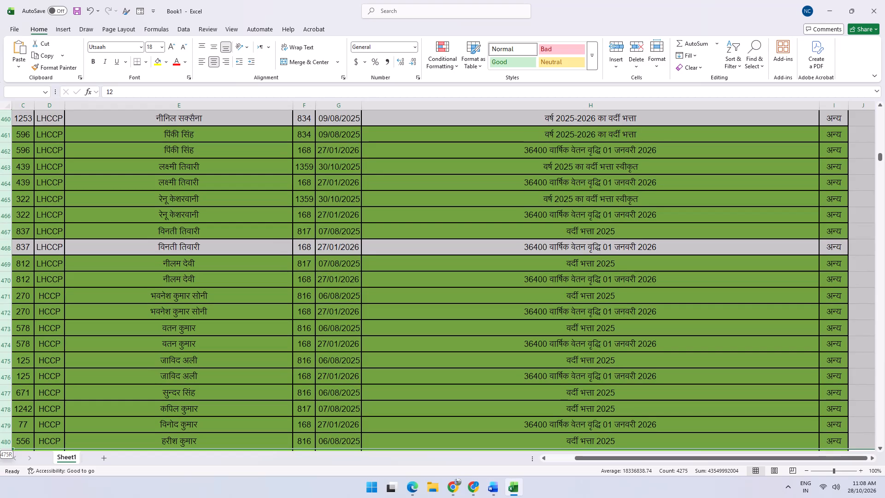
Extend the row selection from row 6 past the प्रथम एसीपी स्वीकृत entry in row 541 and the pay revision in row 545, down to row 550.
{"action": "key", "text": "shift+Down"}
{"action": "key", "text": "shift+Down"}
{"action": "key", "text": "shift+Down"}
{"action": "key", "text": "shift+Down"}
{"action": "key", "text": "shift+Down"}
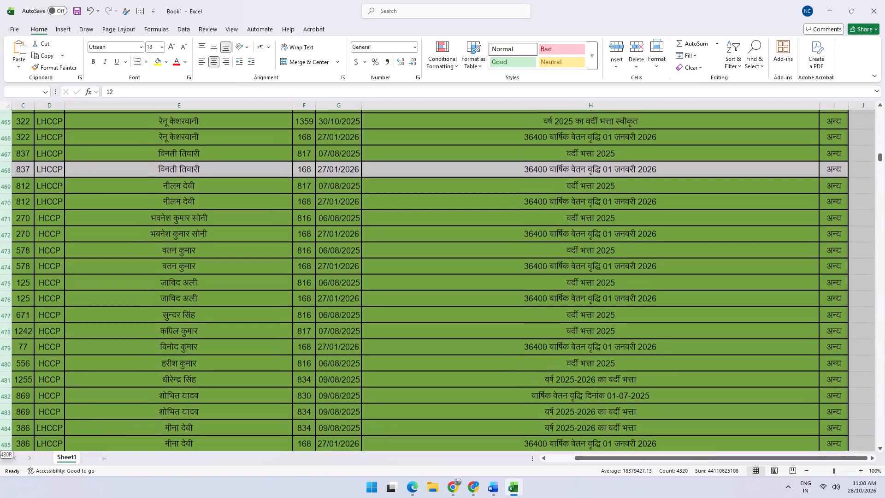
{"action": "key", "text": "shift+Down"}
{"action": "key", "text": "shift+Down"}
{"action": "key", "text": "shift+Down"}
{"action": "key", "text": "shift+Down"}
{"action": "key", "text": "shift+Down"}
{"action": "key", "text": "shift+Down"}
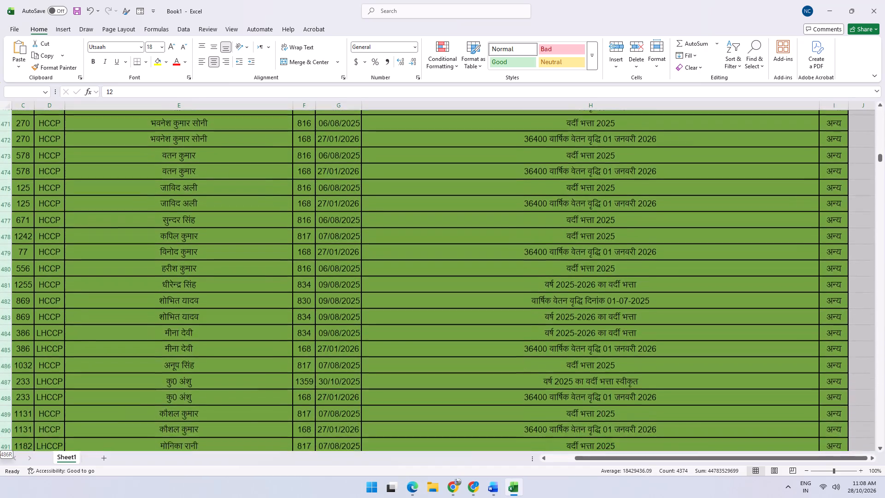
{"action": "key", "text": "shift+Down"}
{"action": "key", "text": "shift+Down"}
{"action": "key", "text": "shift+Down"}
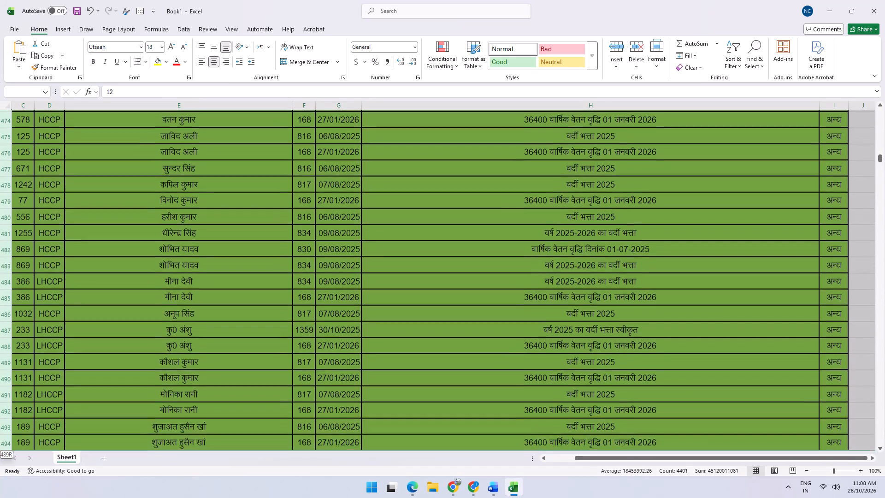
{"action": "key", "text": "shift+Down"}
{"action": "key", "text": "shift+Down"}
{"action": "key", "text": "shift+Down"}
{"action": "key", "text": "shift+Down"}
{"action": "key", "text": "shift+Down"}
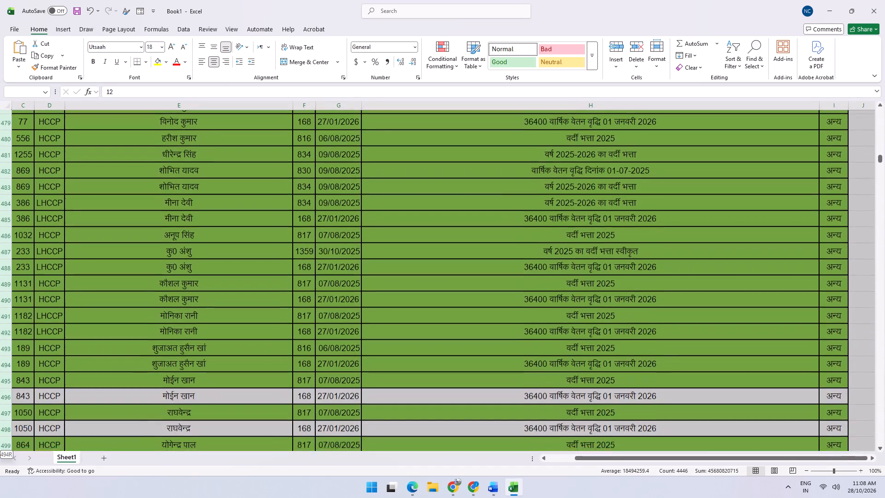
{"action": "key", "text": "shift+Down"}
{"action": "key", "text": "shift+Down"}
{"action": "key", "text": "shift+Down"}
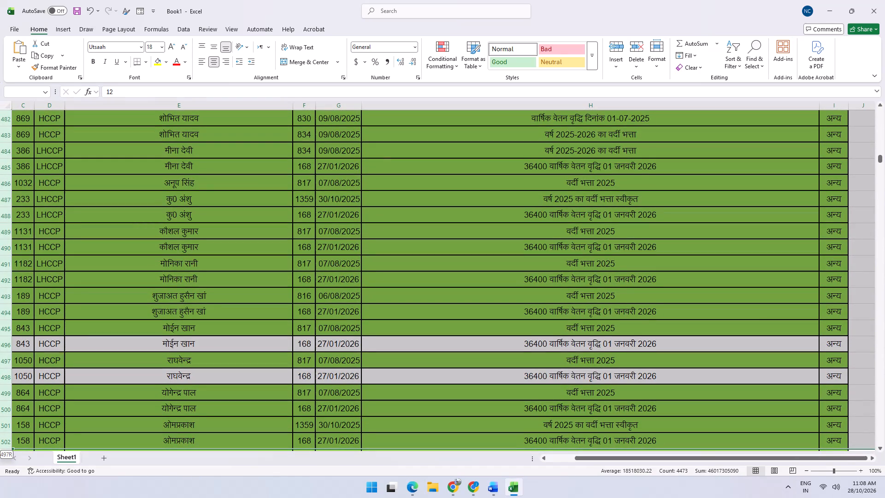
{"action": "key", "text": "shift+Down"}
{"action": "key", "text": "shift+Down"}
{"action": "key", "text": "shift+Down"}
{"action": "key", "text": "shift+Down"}
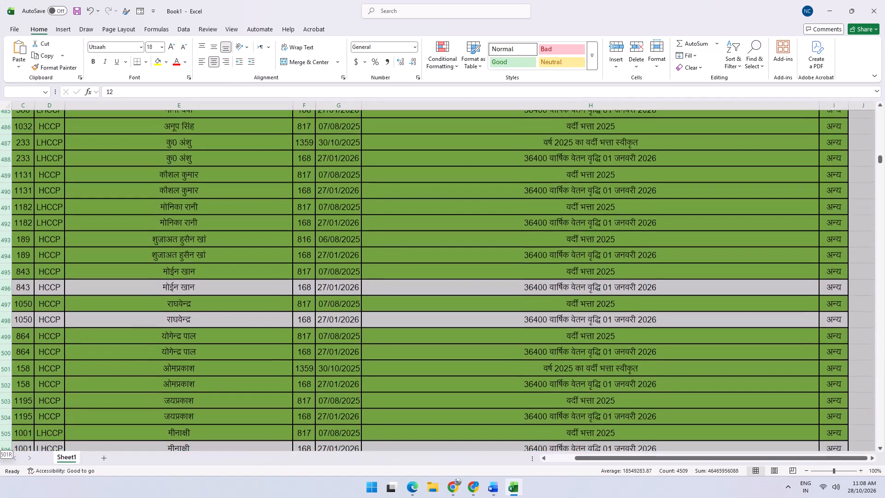
{"action": "key", "text": "shift+Down"}
{"action": "key", "text": "shift+Down"}
{"action": "key", "text": "shift+Down"}
{"action": "key", "text": "shift+Down"}
{"action": "key", "text": "shift+Down"}
{"action": "key", "text": "shift+Down"}
{"action": "key", "text": "shift+Down"}
{"action": "key", "text": "shift+Down"}
{"action": "key", "text": "shift+Down"}
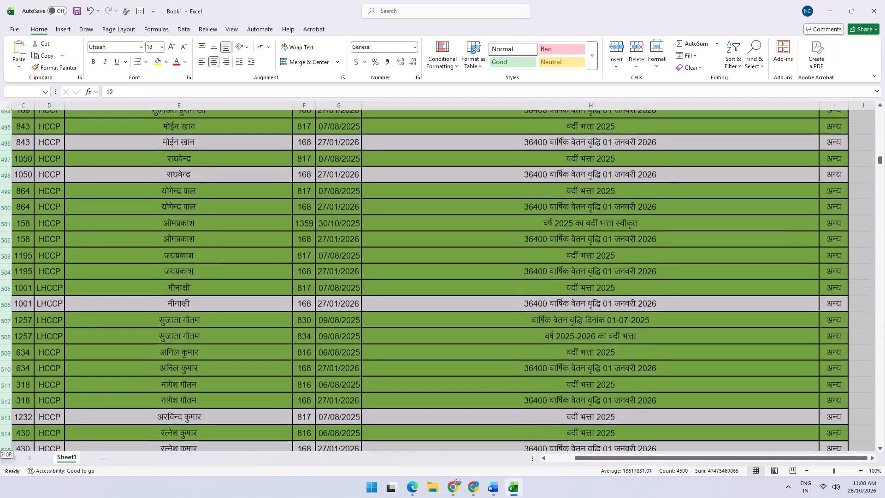
{"action": "key", "text": "shift+Down"}
{"action": "key", "text": "shift+Down"}
{"action": "key", "text": "shift+Down"}
{"action": "key", "text": "shift+Down"}
{"action": "key", "text": "shift+Down"}
{"action": "key", "text": "shift+Down"}
{"action": "key", "text": "shift+Down"}
{"action": "key", "text": "shift+Down"}
{"action": "key", "text": "shift+Down"}
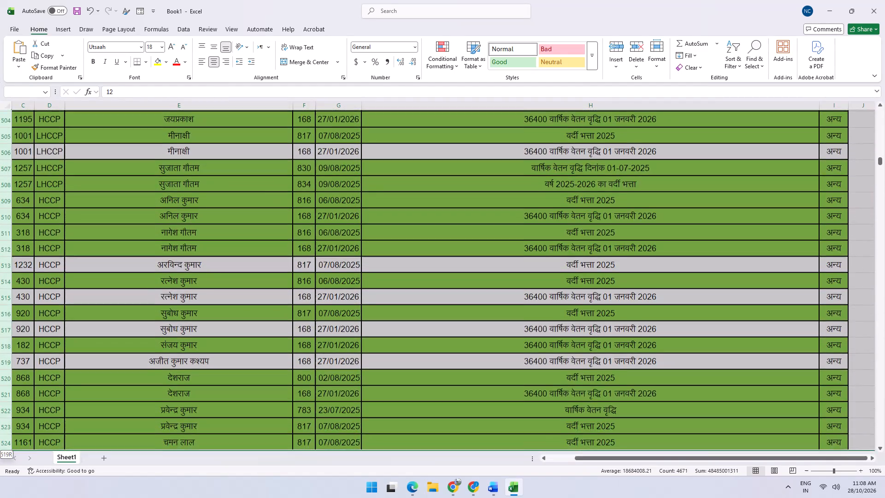
{"action": "key", "text": "shift+Down"}
{"action": "key", "text": "shift+Down"}
{"action": "key", "text": "shift+Down"}
{"action": "key", "text": "shift+Down"}
{"action": "key", "text": "shift+Down"}
{"action": "key", "text": "shift+Down"}
{"action": "key", "text": "shift+Down"}
{"action": "key", "text": "shift+Down"}
{"action": "key", "text": "shift+Down"}
{"action": "key", "text": "shift+Down"}
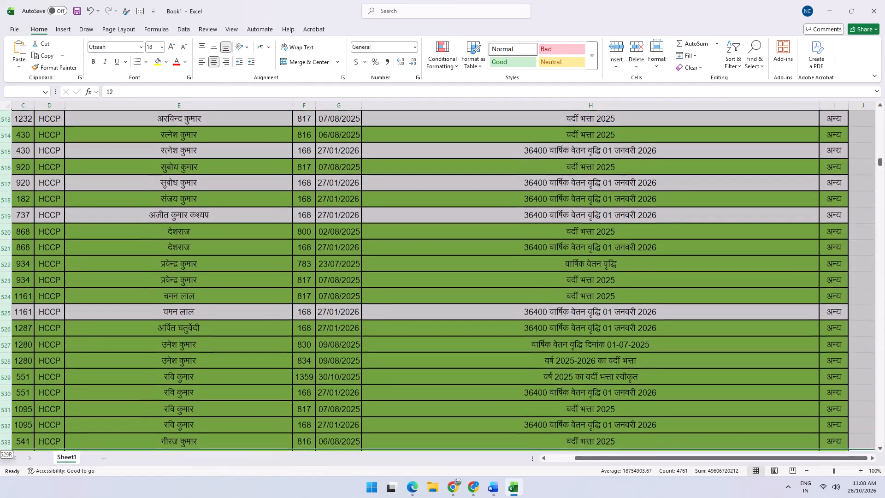
{"action": "key", "text": "shift+Down"}
{"action": "key", "text": "shift+Down"}
{"action": "key", "text": "shift+Down"}
{"action": "key", "text": "shift+Down"}
{"action": "key", "text": "shift+Down"}
{"action": "key", "text": "shift+Down"}
{"action": "key", "text": "shift+Down"}
{"action": "key", "text": "shift+Down"}
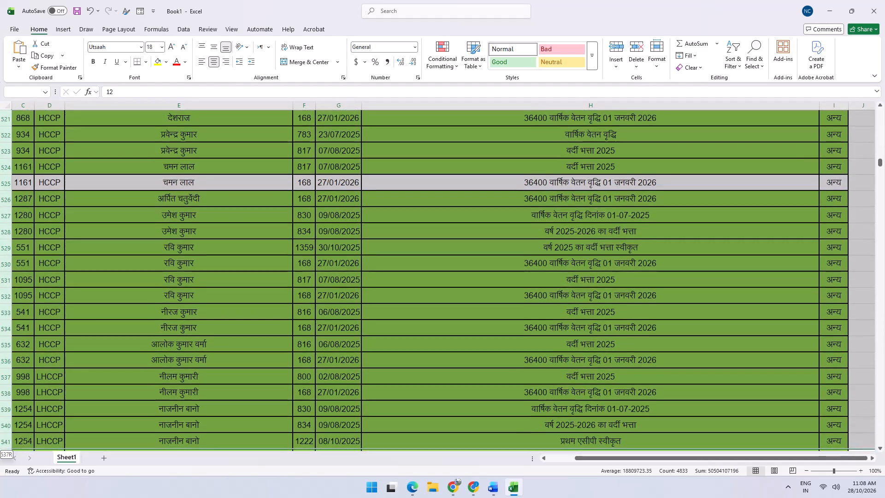
{"action": "key", "text": "shift+Down"}
{"action": "key", "text": "shift+Down"}
{"action": "key", "text": "shift+Down"}
{"action": "key", "text": "shift+Down"}
{"action": "key", "text": "shift+Down"}
{"action": "key", "text": "shift+Down"}
{"action": "key", "text": "shift+Down"}
{"action": "key", "text": "shift+Down"}
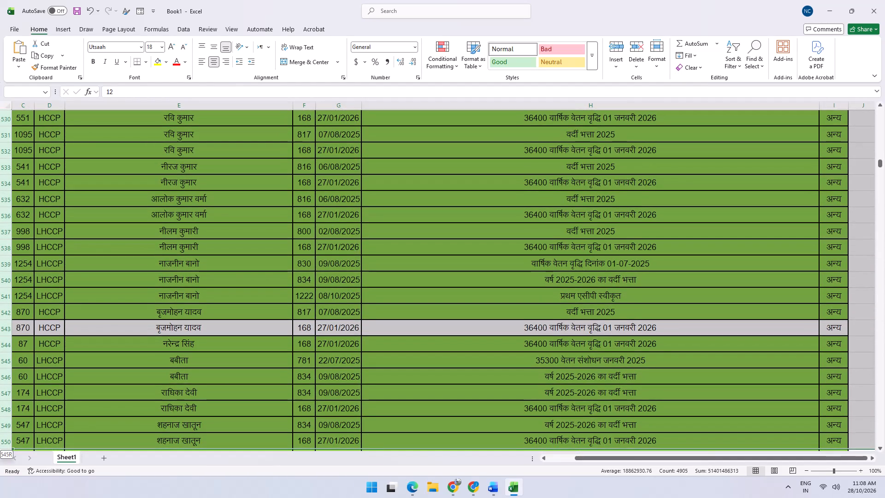
Extend the row selection from row 6 past the 35300 pay revision entry in row 612, down to row 639.
{"action": "key", "text": "shift+Down"}
{"action": "key", "text": "shift+Down"}
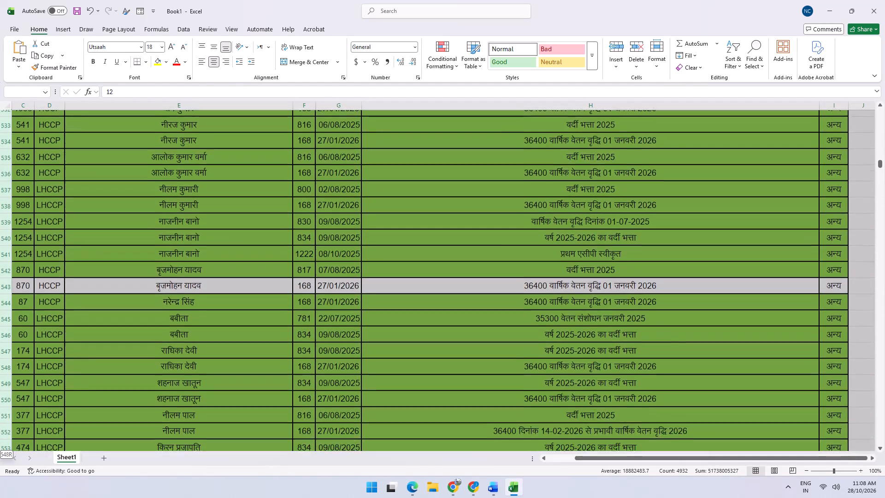
{"action": "key", "text": "shift+Down"}
{"action": "key", "text": "shift+Down"}
{"action": "key", "text": "shift+Down"}
{"action": "key", "text": "shift+Down"}
{"action": "key", "text": "shift+Down"}
{"action": "key", "text": "shift+Down"}
{"action": "key", "text": "shift+Down"}
{"action": "key", "text": "shift+Down"}
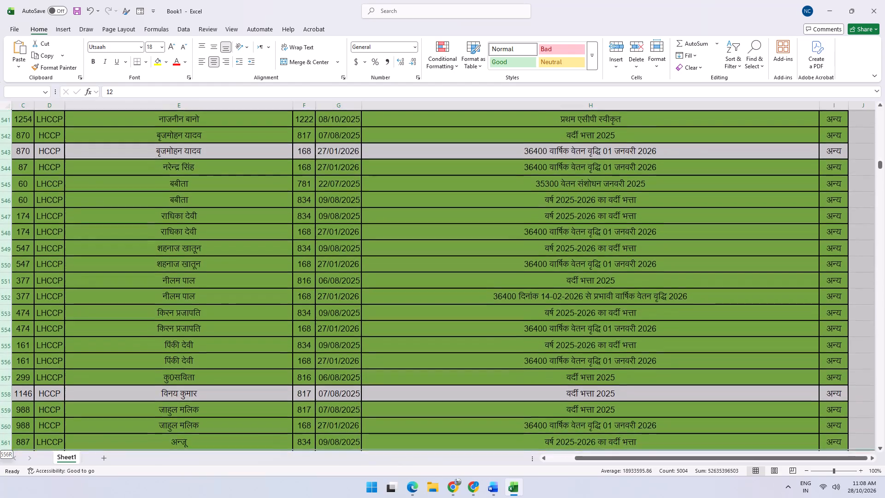
{"action": "key", "text": "shift+Down"}
{"action": "key", "text": "shift+Down"}
{"action": "key", "text": "shift+Down"}
{"action": "key", "text": "shift+Down"}
{"action": "key", "text": "shift+Down"}
{"action": "key", "text": "shift+Down"}
{"action": "key", "text": "shift+Down"}
{"action": "key", "text": "shift+Down"}
{"action": "key", "text": "shift+Down"}
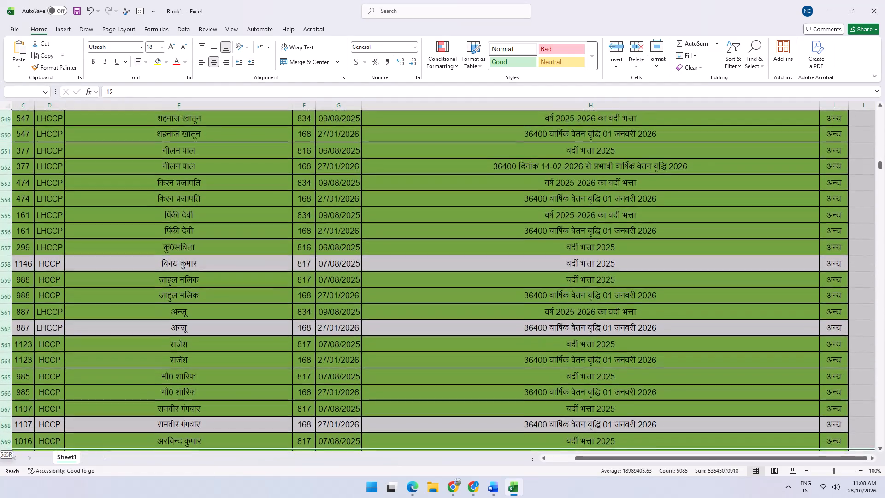
{"action": "key", "text": "shift+Down"}
{"action": "key", "text": "shift+Down"}
{"action": "key", "text": "shift+Down"}
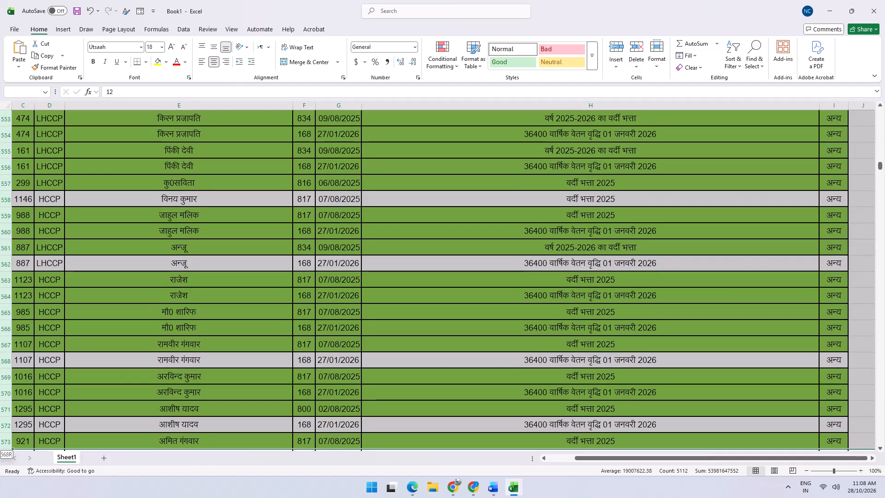
{"action": "key", "text": "shift+Down"}
{"action": "key", "text": "shift+Down"}
{"action": "key", "text": "shift+Down"}
{"action": "key", "text": "shift+Down"}
{"action": "key", "text": "shift+Down"}
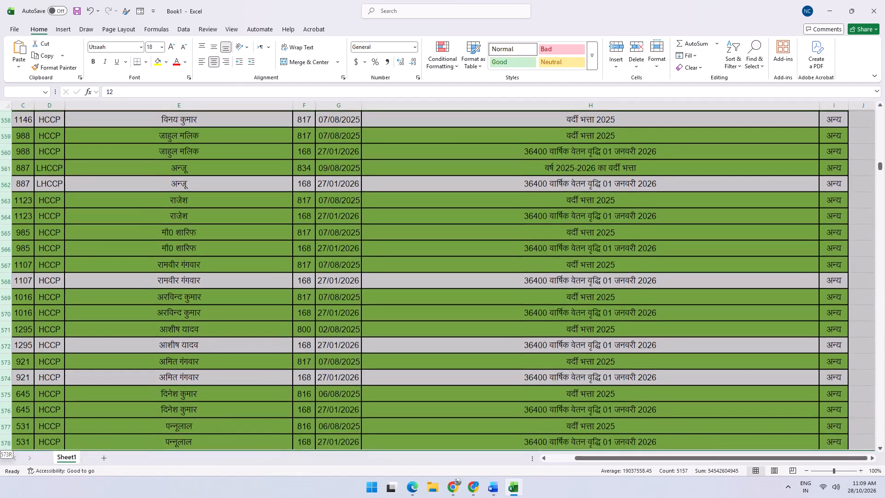
{"action": "key", "text": "shift+Down"}
{"action": "key", "text": "shift+Down"}
{"action": "key", "text": "shift+Down"}
{"action": "key", "text": "shift+Down"}
{"action": "key", "text": "shift+Down"}
{"action": "key", "text": "shift+Down"}
{"action": "key", "text": "shift+Down"}
{"action": "key", "text": "shift+Down"}
{"action": "key", "text": "shift+Down"}
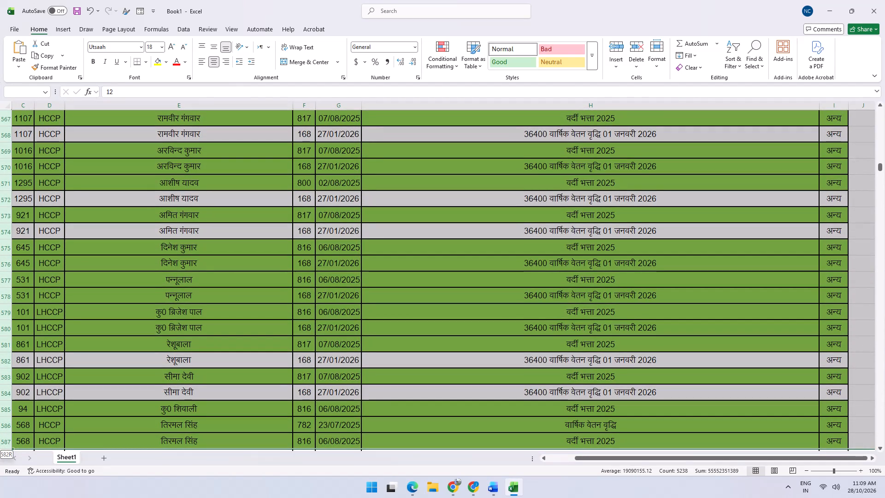
{"action": "key", "text": "shift+Down"}
{"action": "key", "text": "shift+Down"}
{"action": "key", "text": "shift+Down"}
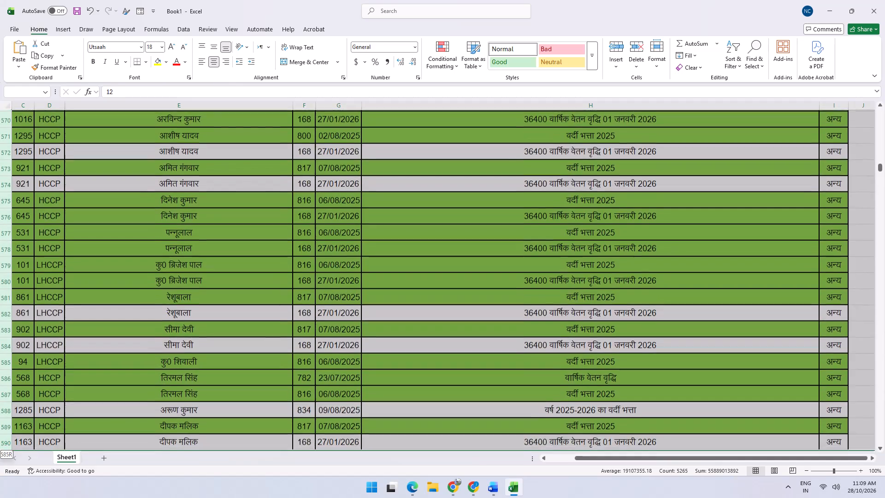
{"action": "key", "text": "shift+Down"}
{"action": "key", "text": "shift+Down"}
{"action": "key", "text": "shift+Down"}
{"action": "key", "text": "shift+Down"}
{"action": "key", "text": "shift+Down"}
{"action": "key", "text": "shift+Down"}
{"action": "key", "text": "shift+Down"}
{"action": "key", "text": "shift+Down"}
{"action": "key", "text": "shift+Down"}
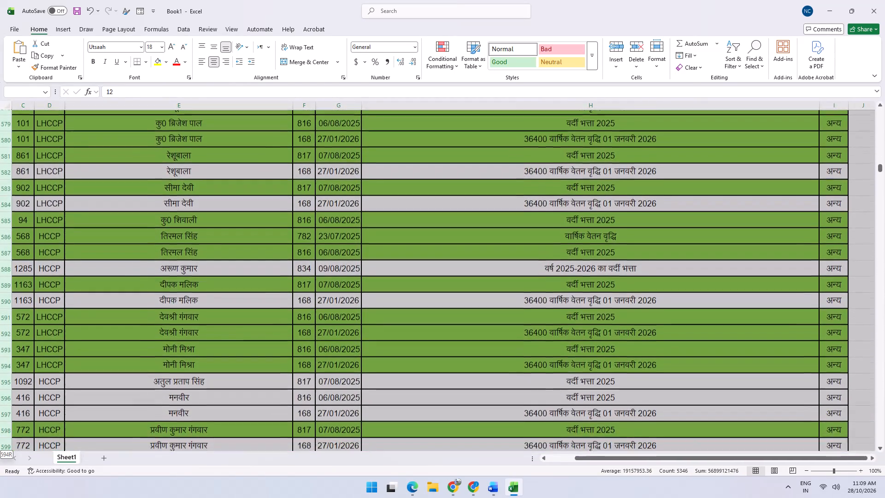
{"action": "key", "text": "shift+Down"}
{"action": "key", "text": "shift+Down"}
{"action": "key", "text": "shift+Down"}
{"action": "key", "text": "shift+Down"}
{"action": "key", "text": "shift+Down"}
{"action": "key", "text": "shift+Down"}
{"action": "key", "text": "shift+Down"}
{"action": "key", "text": "shift+Down"}
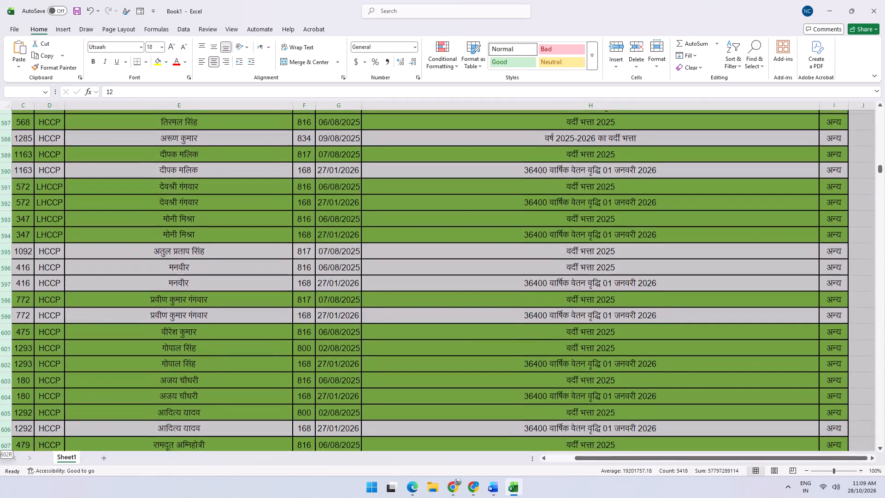
{"action": "key", "text": "shift+Down"}
{"action": "key", "text": "shift+Down"}
{"action": "key", "text": "shift+Down"}
{"action": "key", "text": "shift+Down"}
{"action": "key", "text": "shift+Down"}
{"action": "key", "text": "shift+Down"}
{"action": "key", "text": "shift+Down"}
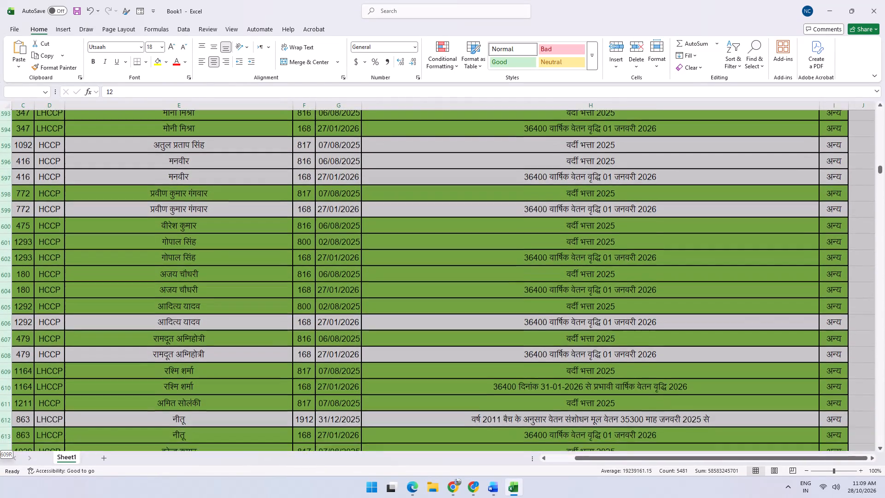
{"action": "key", "text": "shift+Down"}
{"action": "key", "text": "shift+Down"}
{"action": "key", "text": "shift+Down"}
{"action": "key", "text": "shift+Down"}
{"action": "key", "text": "shift+Down"}
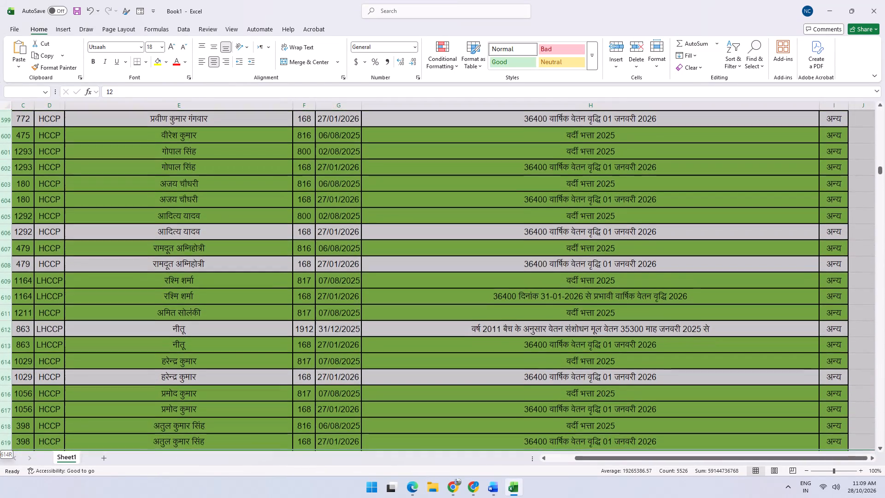
{"action": "key", "text": "shift+Down"}
{"action": "key", "text": "shift+Down"}
{"action": "key", "text": "shift+Down"}
{"action": "key", "text": "shift+Down"}
{"action": "key", "text": "shift+Down"}
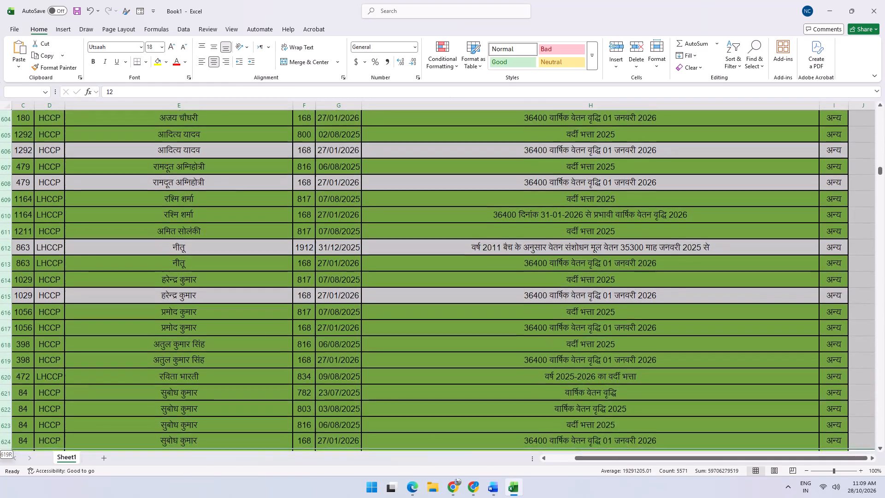
{"action": "key", "text": "shift+Down"}
{"action": "key", "text": "shift+Down"}
{"action": "key", "text": "shift+Down"}
{"action": "key", "text": "shift+Down"}
{"action": "key", "text": "shift+Down"}
{"action": "key", "text": "shift+Down"}
{"action": "key", "text": "shift+Down"}
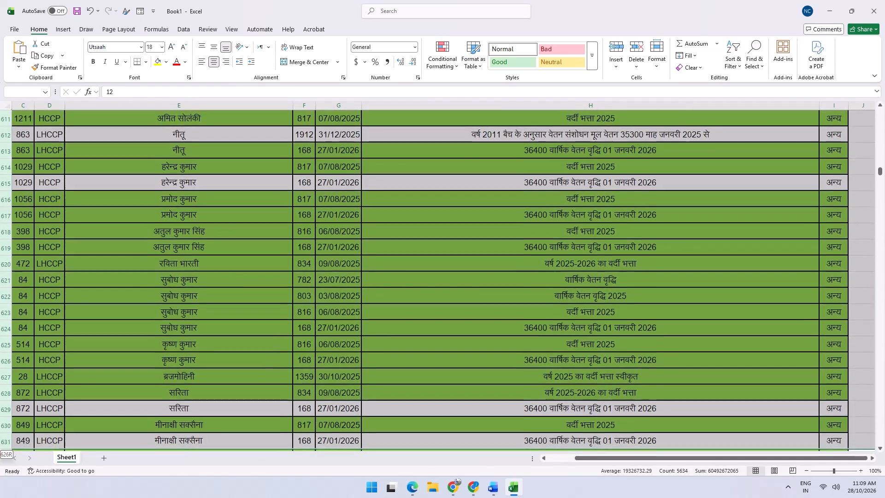
{"action": "key", "text": "shift+Down"}
{"action": "key", "text": "shift+Down"}
{"action": "key", "text": "shift+Down"}
{"action": "key", "text": "shift+Down"}
{"action": "key", "text": "shift+Down"}
{"action": "key", "text": "shift+Down"}
{"action": "key", "text": "shift+Down"}
{"action": "key", "text": "shift+Down"}
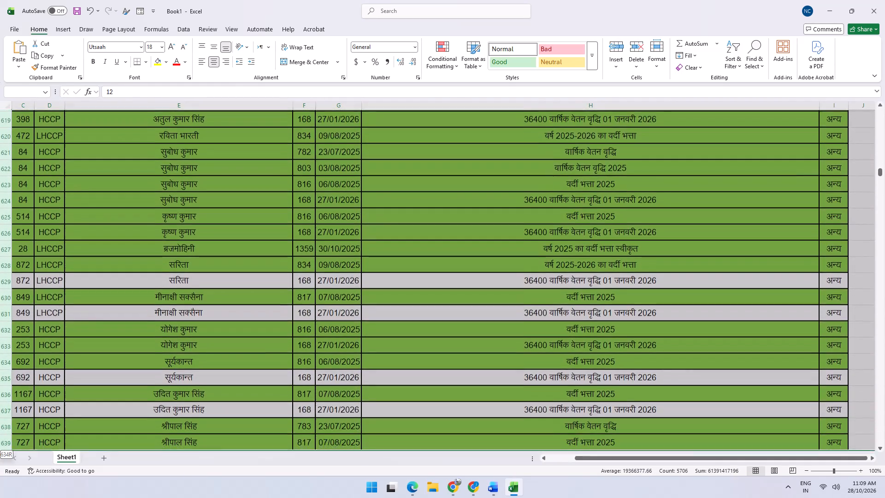
Extend the row selection from row 6 past the 35300 pay revision in row 645 and the प्रथम एसीपी स्वीकृत entry in row 665, down to row 666.
{"action": "key", "text": "shift+Down"}
{"action": "key", "text": "shift+Down"}
{"action": "key", "text": "shift+Down"}
{"action": "key", "text": "shift+Down"}
{"action": "key", "text": "shift+Down"}
{"action": "key", "text": "shift+Down"}
{"action": "key", "text": "shift+Down"}
{"action": "key", "text": "shift+Down"}
{"action": "key", "text": "shift+Down"}
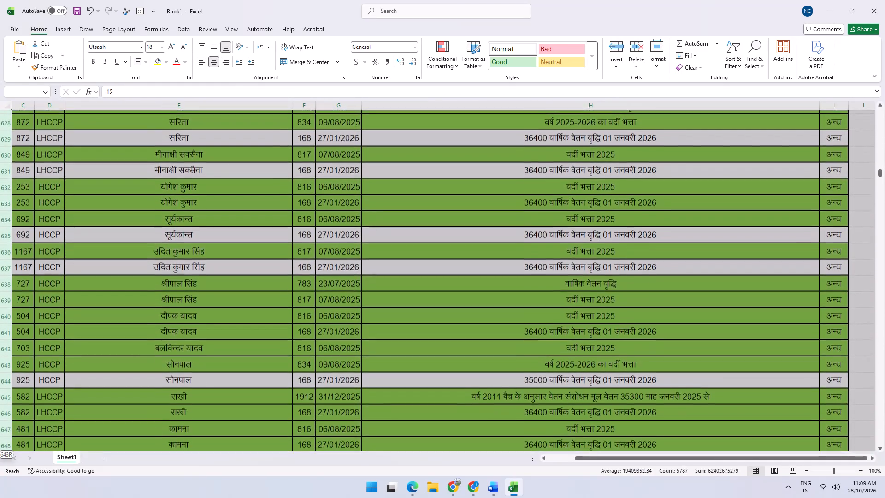
{"action": "key", "text": "shift+Down"}
{"action": "key", "text": "shift+Down"}
{"action": "key", "text": "shift+Down"}
{"action": "key", "text": "shift+Down"}
{"action": "key", "text": "shift+Down"}
{"action": "key", "text": "shift+Down"}
{"action": "key", "text": "shift+Down"}
{"action": "key", "text": "shift+Down"}
{"action": "key", "text": "shift+Down"}
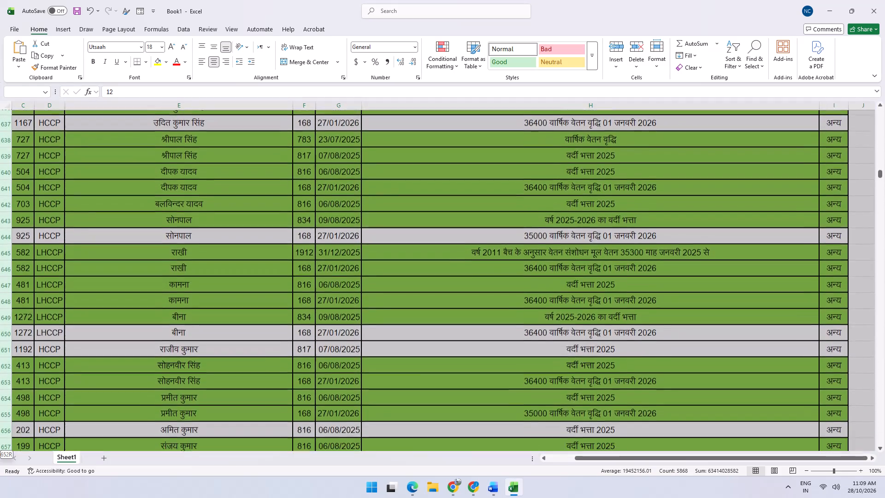
{"action": "key", "text": "shift+Down"}
{"action": "key", "text": "shift+Down"}
{"action": "key", "text": "shift+Down"}
{"action": "key", "text": "shift+Down"}
{"action": "key", "text": "shift+Down"}
{"action": "key", "text": "shift+Down"}
{"action": "key", "text": "shift+Down"}
{"action": "key", "text": "shift+Down"}
{"action": "key", "text": "shift+Down"}
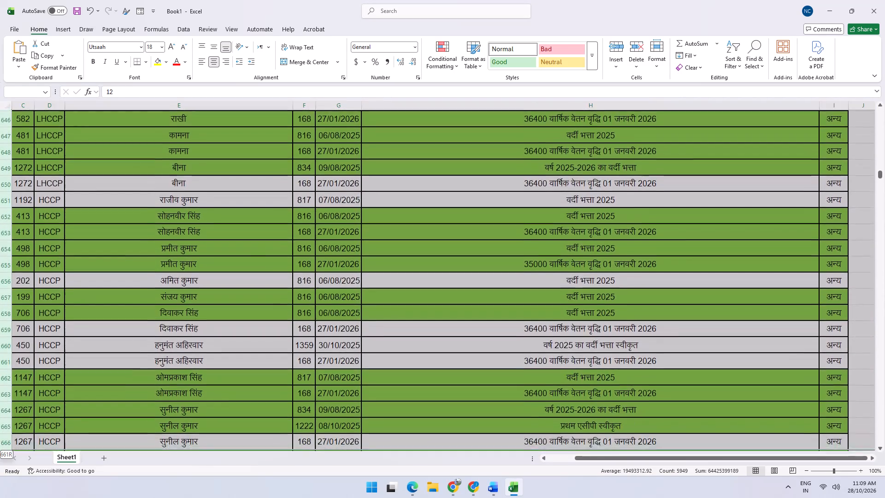
Extend the row selection from row 6 past the 36,400 दिनांक 01-01-2026 से entry in row 717, down to row 718.
{"action": "key", "text": "shift+Down"}
{"action": "key", "text": "shift+Down"}
{"action": "key", "text": "shift+Down"}
{"action": "key", "text": "shift+Down"}
{"action": "key", "text": "shift+Down"}
{"action": "key", "text": "shift+Down"}
{"action": "key", "text": "shift+Down"}
{"action": "key", "text": "shift+Down"}
{"action": "key", "text": "shift+Down"}
{"action": "key", "text": "shift+Down"}
{"action": "key", "text": "shift+Down"}
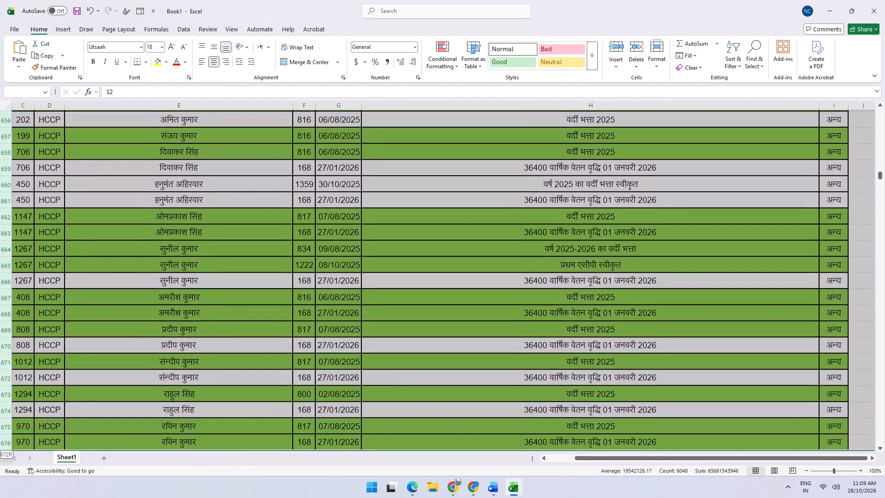
{"action": "key", "text": "shift+Down"}
{"action": "key", "text": "shift+Down"}
{"action": "key", "text": "shift+Down"}
{"action": "key", "text": "shift+Down"}
{"action": "key", "text": "shift+Down"}
{"action": "key", "text": "shift+Down"}
{"action": "key", "text": "shift+Down"}
{"action": "key", "text": "shift+Down"}
{"action": "key", "text": "shift+Down"}
{"action": "key", "text": "shift+Down"}
{"action": "key", "text": "shift+Down"}
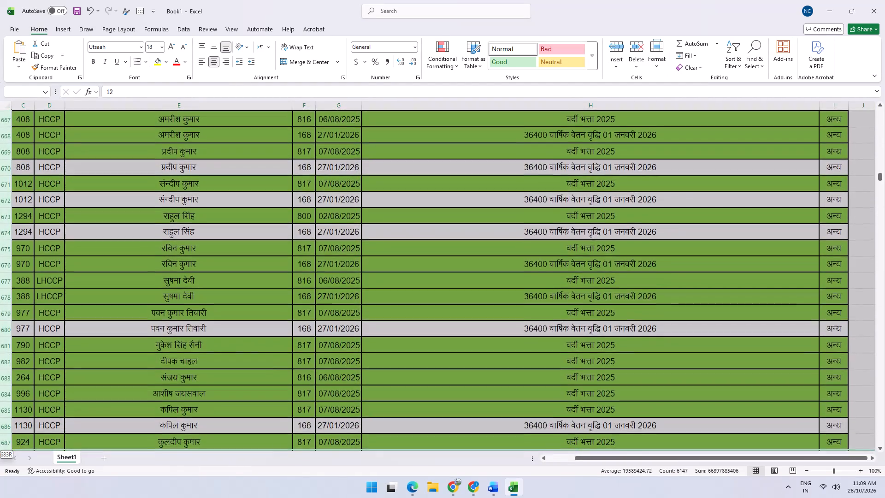
{"action": "key", "text": "shift+Down"}
{"action": "key", "text": "shift+Down"}
{"action": "key", "text": "shift+Down"}
{"action": "key", "text": "shift+Down"}
{"action": "key", "text": "shift+Down"}
{"action": "key", "text": "shift+Down"}
{"action": "key", "text": "shift+Down"}
{"action": "key", "text": "shift+Down"}
{"action": "key", "text": "shift+Down"}
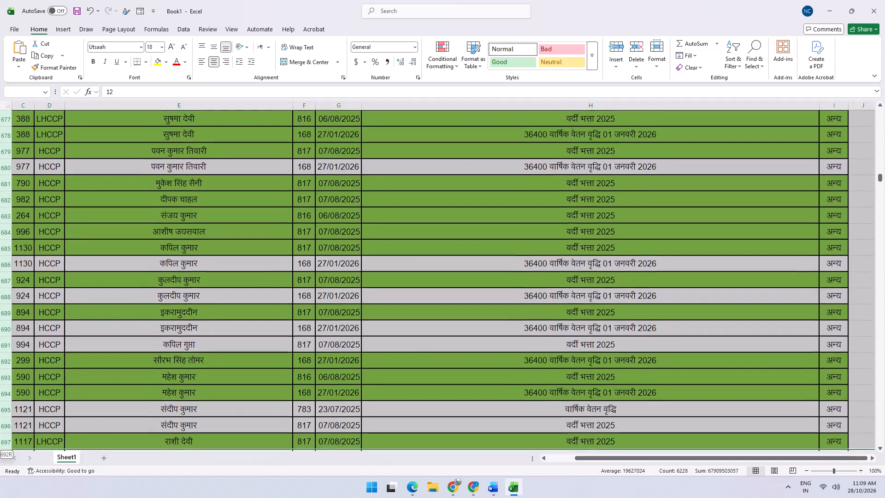
{"action": "key", "text": "shift+Down"}
{"action": "key", "text": "shift+Down"}
{"action": "key", "text": "shift+Down"}
{"action": "key", "text": "shift+Down"}
{"action": "key", "text": "shift+Down"}
{"action": "key", "text": "shift+Down"}
{"action": "key", "text": "shift+Down"}
{"action": "key", "text": "shift+Down"}
{"action": "key", "text": "shift+Down"}
{"action": "key", "text": "shift+Down"}
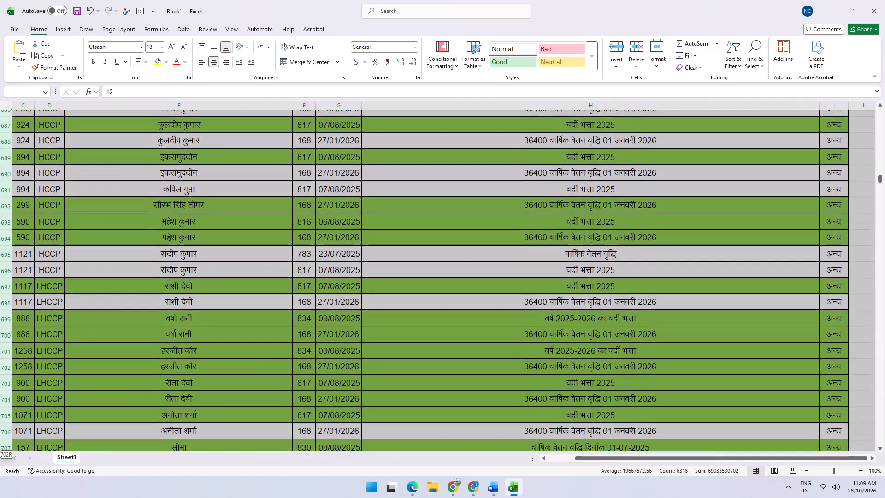
{"action": "key", "text": "shift+Down"}
{"action": "key", "text": "shift+Down"}
{"action": "key", "text": "shift+Down"}
{"action": "key", "text": "shift+Down"}
{"action": "key", "text": "shift+Down"}
{"action": "key", "text": "shift+Down"}
{"action": "key", "text": "shift+Down"}
{"action": "key", "text": "shift+Down"}
{"action": "key", "text": "shift+Down"}
{"action": "key", "text": "shift+Down"}
{"action": "key", "text": "shift+Down"}
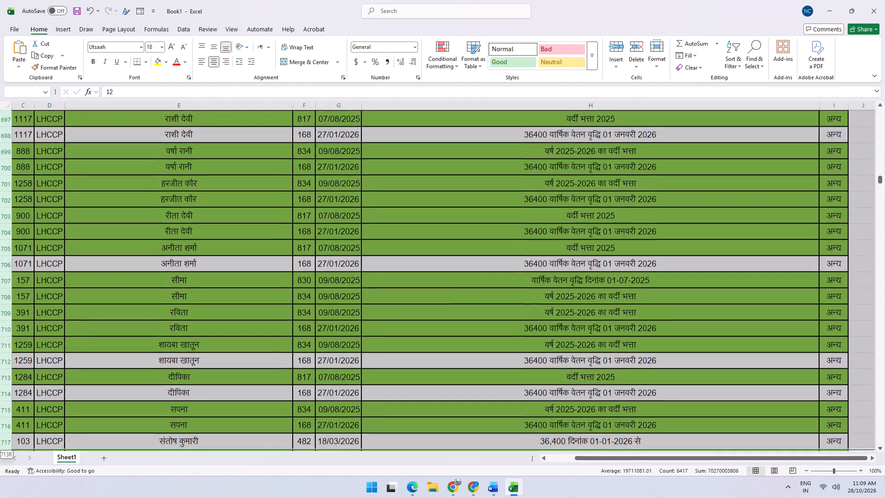
Extend the row selection from row 6 past the वार्षिक वेतन वृद्धि दिनांक 01-07-2025 entry in row 752, down to row 764.
{"action": "key", "text": "shift+Down"}
{"action": "key", "text": "shift+Down"}
{"action": "key", "text": "shift+Down"}
{"action": "key", "text": "shift+Down"}
{"action": "key", "text": "shift+Down"}
{"action": "key", "text": "shift+Down"}
{"action": "key", "text": "shift+Down"}
{"action": "key", "text": "shift+Down"}
{"action": "key", "text": "shift+Down"}
{"action": "key", "text": "shift+Down"}
{"action": "key", "text": "shift+Down"}
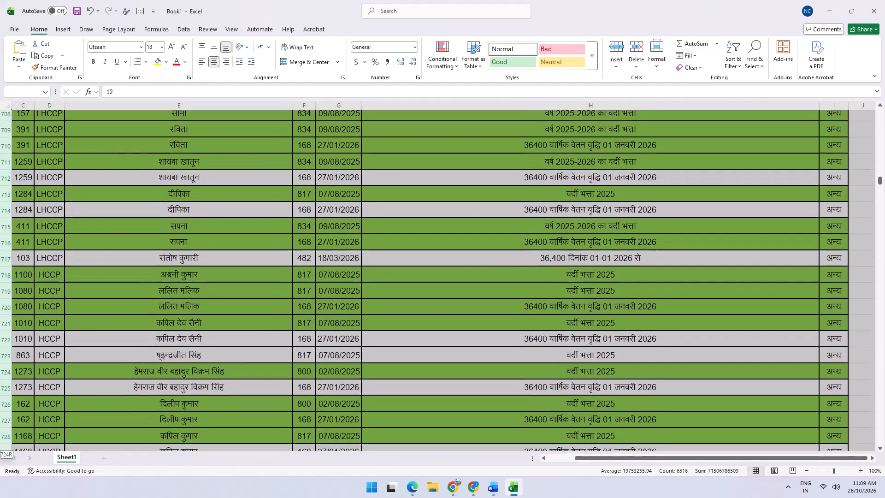
{"action": "key", "text": "shift+Down"}
{"action": "key", "text": "shift+Down"}
{"action": "key", "text": "shift+Down"}
{"action": "key", "text": "shift+Down"}
{"action": "key", "text": "shift+Down"}
{"action": "key", "text": "shift+Down"}
{"action": "key", "text": "shift+Down"}
{"action": "key", "text": "shift+Down"}
{"action": "key", "text": "shift+Down"}
{"action": "key", "text": "shift+Down"}
{"action": "key", "text": "shift+Down"}
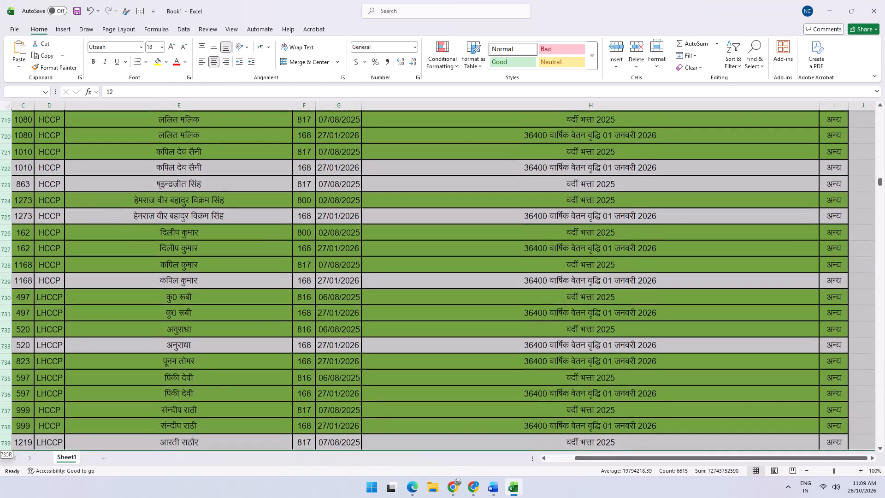
{"action": "key", "text": "shift+Down"}
{"action": "key", "text": "shift+Down"}
{"action": "key", "text": "shift+Down"}
{"action": "key", "text": "shift+Down"}
{"action": "key", "text": "shift+Down"}
{"action": "key", "text": "shift+Down"}
{"action": "key", "text": "shift+Down"}
{"action": "key", "text": "shift+Down"}
{"action": "key", "text": "shift+Down"}
{"action": "key", "text": "shift+Down"}
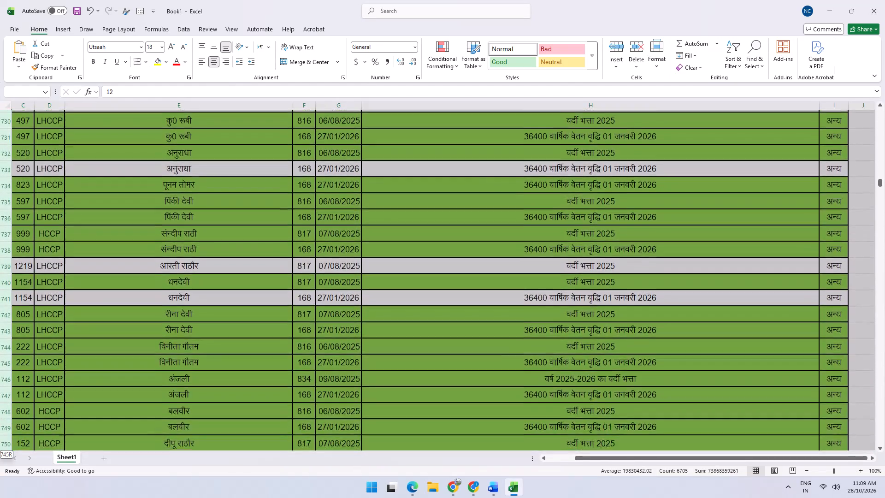
{"action": "key", "text": "shift+Down"}
{"action": "key", "text": "shift+Down"}
{"action": "key", "text": "shift+Down"}
{"action": "key", "text": "shift+Down"}
{"action": "key", "text": "shift+Down"}
{"action": "key", "text": "shift+Down"}
{"action": "key", "text": "shift+Down"}
{"action": "key", "text": "shift+Down"}
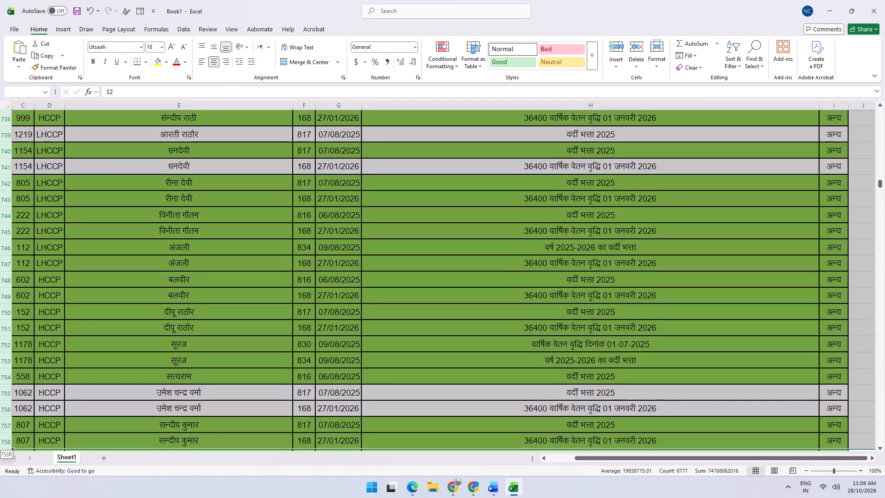
{"action": "key", "text": "shift+Down"}
{"action": "key", "text": "shift+Down"}
{"action": "key", "text": "shift+Down"}
{"action": "key", "text": "shift+Down"}
{"action": "key", "text": "shift+Down"}
{"action": "key", "text": "shift+Down"}
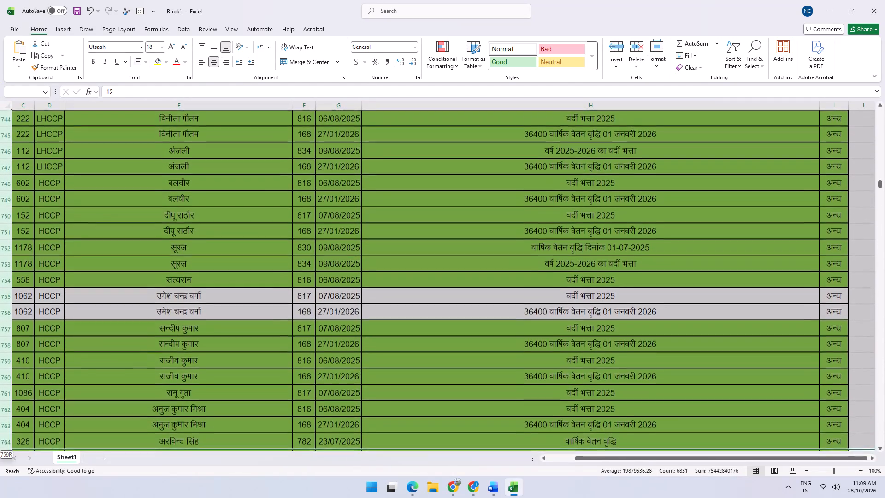
Extend the row selection from row 6 past the increment entries in rows 781, 796 and 799, down to row 804.
{"action": "key", "text": "shift+Down"}
{"action": "key", "text": "shift+Down"}
{"action": "key", "text": "shift+Down"}
{"action": "key", "text": "shift+Down"}
{"action": "key", "text": "shift+Down"}
{"action": "key", "text": "shift+Down"}
{"action": "key", "text": "shift+Down"}
{"action": "key", "text": "shift+Down"}
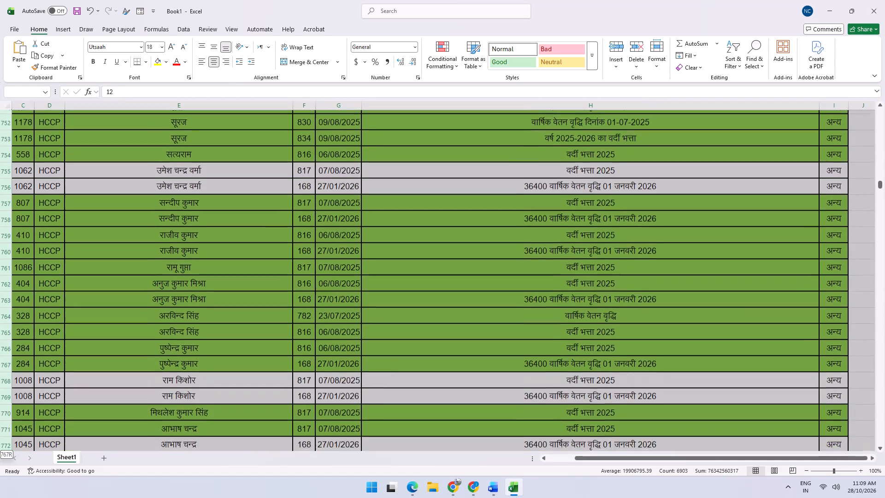
{"action": "key", "text": "shift+Down"}
{"action": "key", "text": "shift+Down"}
{"action": "key", "text": "shift+Down"}
{"action": "key", "text": "shift+Down"}
{"action": "key", "text": "shift+Down"}
{"action": "key", "text": "shift+Down"}
{"action": "key", "text": "shift+Down"}
{"action": "key", "text": "shift+Down"}
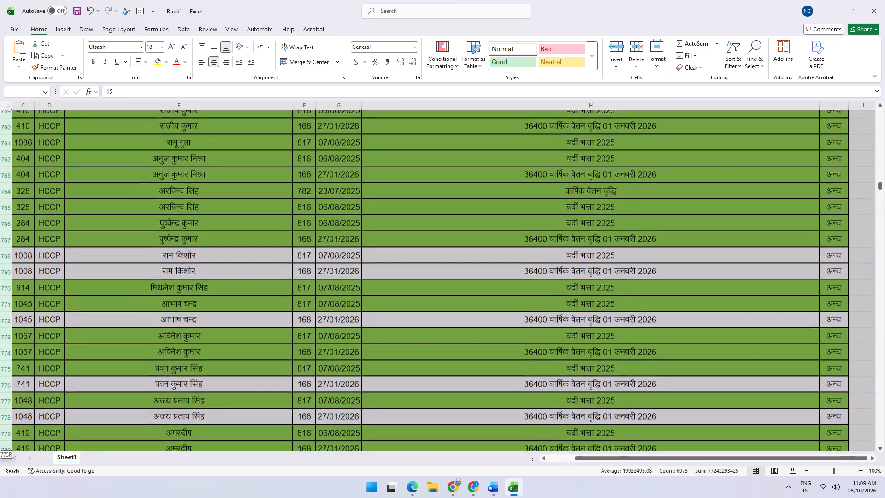
{"action": "key", "text": "shift+Down"}
{"action": "key", "text": "shift+Down"}
{"action": "key", "text": "shift+Down"}
{"action": "key", "text": "shift+Down"}
{"action": "key", "text": "shift+Down"}
{"action": "key", "text": "shift+Down"}
{"action": "key", "text": "shift+Down"}
{"action": "key", "text": "shift+Down"}
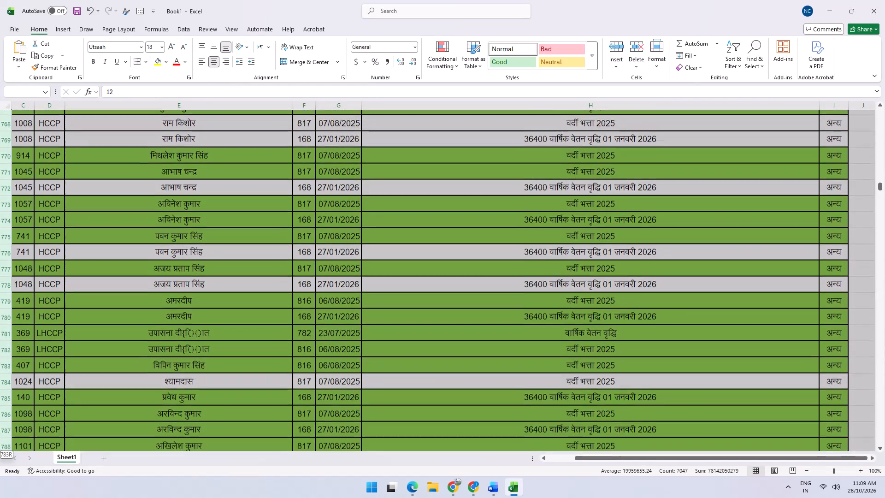
{"action": "key", "text": "shift+Down"}
{"action": "key", "text": "shift+Down"}
{"action": "key", "text": "shift+Down"}
{"action": "key", "text": "shift+Down"}
{"action": "key", "text": "shift+Down"}
{"action": "key", "text": "shift+Down"}
{"action": "key", "text": "shift+Down"}
{"action": "key", "text": "shift+Down"}
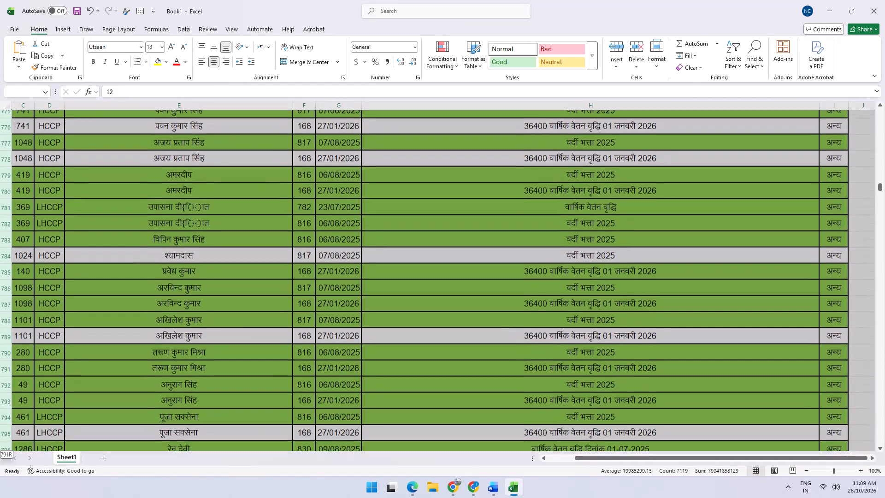
{"action": "key", "text": "shift+Down"}
{"action": "key", "text": "shift+Down"}
{"action": "key", "text": "shift+Down"}
{"action": "key", "text": "shift+Down"}
{"action": "key", "text": "shift+Down"}
{"action": "key", "text": "shift+Down"}
{"action": "key", "text": "shift+Down"}
{"action": "key", "text": "shift+Down"}
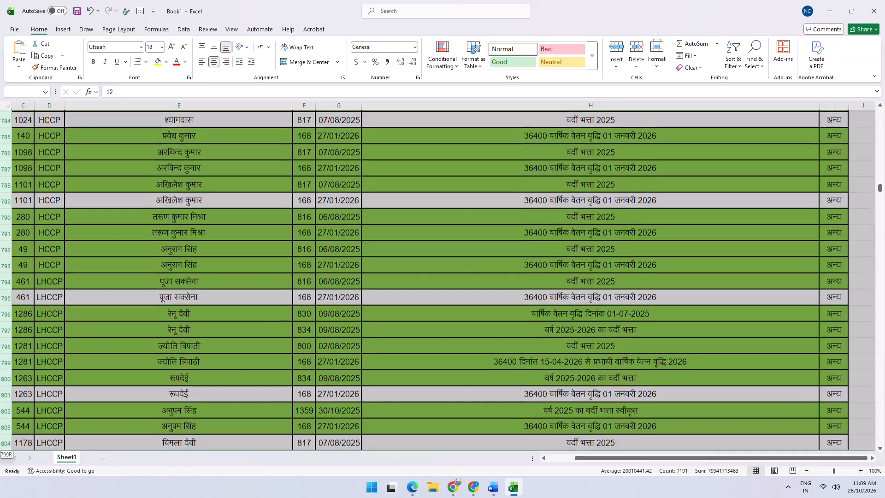
{"action": "key", "text": "shift+Down"}
{"action": "key", "text": "shift+Up"}
{"action": "key", "text": "shift+Up"}
{"action": "key", "text": "shift+Up"}
{"action": "key", "text": "shift+Down"}
{"action": "key", "text": "shift+Down"}
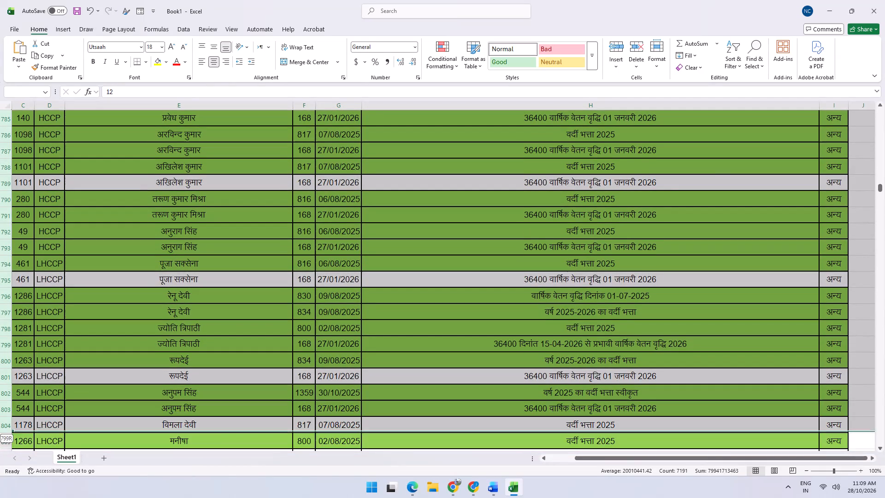
Extend the row selection from row 6 past the 36,400 दिनांक 01-01-2026 से entry in row 841, down to row 848.
{"action": "key", "text": "shift+Down"}
{"action": "key", "text": "shift+Down"}
{"action": "key", "text": "shift+Down"}
{"action": "key", "text": "shift+Down"}
{"action": "key", "text": "shift+Down"}
{"action": "key", "text": "shift+Down"}
{"action": "key", "text": "shift+Down"}
{"action": "key", "text": "shift+Down"}
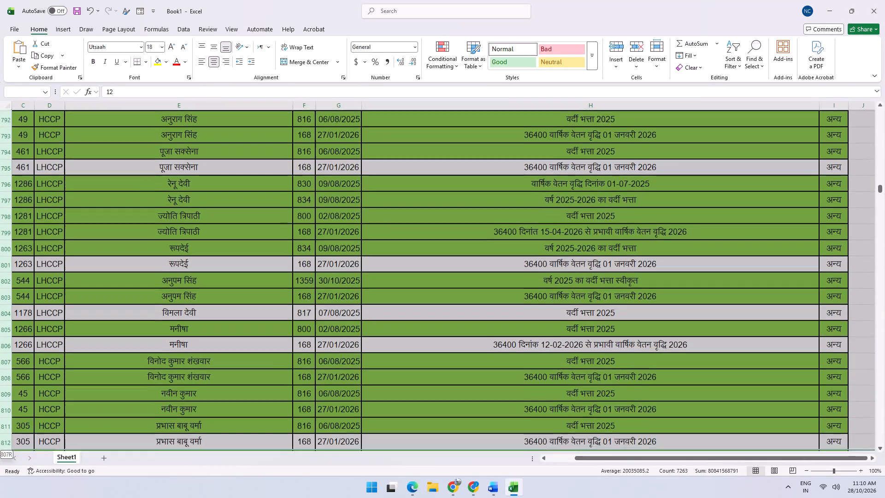
{"action": "key", "text": "shift+Down"}
{"action": "key", "text": "shift+Down"}
{"action": "key", "text": "shift+Down"}
{"action": "key", "text": "shift+Down"}
{"action": "key", "text": "shift+Down"}
{"action": "key", "text": "shift+Down"}
{"action": "key", "text": "shift+Down"}
{"action": "key", "text": "shift+Down"}
{"action": "key", "text": "shift+Down"}
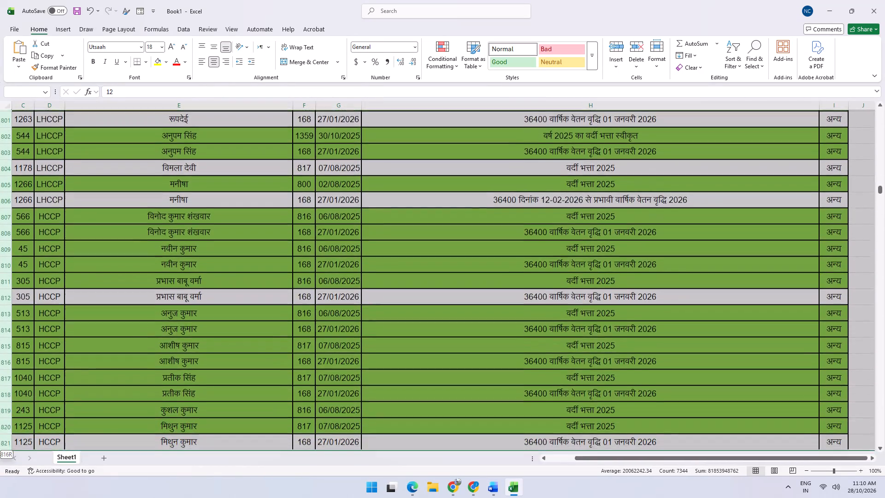
{"action": "key", "text": "shift+Down"}
{"action": "key", "text": "shift+Down"}
{"action": "key", "text": "shift+Down"}
{"action": "key", "text": "shift+Down"}
{"action": "key", "text": "shift+Down"}
{"action": "key", "text": "shift+Down"}
{"action": "key", "text": "shift+Down"}
{"action": "key", "text": "shift+Down"}
{"action": "key", "text": "shift+Down"}
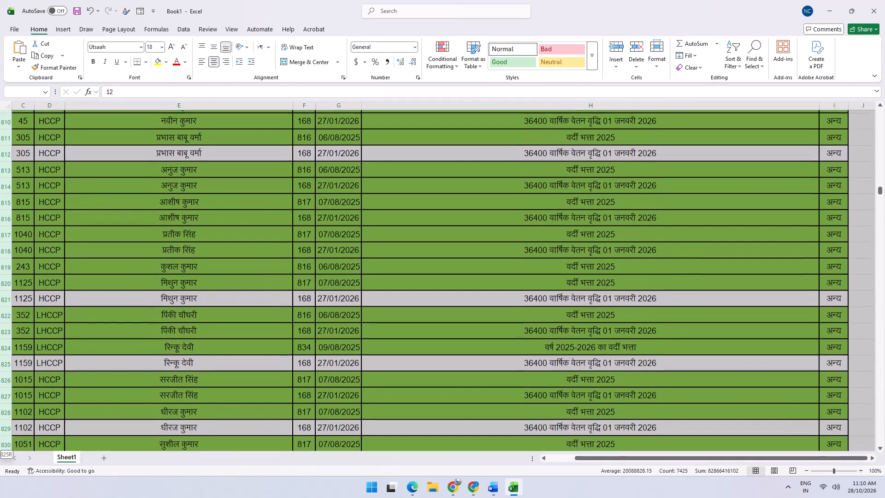
{"action": "key", "text": "shift+Down"}
{"action": "key", "text": "shift+Down"}
{"action": "key", "text": "shift+Down"}
{"action": "key", "text": "shift+Down"}
{"action": "key", "text": "shift+Down"}
{"action": "key", "text": "shift+Down"}
{"action": "key", "text": "shift+Down"}
{"action": "key", "text": "shift+Down"}
{"action": "key", "text": "shift+Down"}
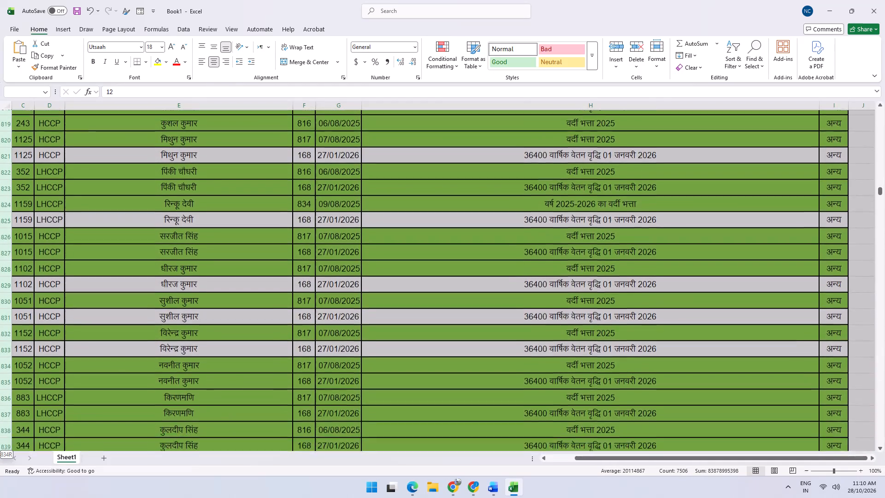
{"action": "key", "text": "shift+Down"}
{"action": "key", "text": "shift+Down"}
{"action": "key", "text": "shift+Down"}
{"action": "key", "text": "shift+Down"}
{"action": "key", "text": "shift+Down"}
{"action": "key", "text": "shift+Down"}
{"action": "key", "text": "shift+Down"}
{"action": "key", "text": "shift+Down"}
{"action": "key", "text": "shift+Down"}
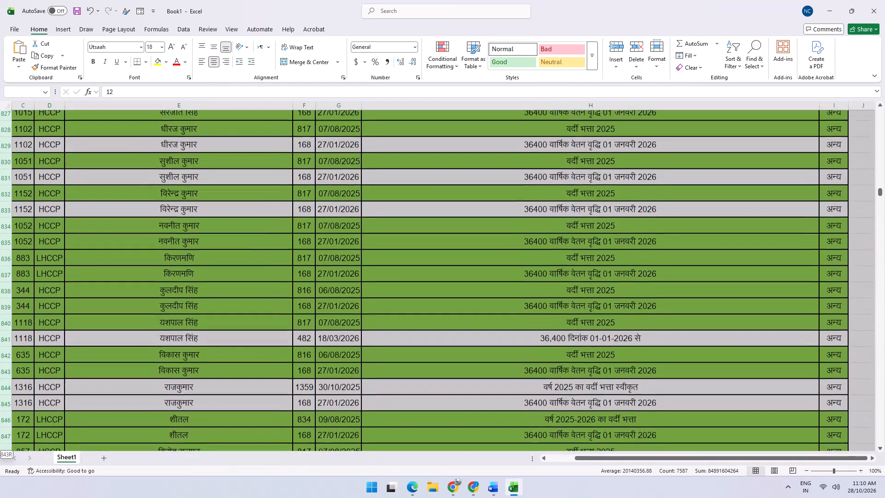
Extend the row selection from row 6 past the 35300 pay revision entries in rows 857 to 872, down to row 879.
{"action": "key", "text": "shift+Down"}
{"action": "key", "text": "shift+Down"}
{"action": "key", "text": "shift+Down"}
{"action": "key", "text": "shift+Down"}
{"action": "key", "text": "shift+Down"}
{"action": "key", "text": "shift+Down"}
{"action": "key", "text": "shift+Down"}
{"action": "key", "text": "shift+Down"}
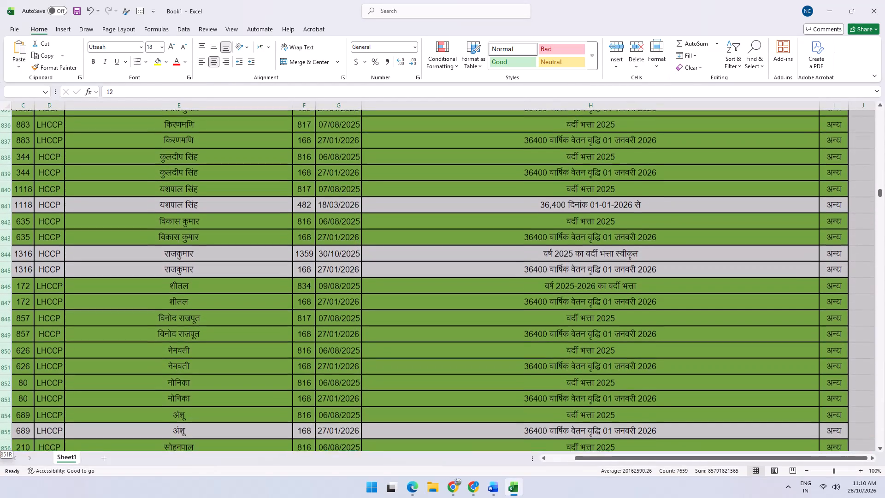
{"action": "key", "text": "shift+Down"}
{"action": "key", "text": "shift+Down"}
{"action": "key", "text": "shift+Down"}
{"action": "key", "text": "shift+Down"}
{"action": "key", "text": "shift+Down"}
{"action": "key", "text": "shift+Down"}
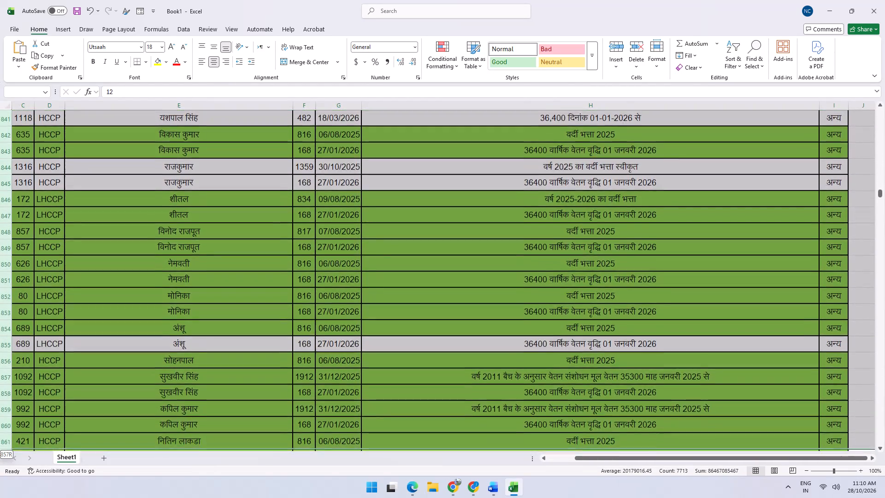
{"action": "key", "text": "shift+Down"}
{"action": "key", "text": "shift+Down"}
{"action": "key", "text": "shift+Down"}
{"action": "key", "text": "shift+Down"}
{"action": "key", "text": "shift+Down"}
{"action": "key", "text": "shift+Down"}
{"action": "key", "text": "shift+Down"}
{"action": "key", "text": "shift+Down"}
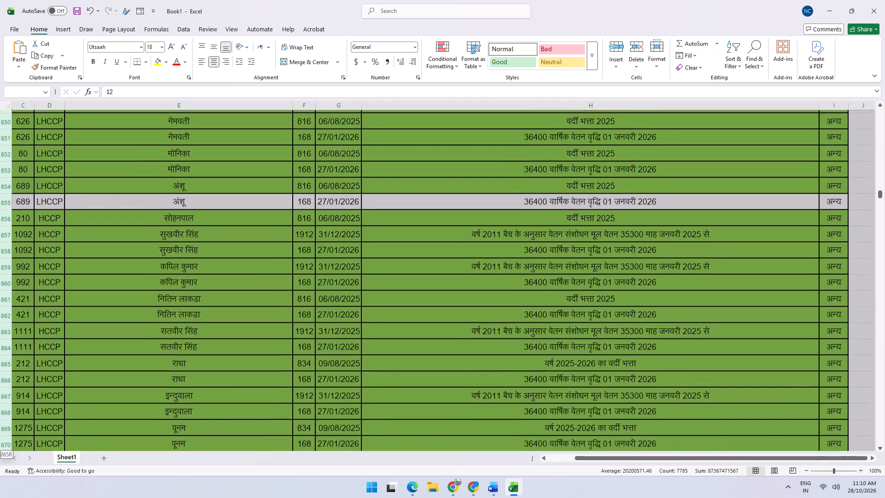
{"action": "key", "text": "shift+Down"}
{"action": "key", "text": "shift+Down"}
{"action": "key", "text": "shift+Down"}
{"action": "key", "text": "shift+Down"}
{"action": "key", "text": "shift+Down"}
{"action": "key", "text": "shift+Down"}
{"action": "key", "text": "shift+Down"}
{"action": "key", "text": "shift+Down"}
{"action": "key", "text": "shift+Down"}
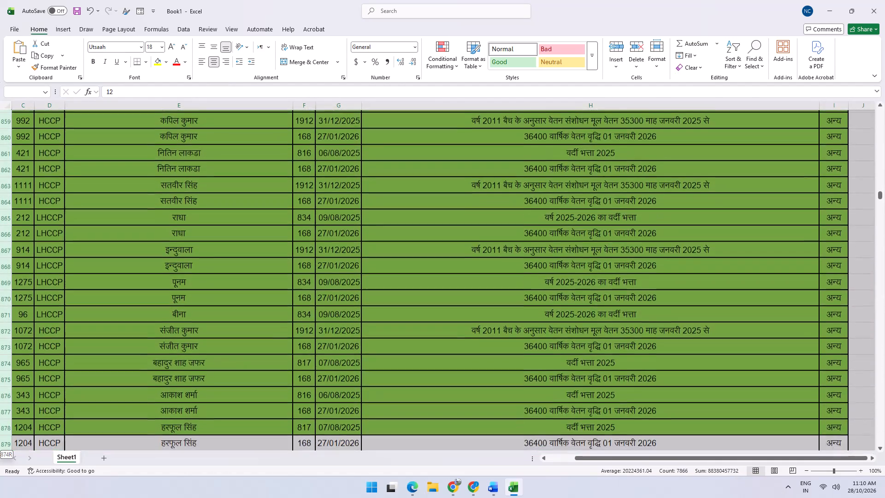
Extend the row selection from row 6 down to the 36400 दिनांक 28-1-2026 से प्रभावी वार्षिक वेतन वृद्धि 2026 entry in row 901.
{"action": "key", "text": "shift+Down"}
{"action": "key", "text": "shift+Down"}
{"action": "key", "text": "shift+Down"}
{"action": "key", "text": "shift+Down"}
{"action": "key", "text": "shift+Down"}
{"action": "key", "text": "shift+Down"}
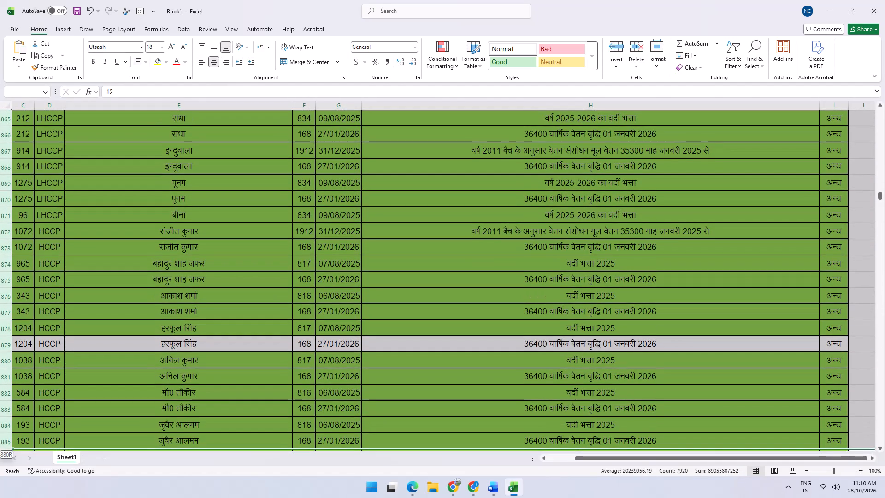
{"action": "key", "text": "shift+Down"}
{"action": "key", "text": "shift+Down"}
{"action": "key", "text": "shift+Down"}
{"action": "key", "text": "shift+Down"}
{"action": "key", "text": "shift+Down"}
{"action": "key", "text": "shift+Down"}
{"action": "key", "text": "shift+Down"}
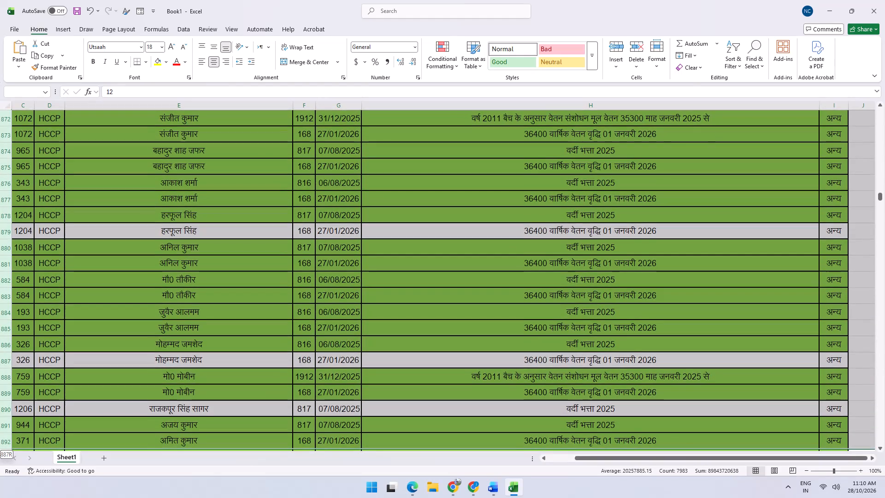
{"action": "key", "text": "shift+Down"}
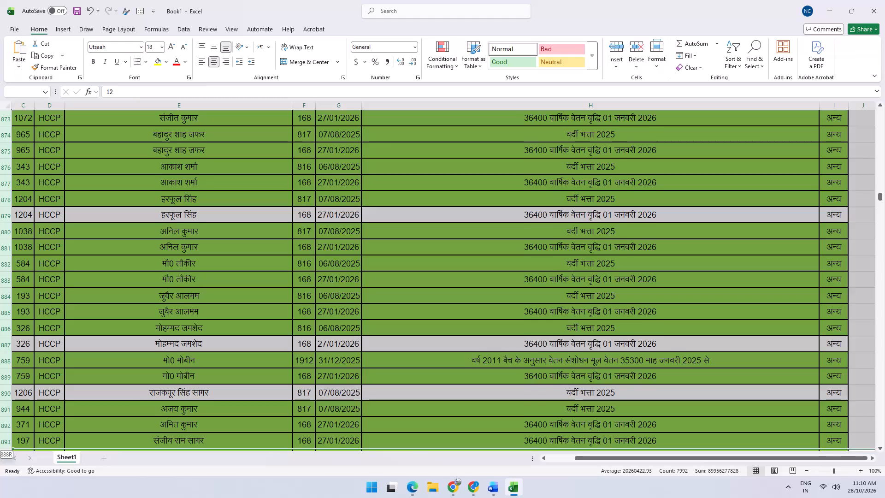
{"action": "key", "text": "shift+Down"}
{"action": "key", "text": "shift+Down"}
{"action": "key", "text": "shift+Down"}
{"action": "key", "text": "shift+Down"}
{"action": "key", "text": "shift+Down"}
{"action": "key", "text": "shift+Down"}
{"action": "key", "text": "shift+Down"}
{"action": "key", "text": "shift+Down"}
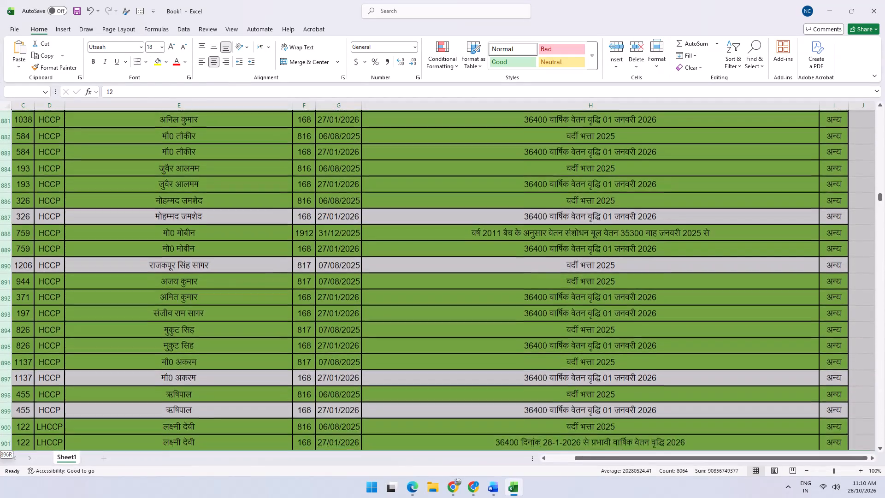
Extend the row selection from row 6 past the वार्षिक वेतन वृद्धि entry in row 906, down to row 927.
{"action": "key", "text": "shift+Down"}
{"action": "key", "text": "shift+Down"}
{"action": "key", "text": "shift+Down"}
{"action": "key", "text": "shift+Down"}
{"action": "key", "text": "shift+Down"}
{"action": "key", "text": "shift+Down"}
{"action": "key", "text": "shift+Down"}
{"action": "key", "text": "shift+Down"}
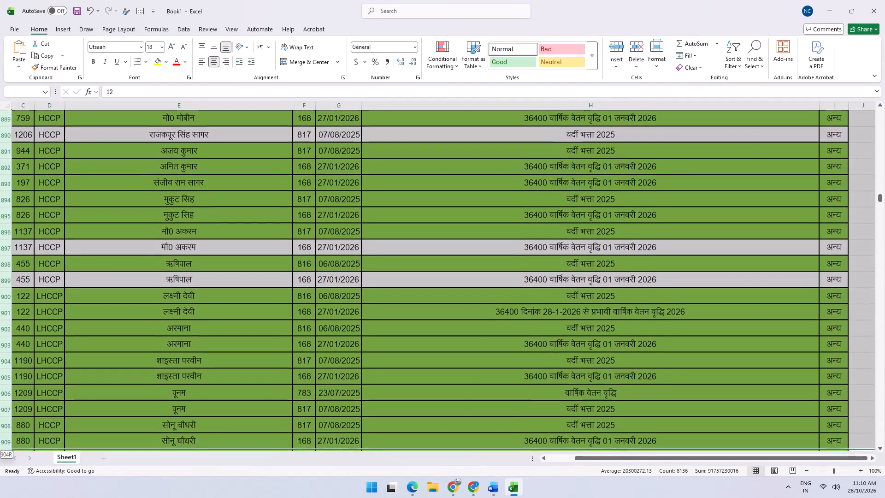
{"action": "key", "text": "shift+Down"}
{"action": "key", "text": "shift+Down"}
{"action": "key", "text": "shift+Down"}
{"action": "key", "text": "shift+Down"}
{"action": "key", "text": "shift+Down"}
{"action": "key", "text": "shift+Down"}
{"action": "key", "text": "shift+Down"}
{"action": "key", "text": "shift+Down"}
{"action": "key", "text": "shift+Down"}
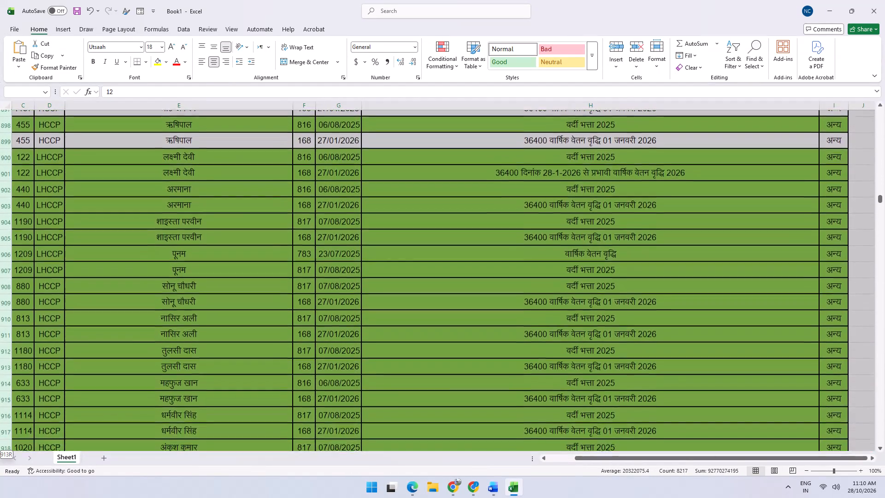
{"action": "key", "text": "shift+Down"}
{"action": "key", "text": "shift+Down"}
{"action": "key", "text": "shift+Down"}
{"action": "key", "text": "shift+Down"}
{"action": "key", "text": "shift+Down"}
{"action": "key", "text": "shift+Down"}
{"action": "key", "text": "shift+Down"}
{"action": "key", "text": "shift+Down"}
{"action": "key", "text": "shift+Down"}
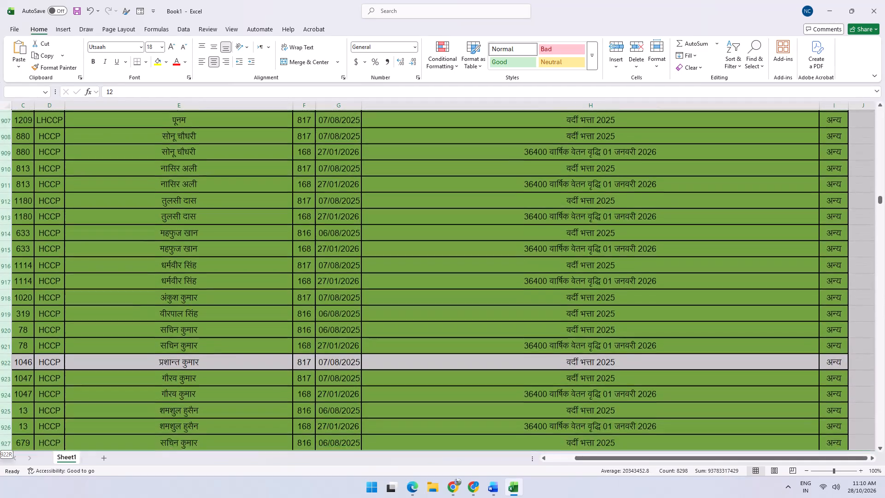
Extend the row selection from row 6 past the वार्षिक वेतन वृद्धि entries in rows 941 to 949, down to row 952.
{"action": "key", "text": "shift+Down"}
{"action": "key", "text": "shift+Down"}
{"action": "key", "text": "shift+Down"}
{"action": "key", "text": "shift+Down"}
{"action": "key", "text": "shift+Down"}
{"action": "key", "text": "shift+Down"}
{"action": "key", "text": "shift+Down"}
{"action": "key", "text": "shift+Down"}
{"action": "key", "text": "shift+Down"}
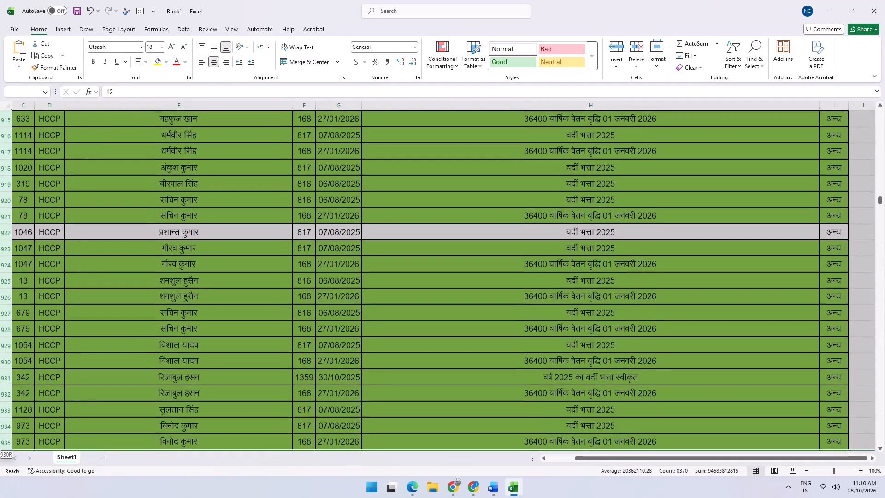
{"action": "key", "text": "shift+Down"}
{"action": "key", "text": "shift+Down"}
{"action": "key", "text": "shift+Down"}
{"action": "key", "text": "shift+Down"}
{"action": "key", "text": "shift+Down"}
{"action": "key", "text": "shift+Down"}
{"action": "key", "text": "shift+Down"}
{"action": "key", "text": "shift+Down"}
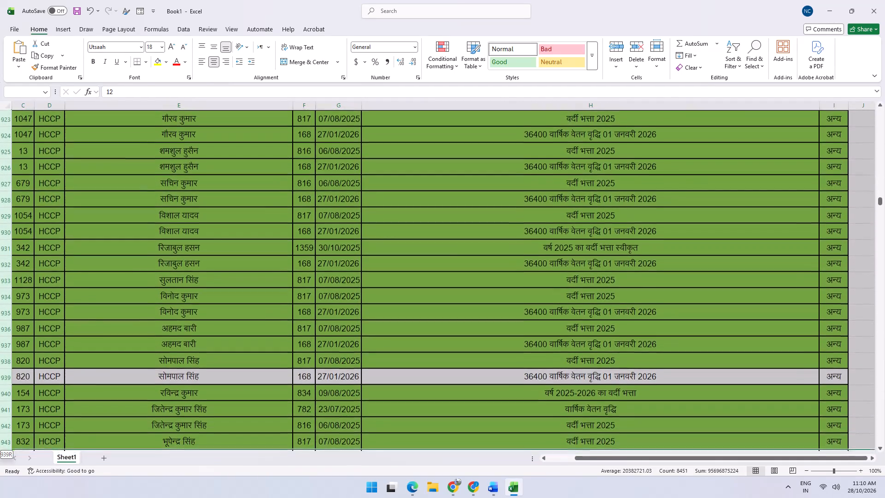
{"action": "key", "text": "shift+Down"}
{"action": "key", "text": "shift+Down"}
{"action": "key", "text": "shift+Down"}
{"action": "key", "text": "shift+Down"}
{"action": "key", "text": "shift+Down"}
{"action": "key", "text": "shift+Down"}
{"action": "key", "text": "shift+Down"}
{"action": "key", "text": "shift+Down"}
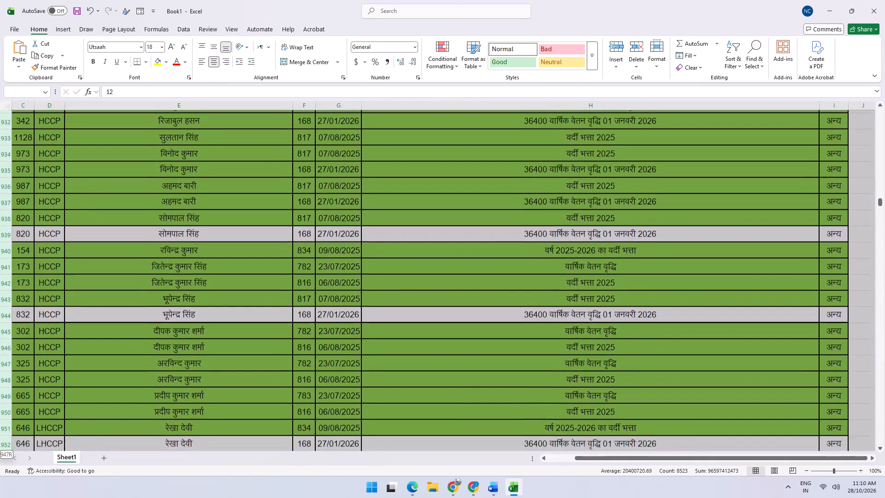
Extend the row selection from row 6 past the वर्ष 2025-2026 का वर्दी भत्ता entry in row 961, down to row 980.
{"action": "key", "text": "shift+Down"}
{"action": "key", "text": "shift+Down"}
{"action": "key", "text": "shift+Down"}
{"action": "key", "text": "shift+Down"}
{"action": "key", "text": "shift+Down"}
{"action": "key", "text": "shift+Down"}
{"action": "key", "text": "shift+Down"}
{"action": "key", "text": "shift+Down"}
{"action": "key", "text": "shift+Down"}
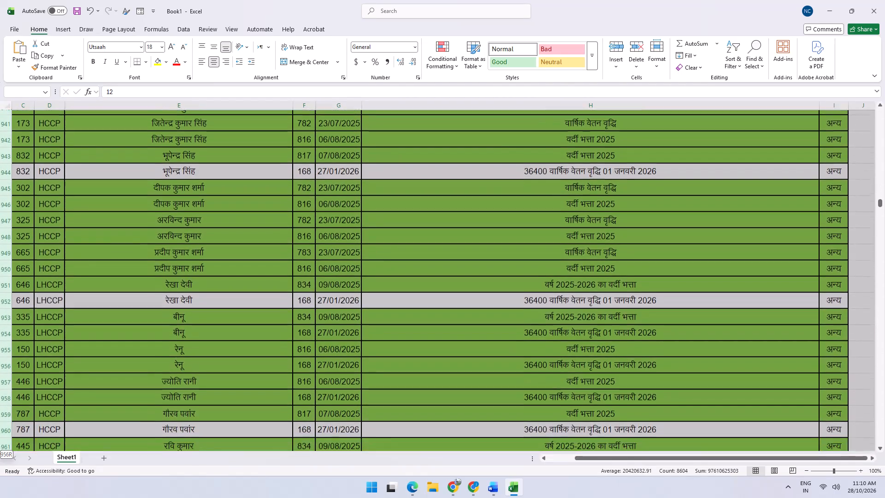
{"action": "key", "text": "shift+Down"}
{"action": "key", "text": "shift+Down"}
{"action": "key", "text": "shift+Down"}
{"action": "key", "text": "shift+Down"}
{"action": "key", "text": "shift+Down"}
{"action": "key", "text": "shift+Down"}
{"action": "key", "text": "shift+Down"}
{"action": "key", "text": "shift+Down"}
{"action": "key", "text": "shift+Down"}
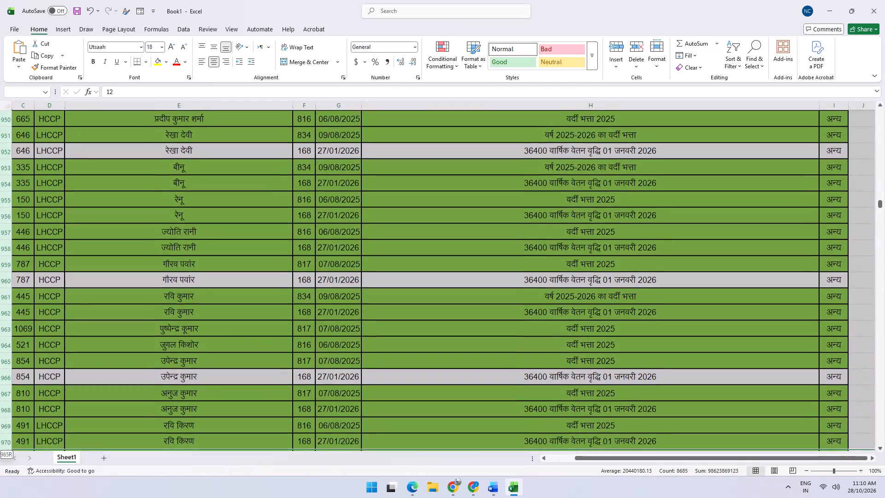
{"action": "key", "text": "shift+Down"}
{"action": "key", "text": "shift+Down"}
{"action": "key", "text": "shift+Down"}
{"action": "key", "text": "shift+Down"}
{"action": "key", "text": "shift+Down"}
{"action": "key", "text": "shift+Down"}
{"action": "key", "text": "shift+Down"}
{"action": "key", "text": "shift+Down"}
{"action": "key", "text": "shift+Down"}
{"action": "key", "text": "shift+Down"}
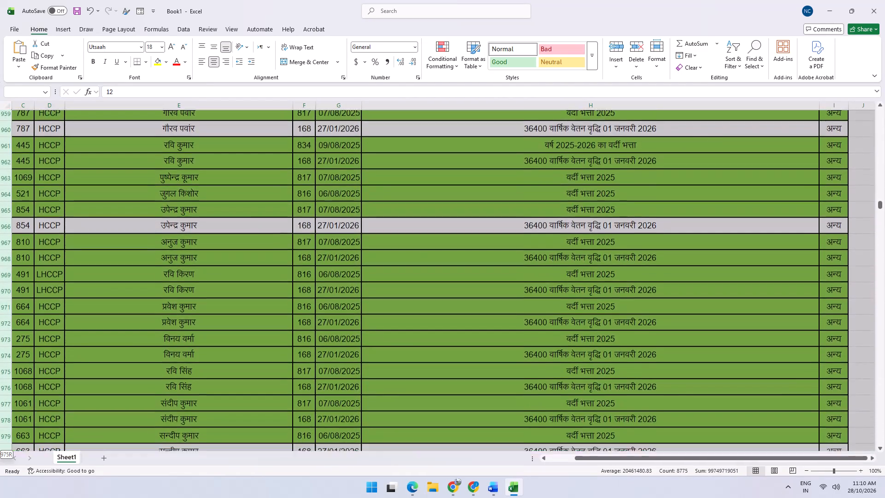
Extend the row selection from row 6 down to the 35300 वार्षिक वेतन बृद्धि जुलाई 2025 entry in row 999.
{"action": "key", "text": "shift+Down"}
{"action": "key", "text": "shift+Down"}
{"action": "key", "text": "shift+Down"}
{"action": "key", "text": "shift+Down"}
{"action": "key", "text": "shift+Down"}
{"action": "key", "text": "shift+Down"}
{"action": "key", "text": "shift+Down"}
{"action": "key", "text": "shift+Down"}
{"action": "key", "text": "shift+Down"}
{"action": "key", "text": "shift+Down"}
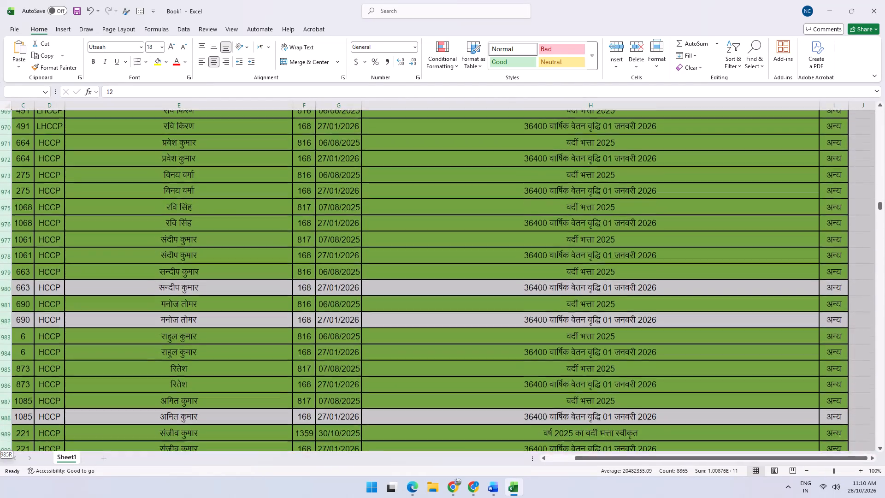
{"action": "key", "text": "shift+Down"}
{"action": "key", "text": "shift+Down"}
{"action": "key", "text": "shift+Down"}
{"action": "key", "text": "shift+Down"}
{"action": "key", "text": "shift+Down"}
{"action": "key", "text": "shift+Down"}
{"action": "key", "text": "shift+Down"}
{"action": "key", "text": "shift+Down"}
{"action": "key", "text": "shift+Down"}
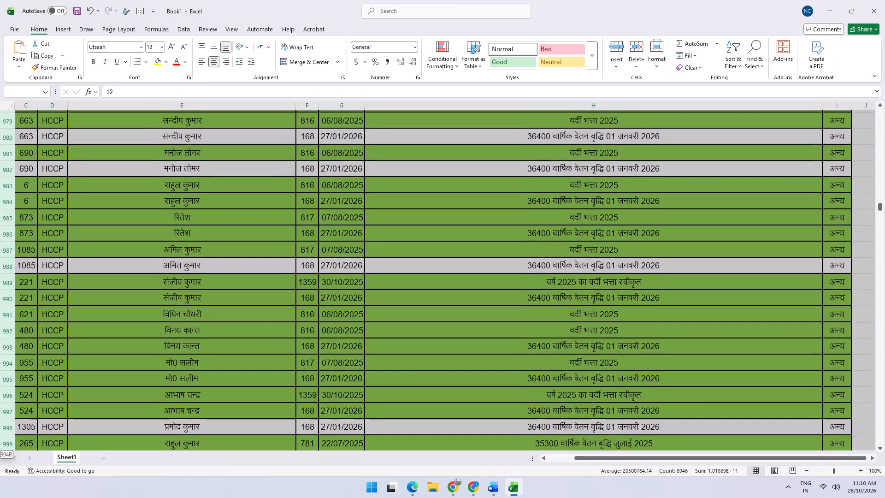
Extend the row selection from row 6 past the वेतन संशोधन entry in row 1001, down to the वर्दी भत्ता 2025 entry in row 1012.
{"action": "key", "text": "shift+Down"}
{"action": "key", "text": "shift+Down"}
{"action": "key", "text": "shift+Down"}
{"action": "key", "text": "shift+Down"}
{"action": "key", "text": "shift+Up"}
{"action": "key", "text": "shift+Down"}
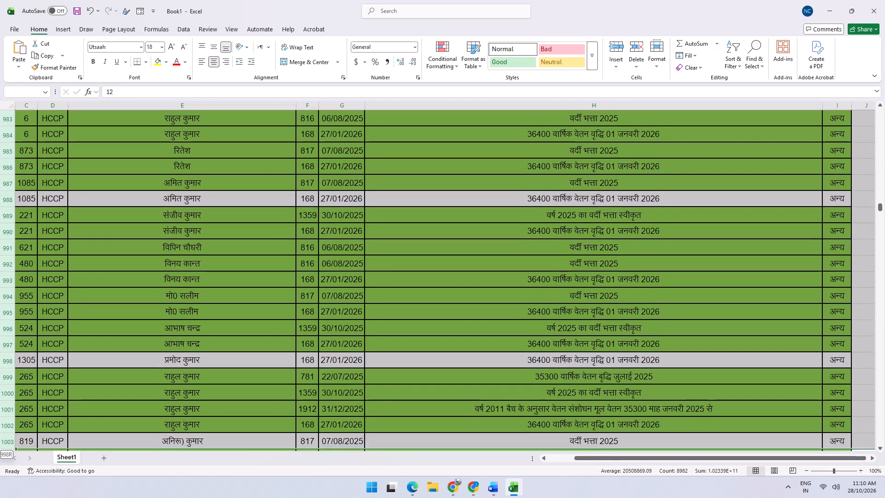
{"action": "key", "text": "shift+Down"}
{"action": "key", "text": "shift+Down"}
{"action": "key", "text": "shift+Down"}
{"action": "key", "text": "shift+Down"}
{"action": "key", "text": "shift+Down"}
{"action": "key", "text": "shift+Down"}
{"action": "key", "text": "shift+Down"}
{"action": "key", "text": "shift+Down"}
{"action": "key", "text": "shift+Down"}
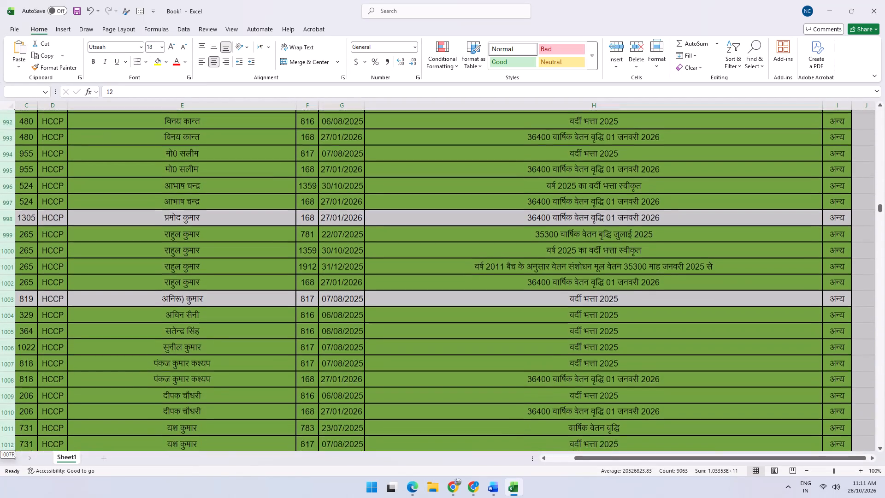
Extend the row selection from row 6 past the वेतन संशोधन entries in rows 1013 and 1026, down to row 1027.
{"action": "key", "text": "shift+Down"}
{"action": "key", "text": "shift+Down"}
{"action": "key", "text": "shift+Down"}
{"action": "key", "text": "shift+Down"}
{"action": "key", "text": "shift+Down"}
{"action": "key", "text": "shift+Down"}
{"action": "key", "text": "shift+Down"}
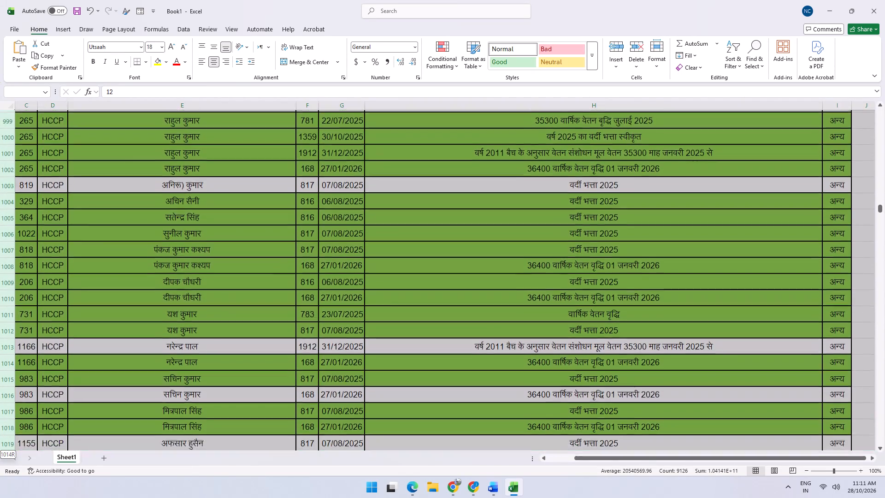
{"action": "key", "text": "shift+Down"}
{"action": "key", "text": "shift+Down"}
{"action": "key", "text": "shift+Down"}
{"action": "key", "text": "shift+Down"}
{"action": "key", "text": "shift+Down"}
{"action": "key", "text": "shift+Down"}
{"action": "key", "text": "shift+Down"}
{"action": "key", "text": "shift+Down"}
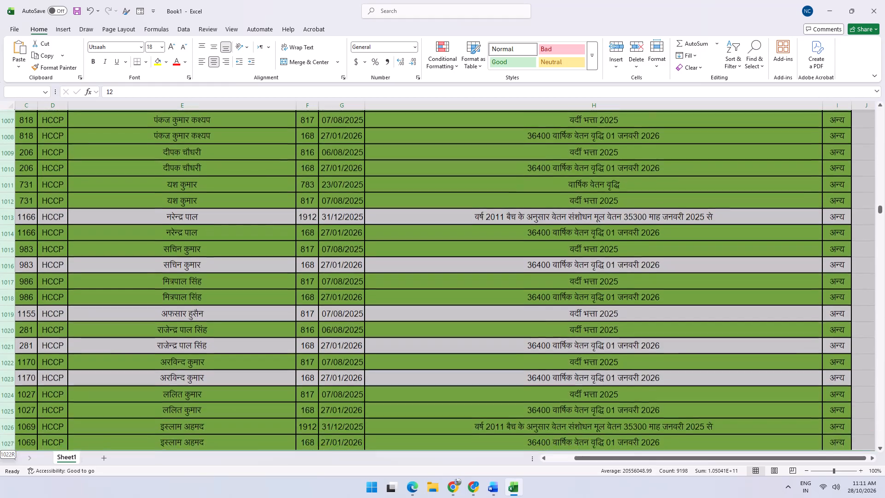
Extend the row selection from row 6 past the 34000 वार्षिक वेतन बृद्धि entry in row 1039, down to row 1044.
{"action": "key", "text": "shift+Down"}
{"action": "key", "text": "shift+Down"}
{"action": "key", "text": "shift+Down"}
{"action": "key", "text": "shift+Down"}
{"action": "key", "text": "shift+Down"}
{"action": "key", "text": "shift+Down"}
{"action": "key", "text": "shift+Down"}
{"action": "key", "text": "shift+Down"}
{"action": "key", "text": "shift+Down"}
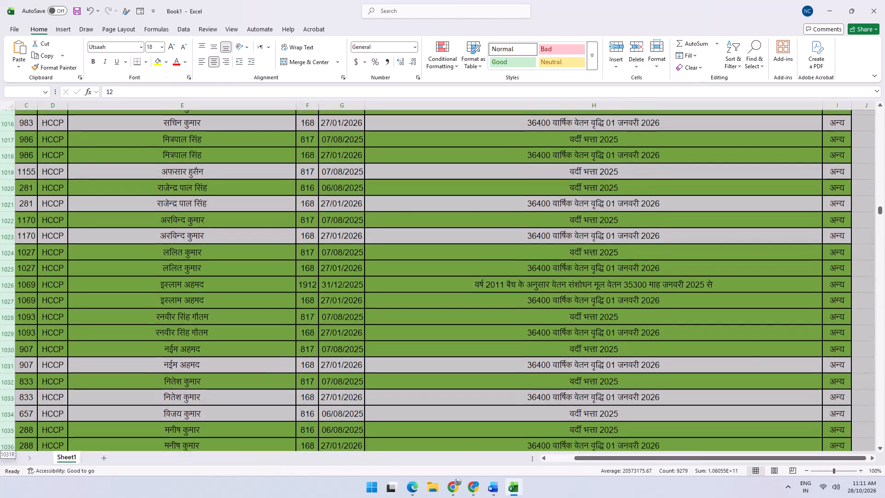
{"action": "key", "text": "shift+Down"}
{"action": "key", "text": "shift+Down"}
{"action": "key", "text": "shift+Down"}
{"action": "key", "text": "shift+Down"}
{"action": "key", "text": "shift+Down"}
{"action": "key", "text": "shift+Down"}
{"action": "key", "text": "shift+Down"}
{"action": "key", "text": "shift+Down"}
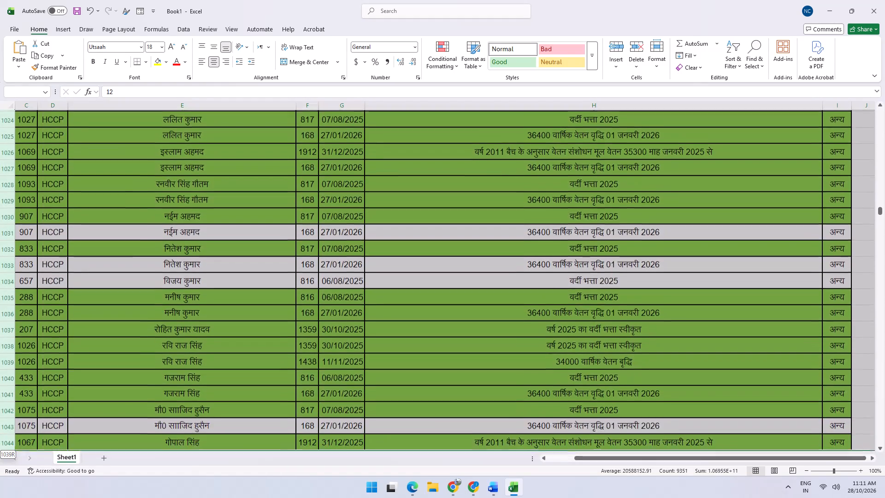
Extend the row selection from row 6 past the LHCCP entries in rows 1047 to 1062, down to row 1063.
{"action": "key", "text": "shift+Down"}
{"action": "key", "text": "shift+Down"}
{"action": "key", "text": "shift+Down"}
{"action": "key", "text": "shift+Down"}
{"action": "key", "text": "shift+Down"}
{"action": "key", "text": "shift+Down"}
{"action": "key", "text": "shift+Down"}
{"action": "key", "text": "shift+Down"}
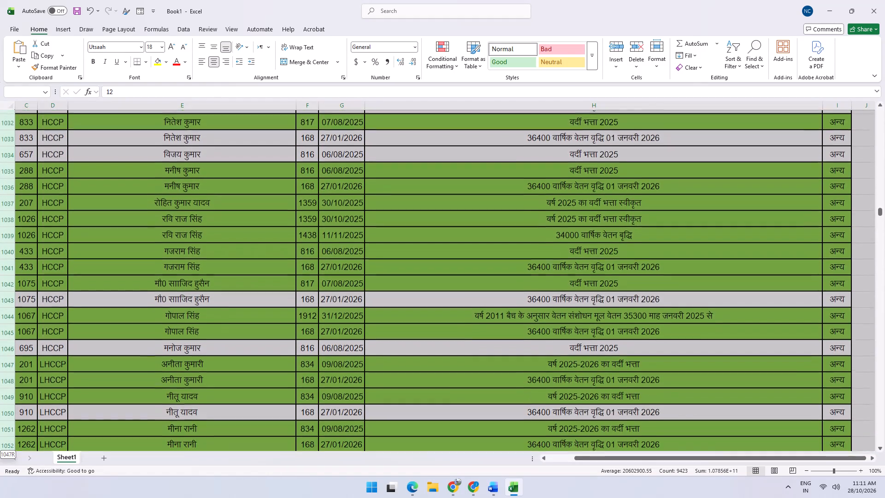
{"action": "key", "text": "shift+Down"}
{"action": "key", "text": "shift+Down"}
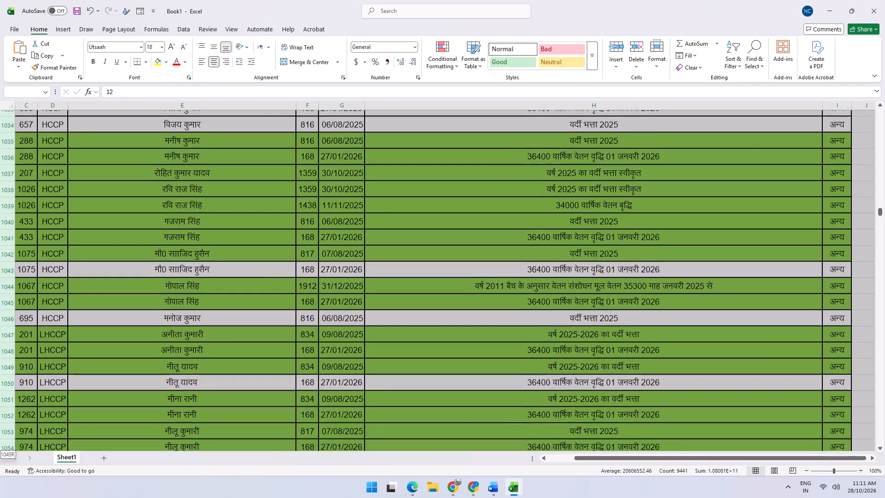
{"action": "key", "text": "shift+Down"}
{"action": "key", "text": "shift+Down"}
{"action": "key", "text": "shift+Down"}
{"action": "key", "text": "shift+Down"}
{"action": "key", "text": "shift+Down"}
{"action": "key", "text": "shift+Down"}
{"action": "key", "text": "shift+Down"}
{"action": "key", "text": "shift+Down"}
{"action": "key", "text": "shift+Down"}
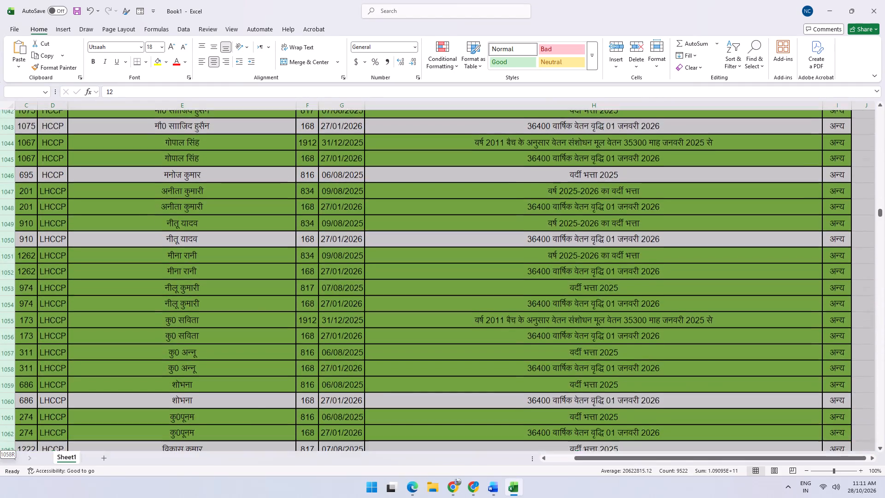
Extend the row selection from row 6 past the वार्षिक वेतन वृद्धि entry in row 1079, down to row 1081.
{"action": "key", "text": "shift+Down"}
{"action": "key", "text": "shift+Down"}
{"action": "key", "text": "shift+Down"}
{"action": "key", "text": "shift+Down"}
{"action": "key", "text": "shift+Down"}
{"action": "key", "text": "shift+Down"}
{"action": "key", "text": "shift+Down"}
{"action": "key", "text": "shift+Down"}
{"action": "key", "text": "shift+Down"}
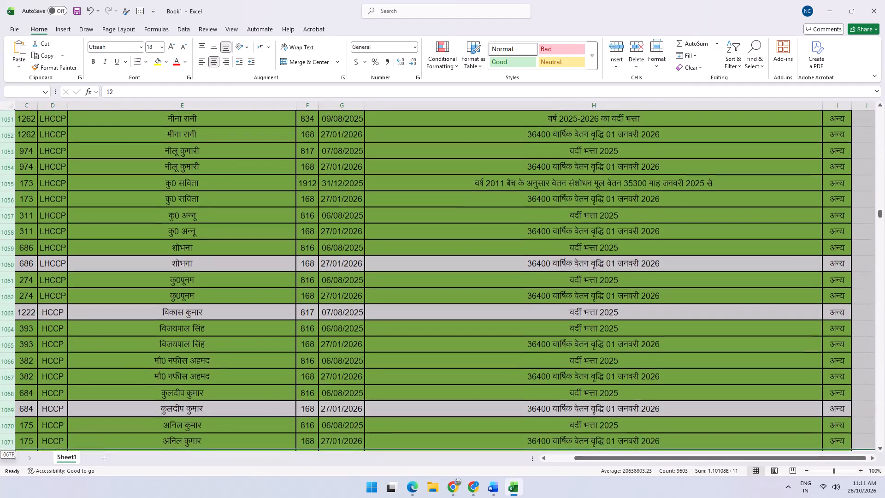
{"action": "key", "text": "shift+Down"}
{"action": "key", "text": "shift+Down"}
{"action": "key", "text": "shift+Down"}
{"action": "key", "text": "shift+Down"}
{"action": "key", "text": "shift+Down"}
{"action": "key", "text": "shift+Down"}
{"action": "key", "text": "shift+Down"}
{"action": "key", "text": "shift+Down"}
{"action": "key", "text": "shift+Down"}
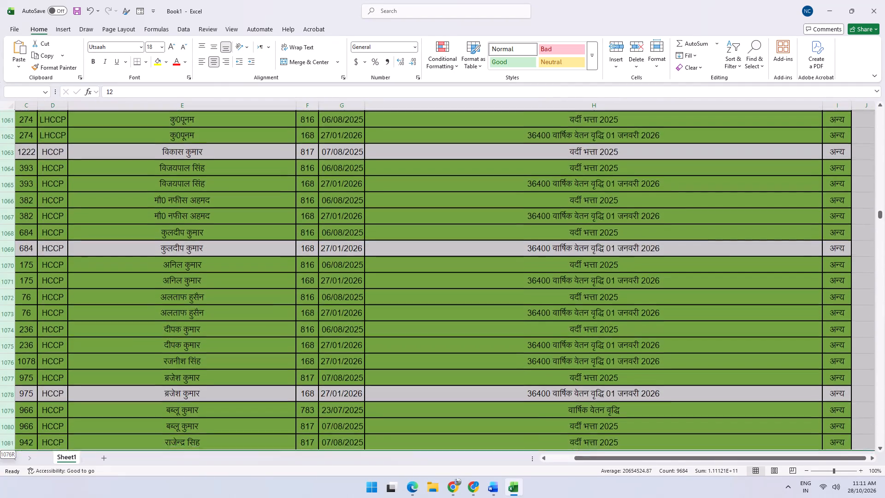
Extend the row selection from row 6 down to the वार्षिक वेतन वृद्धि दिनांक 01-07-2025 entry in row 1097.
{"action": "key", "text": "shift+Down"}
{"action": "key", "text": "shift+Down"}
{"action": "key", "text": "shift+Down"}
{"action": "key", "text": "shift+Down"}
{"action": "key", "text": "shift+Down"}
{"action": "key", "text": "shift+Down"}
{"action": "key", "text": "shift+Down"}
{"action": "key", "text": "shift+Down"}
{"action": "key", "text": "shift+Down"}
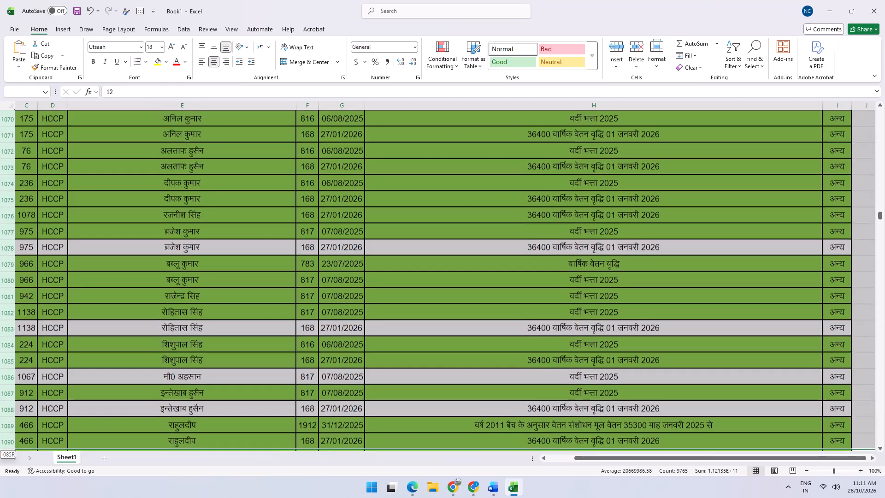
{"action": "key", "text": "shift+Down"}
{"action": "key", "text": "shift+Down"}
{"action": "key", "text": "shift+Down"}
{"action": "key", "text": "shift+Down"}
{"action": "key", "text": "shift+Down"}
{"action": "key", "text": "shift+Down"}
{"action": "key", "text": "shift+Down"}
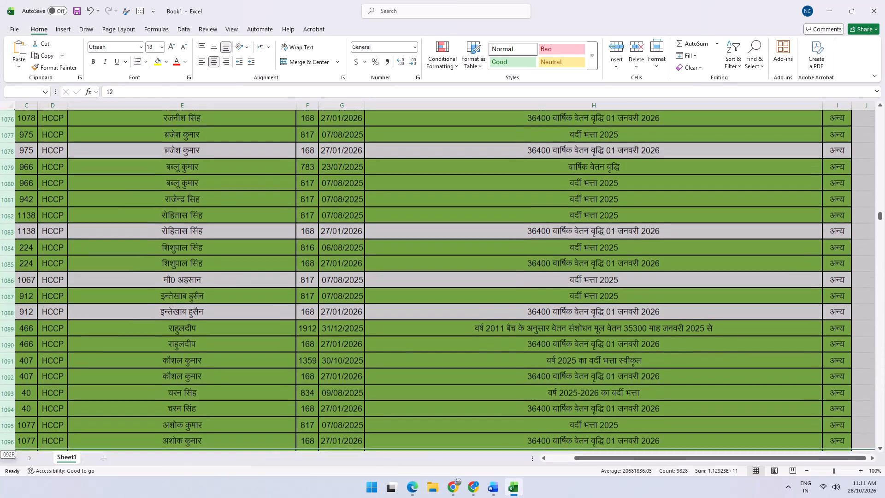
Extend the row selection from row 6 past the वार्षिक वेतन वृद्धि entry in row 1108, down to row 1114.
{"action": "key", "text": "shift+Down"}
{"action": "key", "text": "shift+Down"}
{"action": "key", "text": "shift+Down"}
{"action": "key", "text": "shift+Down"}
{"action": "key", "text": "shift+Down"}
{"action": "key", "text": "shift+Down"}
{"action": "key", "text": "shift+Down"}
{"action": "key", "text": "shift+Down"}
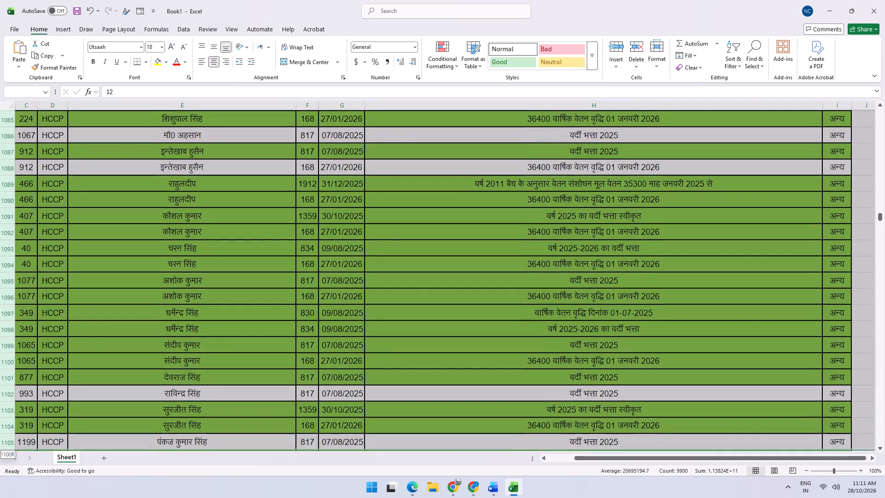
{"action": "key", "text": "shift+Down"}
{"action": "key", "text": "shift+Down"}
{"action": "key", "text": "shift+Down"}
{"action": "key", "text": "shift+Down"}
{"action": "key", "text": "shift+Down"}
{"action": "key", "text": "shift+Down"}
{"action": "key", "text": "shift+Down"}
{"action": "key", "text": "shift+Down"}
{"action": "key", "text": "shift+Down"}
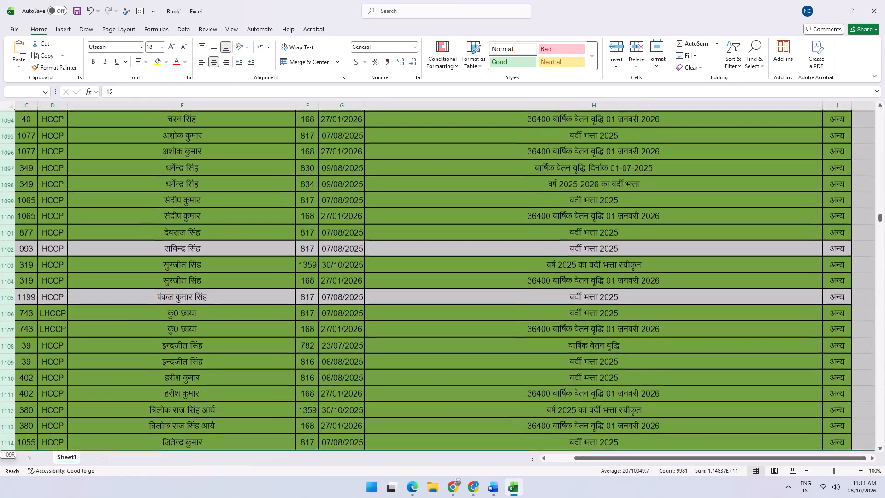
Extend the row selection from row 6 past the वर्ष 2011 बैच pay revision entry in row 1120, down to row 1123.
{"action": "key", "text": "shift+Down"}
{"action": "key", "text": "shift+Down"}
{"action": "key", "text": "shift+Down"}
{"action": "key", "text": "shift+Down"}
{"action": "key", "text": "shift+Down"}
{"action": "key", "text": "shift+Down"}
{"action": "key", "text": "shift+Down"}
{"action": "key", "text": "shift+Down"}
{"action": "key", "text": "shift+Down"}
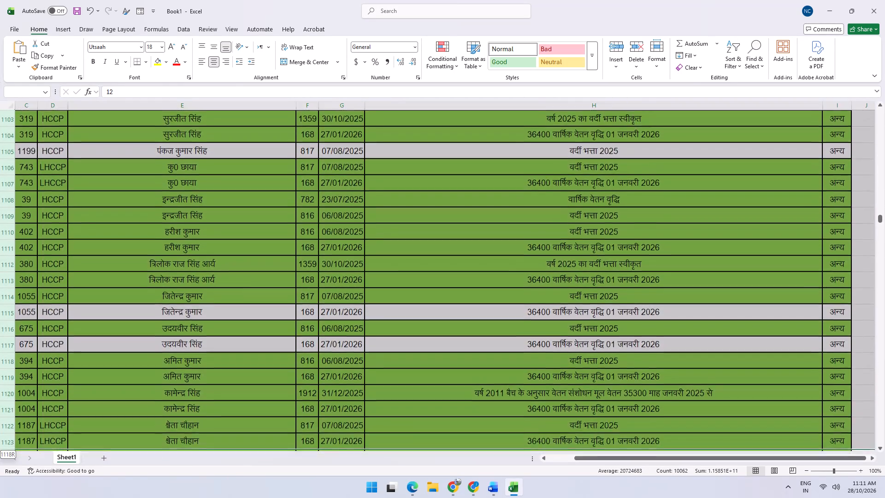
Extend the row selection from row 6 past the LHCCP entries in rows 1122 to 1128, down to row 1130.
{"action": "key", "text": "shift+Down"}
{"action": "key", "text": "shift+Down"}
{"action": "key", "text": "shift+Down"}
{"action": "key", "text": "shift+Down"}
{"action": "key", "text": "shift+Down"}
{"action": "key", "text": "shift+Down"}
{"action": "key", "text": "shift+Down"}
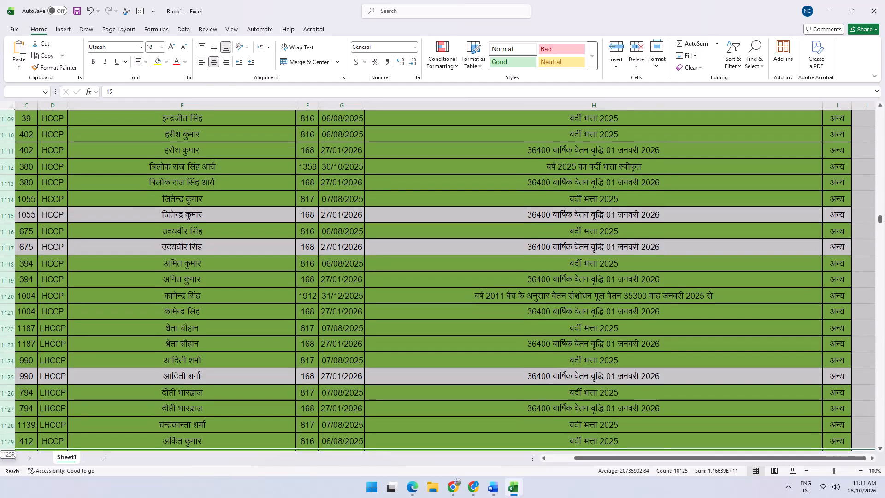
Extend the row selection from row 6 past the LHCCP entries in rows 1140 and 1141, down to row 1144.
{"action": "key", "text": "shift+Down"}
{"action": "key", "text": "shift+Down"}
{"action": "key", "text": "shift+Down"}
{"action": "key", "text": "shift+Down"}
{"action": "key", "text": "shift+Down"}
{"action": "key", "text": "shift+Down"}
{"action": "key", "text": "shift+Down"}
{"action": "key", "text": "shift+Down"}
{"action": "key", "text": "shift+Down"}
{"action": "key", "text": "shift+Down"}
{"action": "key", "text": "shift+Down"}
{"action": "key", "text": "shift+Down"}
{"action": "key", "text": "shift+Down"}
{"action": "key", "text": "shift+Down"}
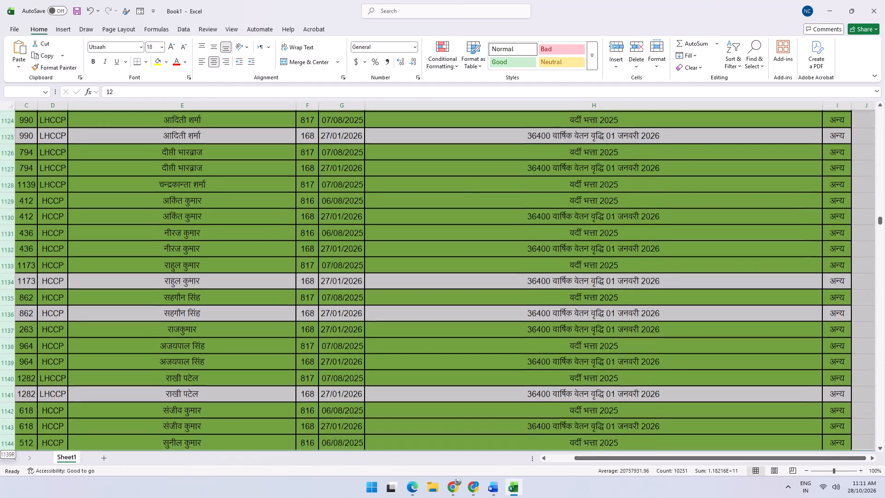
Extend the row selection from row 6 past the वर्ष 2011 बैच pay revision entries in rows 1146 and 1150, down to row 1156.
{"action": "key", "text": "shift+Down"}
{"action": "key", "text": "shift+Down"}
{"action": "key", "text": "shift+Down"}
{"action": "key", "text": "shift+Down"}
{"action": "key", "text": "shift+Down"}
{"action": "key", "text": "shift+Down"}
{"action": "key", "text": "shift+Down"}
{"action": "key", "text": "shift+Down"}
{"action": "key", "text": "shift+Down"}
{"action": "key", "text": "shift+Down"}
{"action": "key", "text": "shift+Down"}
{"action": "key", "text": "shift+Down"}
Extend the row selection from row 6 past the LHCCP entries in rows 1158 to 1163, down to row 1170.
{"action": "key", "text": "shift+Down"}
{"action": "key", "text": "shift+Down"}
{"action": "key", "text": "shift+Down"}
{"action": "key", "text": "shift+Down"}
{"action": "key", "text": "shift+Down"}
{"action": "key", "text": "shift+Down"}
{"action": "key", "text": "shift+Down"}
{"action": "key", "text": "shift+Down"}
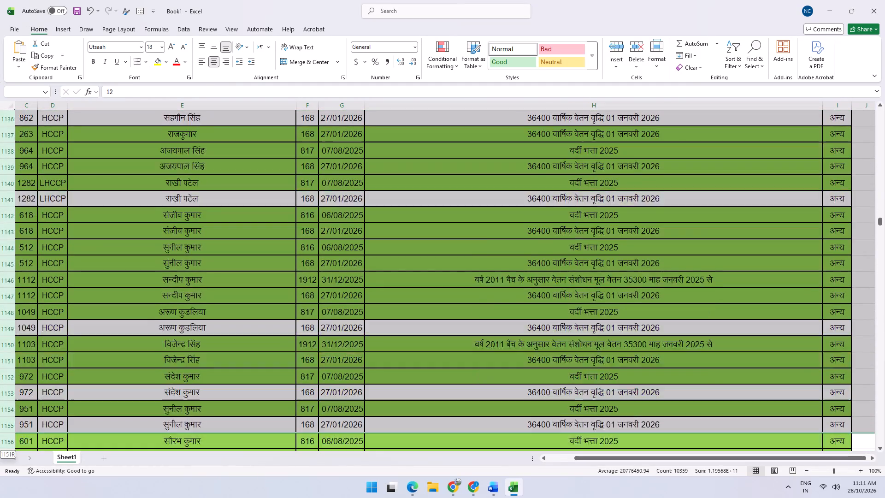
{"action": "key", "text": "shift+Down"}
{"action": "key", "text": "shift+Down"}
{"action": "key", "text": "shift+Down"}
{"action": "key", "text": "shift+Down"}
{"action": "key", "text": "shift+Down"}
{"action": "key", "text": "shift+Down"}
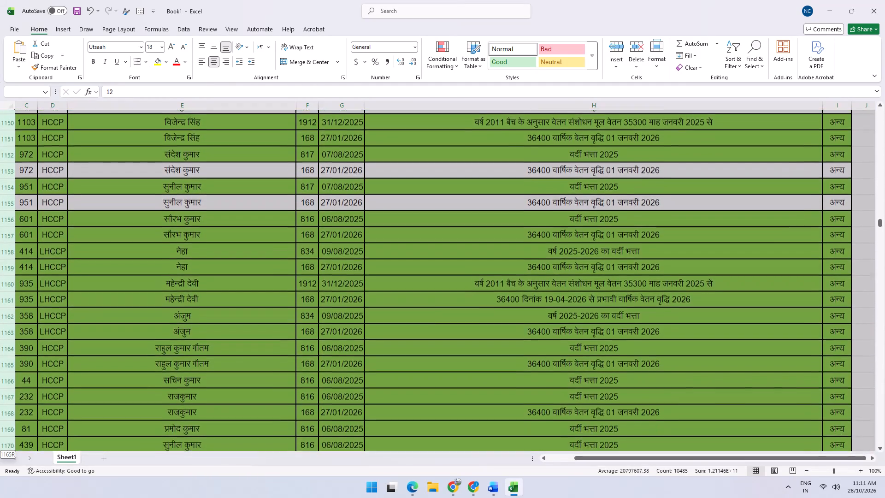
Extend the row selection from row 6 down to the वर्ष 2025 का वर्दी भत्ता स्वीकृत entry in row 1182.
{"action": "key", "text": "shift+Down"}
{"action": "key", "text": "shift+Down"}
{"action": "key", "text": "shift+Down"}
{"action": "key", "text": "shift+Down"}
{"action": "key", "text": "shift+Down"}
{"action": "key", "text": "shift+Down"}
{"action": "key", "text": "shift+Down"}
{"action": "key", "text": "shift+Down"}
{"action": "key", "text": "shift+Down"}
{"action": "key", "text": "shift+Down"}
{"action": "key", "text": "shift+Down"}
{"action": "key", "text": "shift+Down"}
Extend the row selection from row 6 past the वार्षिक वेतन वृद्धि entry in row 1190, down to row 1192.
{"action": "key", "text": "shift+Down"}
{"action": "key", "text": "shift+Down"}
{"action": "key", "text": "shift+Down"}
{"action": "key", "text": "shift+Down"}
{"action": "key", "text": "shift+Down"}
{"action": "key", "text": "shift+Down"}
{"action": "key", "text": "shift+Down"}
{"action": "key", "text": "shift+Down"}
{"action": "key", "text": "shift+Down"}
{"action": "key", "text": "shift+Down"}
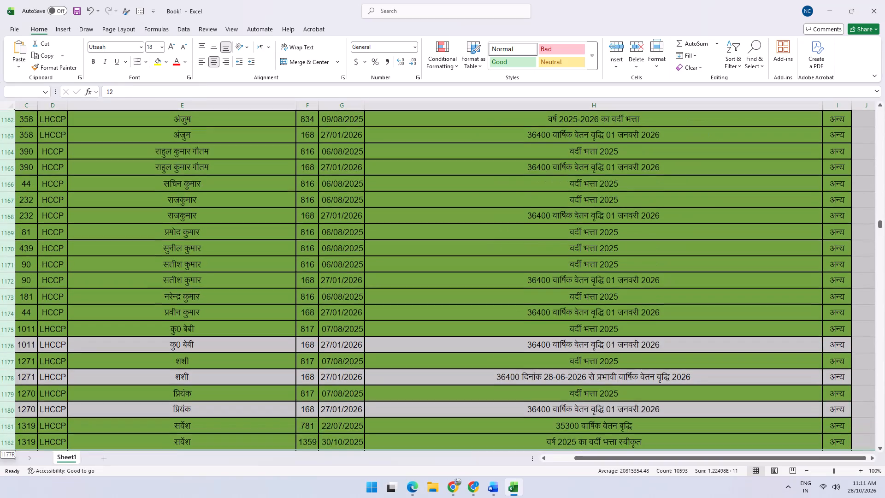
Extend the row selection from row 6 past the LHCCP entries in rows 1193 to 1199, down to row 1202.
{"action": "key", "text": "shift+Down"}
{"action": "key", "text": "shift+Down"}
{"action": "key", "text": "shift+Down"}
{"action": "key", "text": "shift+Down"}
{"action": "key", "text": "shift+Down"}
{"action": "key", "text": "shift+Down"}
{"action": "key", "text": "shift+Down"}
{"action": "key", "text": "shift+Down"}
{"action": "key", "text": "shift+Down"}
{"action": "key", "text": "shift+Down"}
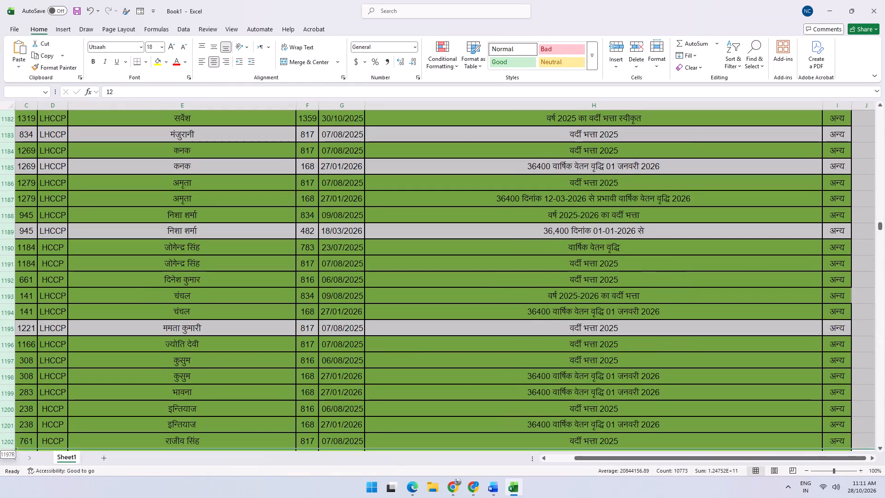
Extend the row selection from row 6 past the वर्ष 2025 का वर्दी भत्ता स्वीकृत entry in row 1210, down to row 1212.
{"action": "key", "text": "shift+Down"}
{"action": "key", "text": "shift+Down"}
{"action": "key", "text": "shift+Down"}
{"action": "key", "text": "shift+Down"}
{"action": "key", "text": "shift+Down"}
{"action": "key", "text": "shift+Down"}
{"action": "key", "text": "shift+Down"}
{"action": "key", "text": "shift+Down"}
{"action": "key", "text": "shift+Down"}
{"action": "key", "text": "shift+Down"}
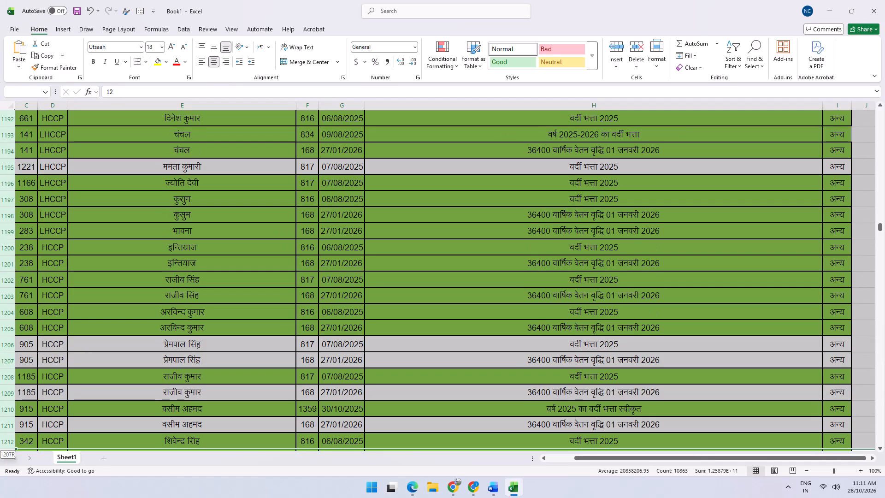
Extend the row selection from row 6 through the HCCP entries in rows 1213 to 1222, down to row 1223.
{"action": "key", "text": "shift+Down"}
{"action": "key", "text": "shift+Down"}
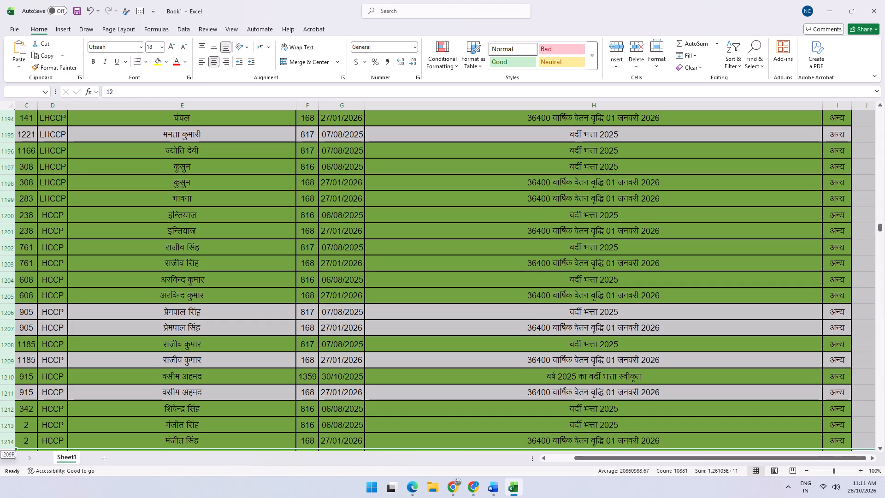
{"action": "key", "text": "shift+Down"}
{"action": "key", "text": "shift+Down"}
{"action": "key", "text": "shift+Down"}
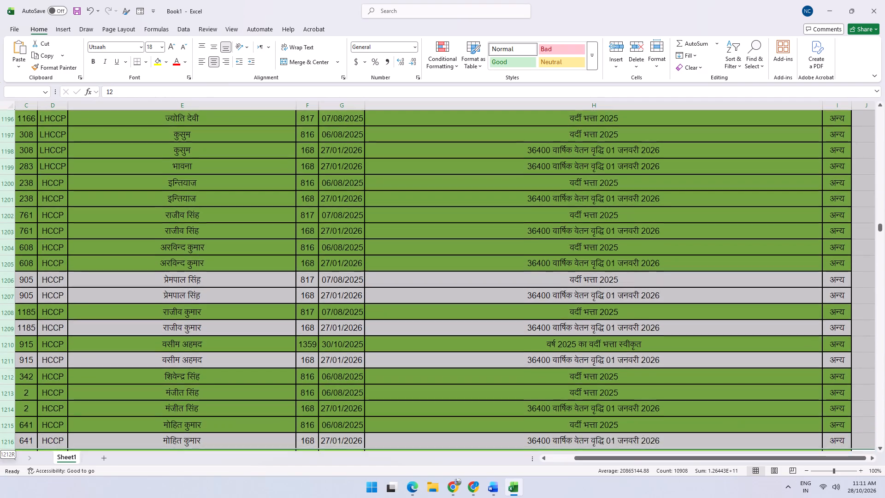
{"action": "key", "text": "shift+Down"}
{"action": "key", "text": "shift+Down"}
{"action": "key", "text": "shift+Down"}
{"action": "key", "text": "shift+Down"}
{"action": "key", "text": "shift+Down"}
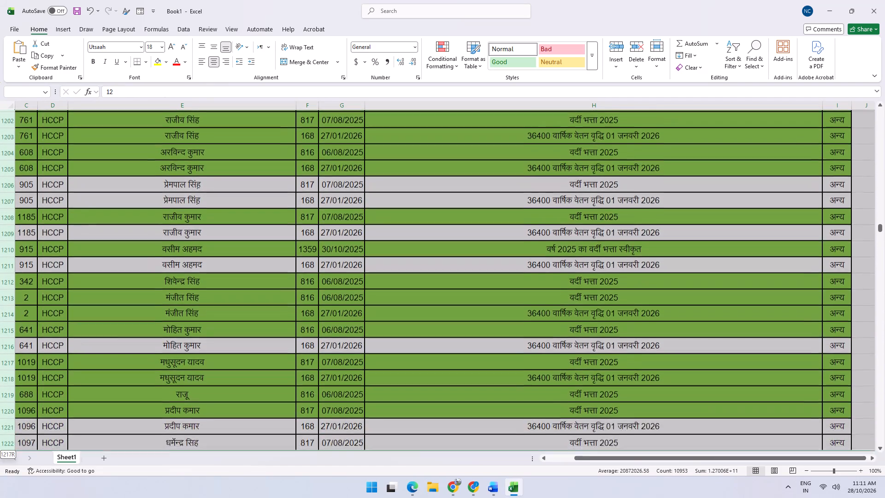
{"action": "key", "text": "shift+Down"}
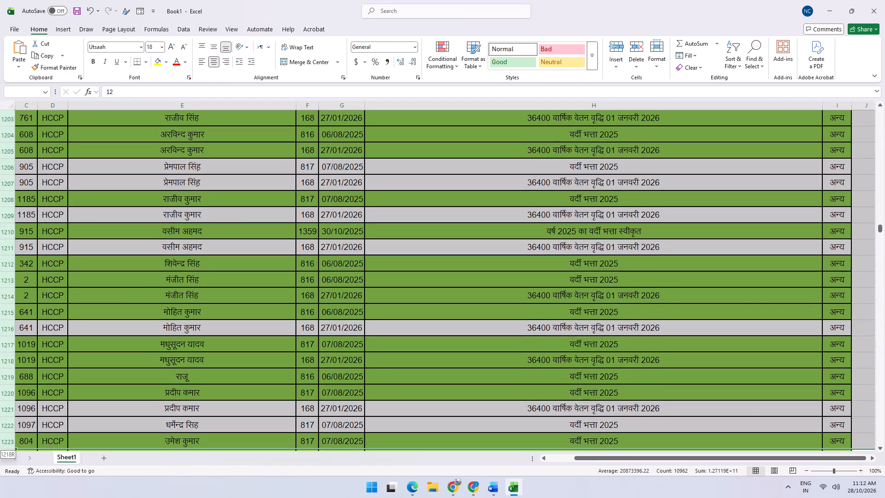
Extend the row selection from row 6 down to the वर्ष 2025-2026 का वर्दी भत्ता entry in row 1238.
{"action": "key", "text": "shift+Down"}
{"action": "key", "text": "shift+Down"}
{"action": "key", "text": "shift+Down"}
{"action": "key", "text": "shift+Down"}
{"action": "key", "text": "shift+Down"}
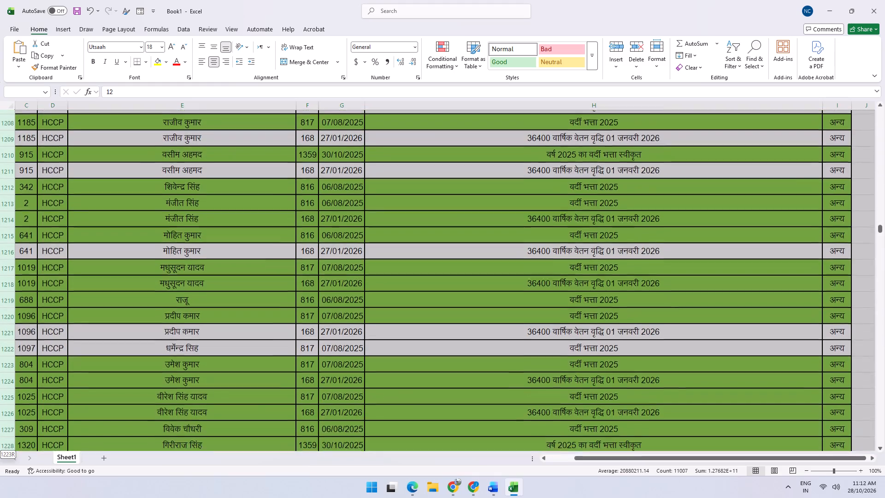
{"action": "key", "text": "shift+Down"}
{"action": "key", "text": "shift+Down"}
{"action": "key", "text": "shift+Down"}
{"action": "key", "text": "shift+Down"}
{"action": "key", "text": "shift+Down"}
{"action": "key", "text": "shift+Down"}
{"action": "key", "text": "shift+Down"}
{"action": "key", "text": "shift+Down"}
{"action": "key", "text": "shift+Down"}
{"action": "key", "text": "shift+Down"}
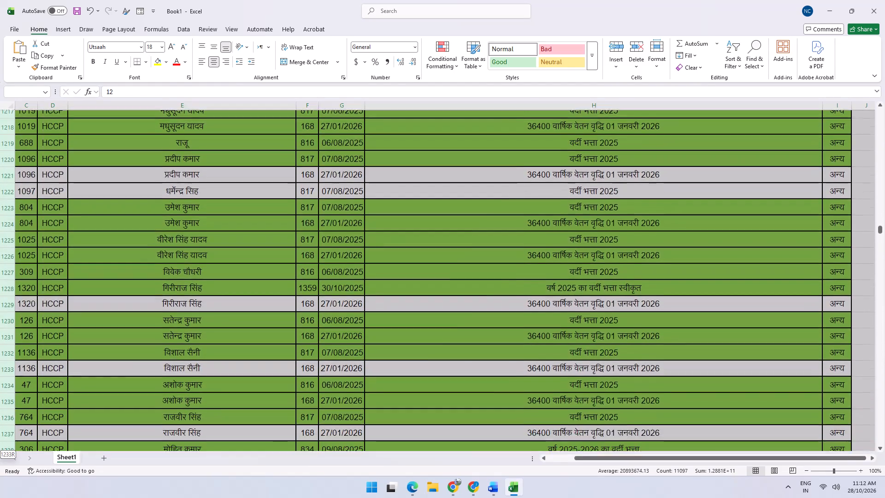
Extend the row selection from row 6 past the 35000 वार्षिक वेतन वृद्धि entry in row 1239, down to row 1247.
{"action": "key", "text": "shift+Down"}
{"action": "key", "text": "shift+Down"}
{"action": "key", "text": "shift+Down"}
{"action": "key", "text": "shift+Down"}
{"action": "key", "text": "shift+Down"}
{"action": "key", "text": "shift+Down"}
{"action": "key", "text": "shift+Down"}
{"action": "key", "text": "shift+Down"}
{"action": "key", "text": "shift+Down"}
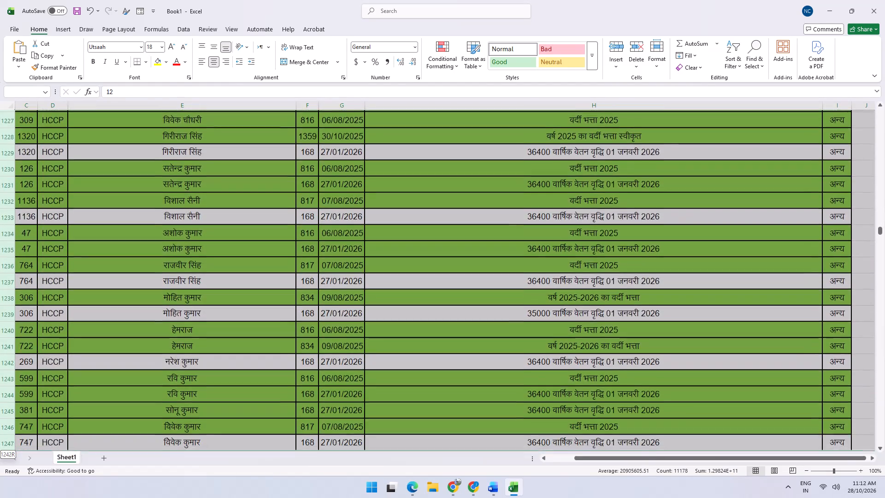
Extend the row selection from row 6 past the वर्ष 2025-2026 का वर्दी भत्ता entry in row 1249, down to row 1257.
{"action": "key", "text": "shift+Down"}
{"action": "key", "text": "shift+Down"}
{"action": "key", "text": "shift+Down"}
{"action": "key", "text": "shift+Down"}
{"action": "key", "text": "shift+Down"}
{"action": "key", "text": "shift+Down"}
{"action": "key", "text": "shift+Down"}
{"action": "key", "text": "shift+Down"}
{"action": "key", "text": "shift+Down"}
{"action": "key", "text": "shift+Down"}
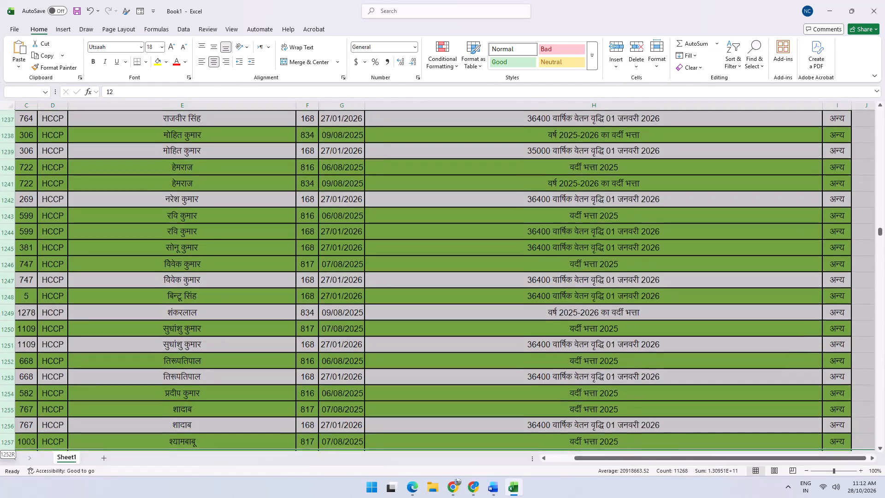
Extend the row selection from row 6 past the वार्षिक वेतन वृद्धि दिनांक 01-07-2025 entry in row 1264, down to row 1267.
{"action": "key", "text": "shift+Down"}
{"action": "key", "text": "shift+Down"}
{"action": "key", "text": "shift+Down"}
{"action": "key", "text": "shift+Down"}
{"action": "key", "text": "shift+Down"}
{"action": "key", "text": "shift+Down"}
{"action": "key", "text": "shift+Down"}
{"action": "key", "text": "shift+Down"}
{"action": "key", "text": "shift+Down"}
{"action": "key", "text": "shift+Down"}
{"action": "key", "text": "shift+Down"}
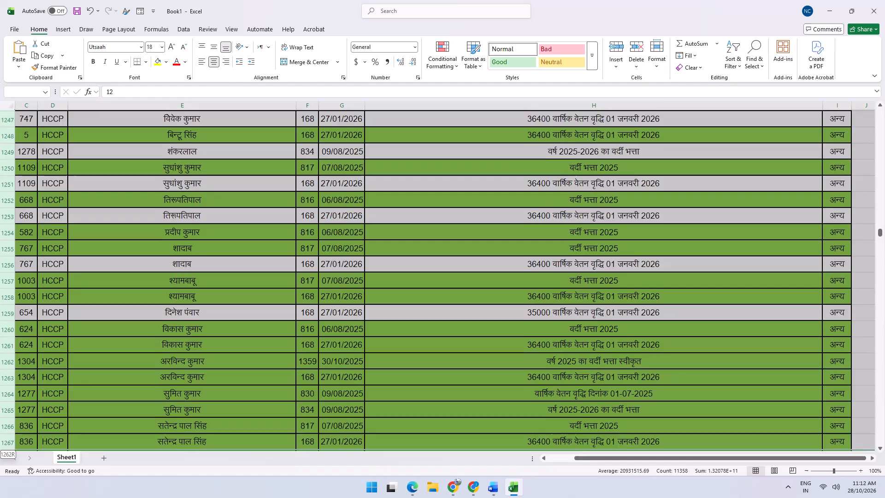
Extend the row selection from row 6 past the वर्ष 2025 का वर्दी भत्ता स्वीकृत entry in row 1271, down to row 1278.
{"action": "key", "text": "shift+Down"}
{"action": "key", "text": "shift+Down"}
{"action": "key", "text": "shift+Down"}
{"action": "key", "text": "shift+Down"}
{"action": "key", "text": "shift+Down"}
{"action": "key", "text": "shift+Down"}
{"action": "key", "text": "shift+Down"}
{"action": "key", "text": "shift+Down"}
{"action": "key", "text": "shift+Down"}
{"action": "key", "text": "shift+Down"}
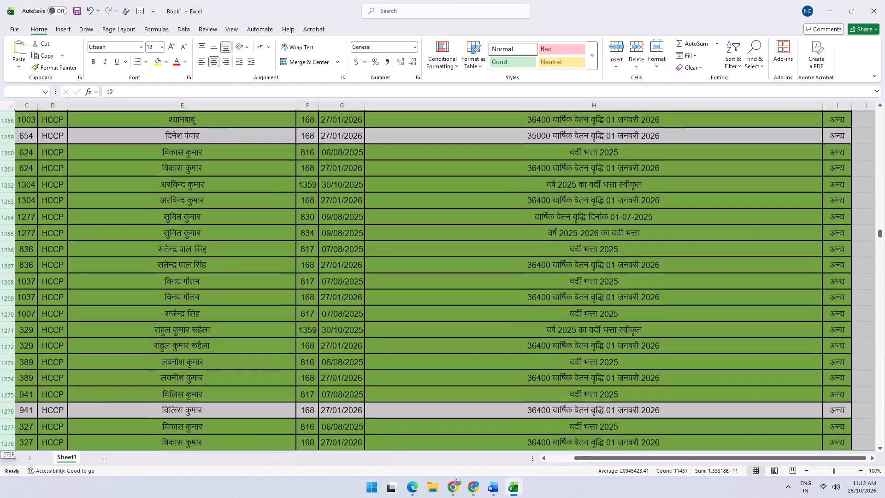
Extend the row selection from row 6 past the 34000 वार्षिक वेतन वृद्धि entry in row 1284, down to the LHCCP entry in row 1288.
{"action": "key", "text": "shift+Down"}
{"action": "key", "text": "shift+Down"}
{"action": "key", "text": "shift+Down"}
{"action": "key", "text": "shift+Down"}
{"action": "key", "text": "shift+Down"}
{"action": "key", "text": "shift+Down"}
{"action": "key", "text": "shift+Down"}
{"action": "key", "text": "shift+Down"}
{"action": "key", "text": "shift+Down"}
{"action": "key", "text": "shift+Down"}
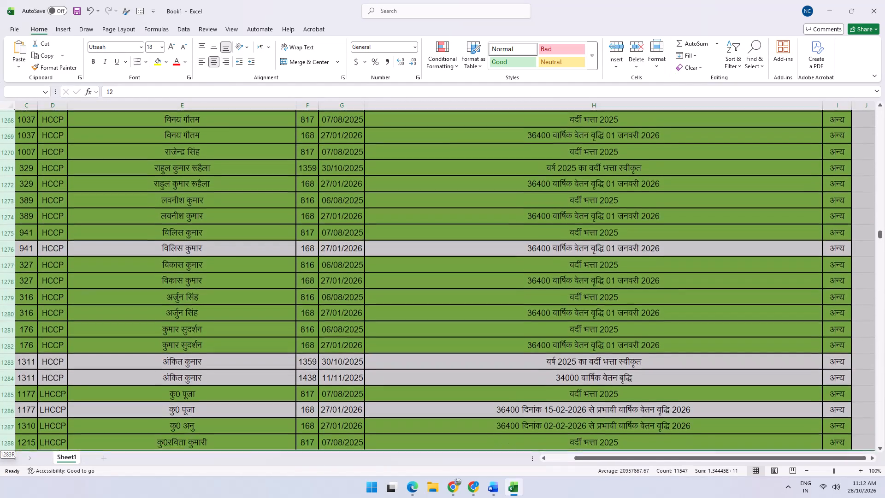
Extend the row selection from row 6 through the LHCCP entries in rows 1289 to 1298.
{"action": "key", "text": "shift+Down"}
{"action": "key", "text": "shift+Down"}
{"action": "key", "text": "shift+Down"}
{"action": "key", "text": "shift+Down"}
{"action": "key", "text": "shift+Down"}
{"action": "key", "text": "shift+Down"}
{"action": "key", "text": "shift+Down"}
{"action": "key", "text": "shift+Down"}
{"action": "key", "text": "shift+Down"}
{"action": "key", "text": "shift+Down"}
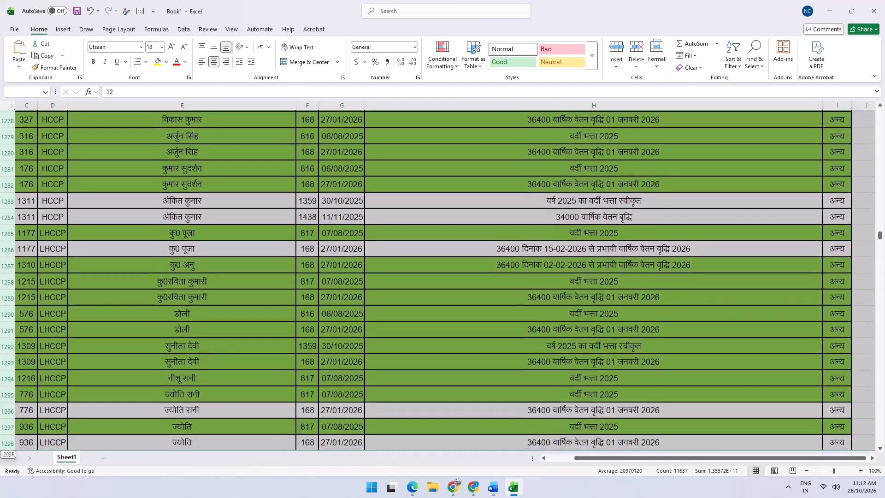
Extend the row selection from row 6 past the increment entry effective 03-03-2026 in row 1306, down to row 1309.
{"action": "key", "text": "shift+Down"}
{"action": "key", "text": "shift+Down"}
{"action": "key", "text": "shift+Down"}
{"action": "key", "text": "shift+Down"}
{"action": "key", "text": "shift+Down"}
{"action": "key", "text": "shift+Down"}
{"action": "key", "text": "shift+Down"}
{"action": "key", "text": "shift+Down"}
{"action": "key", "text": "shift+Down"}
{"action": "key", "text": "shift+Down"}
{"action": "key", "text": "shift+Down"}
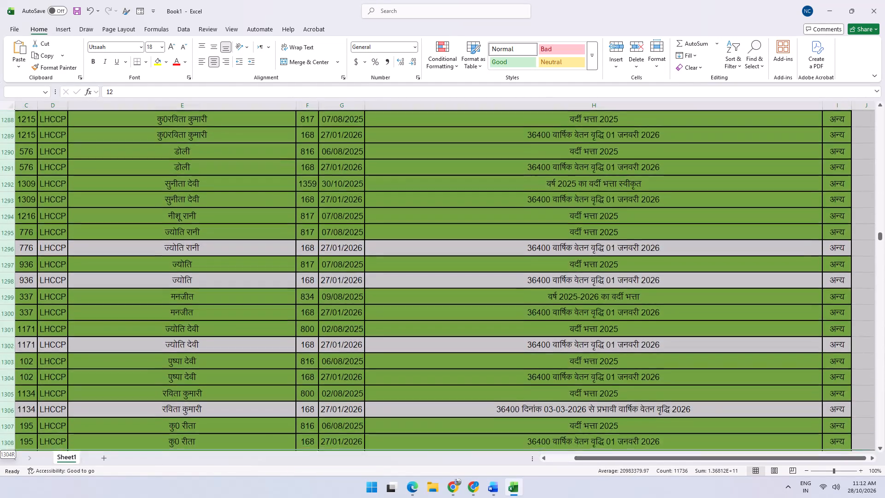
Extend the row selection from row 6 past the last LHCCP entry in row 1314, down to the HCCP entry in row 1319.
{"action": "key", "text": "shift+Down"}
{"action": "key", "text": "shift+Down"}
{"action": "key", "text": "shift+Down"}
{"action": "key", "text": "shift+Down"}
{"action": "key", "text": "shift+Down"}
{"action": "key", "text": "shift+Down"}
{"action": "key", "text": "shift+Down"}
{"action": "key", "text": "shift+Down"}
{"action": "key", "text": "shift+Down"}
{"action": "key", "text": "shift+Down"}
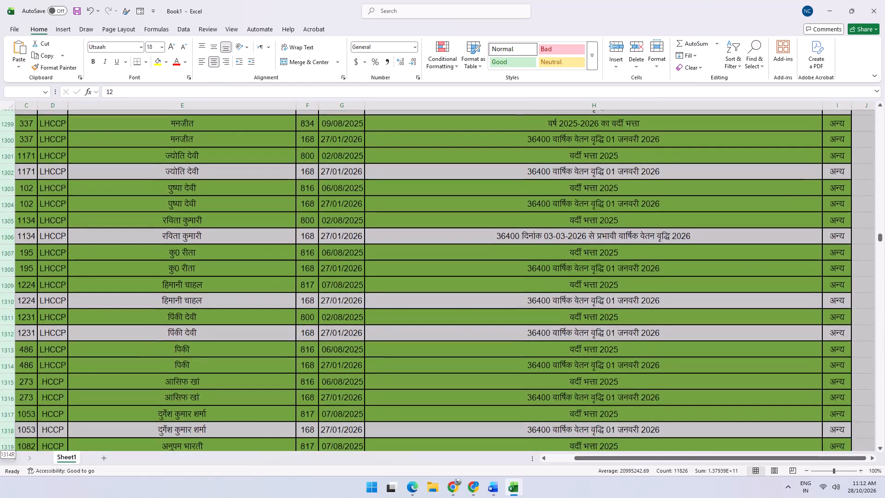
Extend the row selection from row 6 past the वेतन संशोधन entry in row 1324, down to row 1329.
{"action": "key", "text": "shift+Down"}
{"action": "key", "text": "shift+Down"}
{"action": "key", "text": "shift+Down"}
{"action": "key", "text": "shift+Down"}
{"action": "key", "text": "shift+Down"}
{"action": "key", "text": "shift+Down"}
{"action": "key", "text": "shift+Down"}
{"action": "key", "text": "shift+Down"}
{"action": "key", "text": "shift+Down"}
{"action": "key", "text": "shift+Down"}
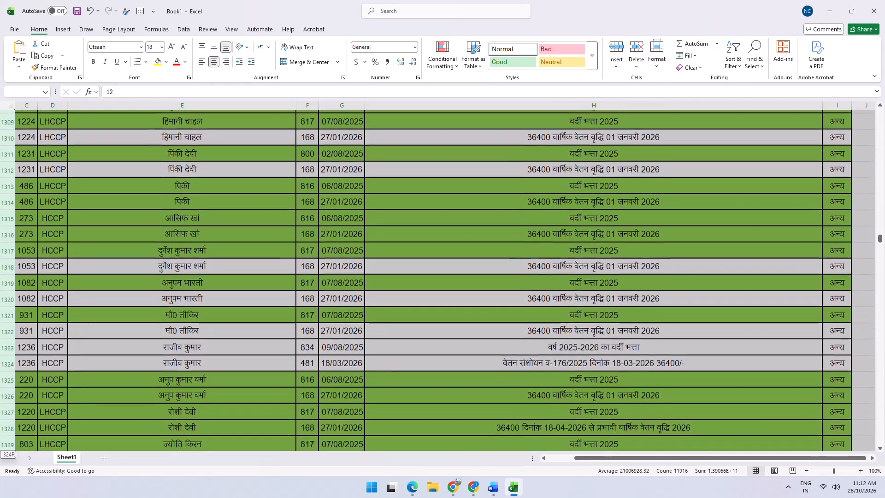
Extend the row selection from row 6 past the LHCCP entries in rows 1335 and 1336, down to row 1339.
{"action": "key", "text": "shift+Down"}
{"action": "key", "text": "shift+Down"}
{"action": "key", "text": "shift+Down"}
{"action": "key", "text": "shift+Down"}
{"action": "key", "text": "shift+Down"}
{"action": "key", "text": "shift+Down"}
{"action": "key", "text": "shift+Down"}
{"action": "key", "text": "shift+Down"}
{"action": "key", "text": "shift+Down"}
{"action": "key", "text": "shift+Down"}
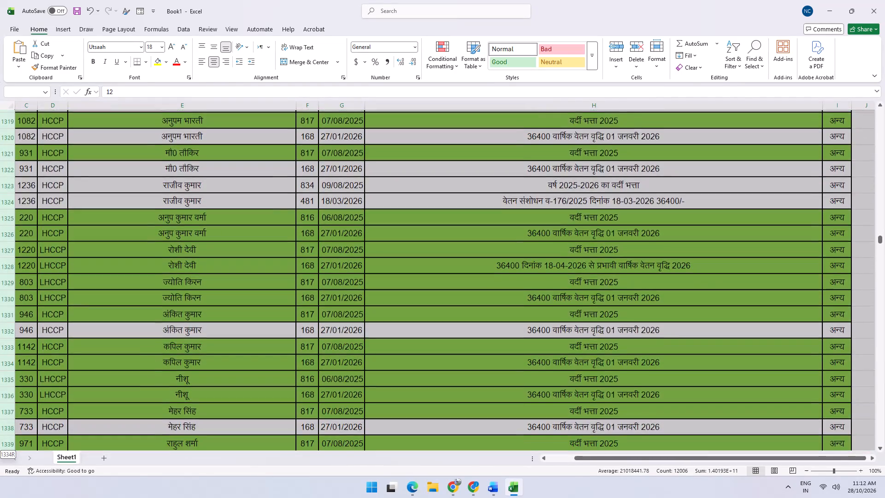
Extend the row selection from row 6 past the increment entry effective 24-02-2026 in row 1344, down to row 1349.
{"action": "key", "text": "shift+Down"}
{"action": "key", "text": "shift+Down"}
{"action": "key", "text": "shift+Down"}
{"action": "key", "text": "shift+Down"}
{"action": "key", "text": "shift+Down"}
{"action": "key", "text": "shift+Down"}
{"action": "key", "text": "shift+Down"}
{"action": "key", "text": "shift+Down"}
{"action": "key", "text": "shift+Down"}
{"action": "key", "text": "shift+Down"}
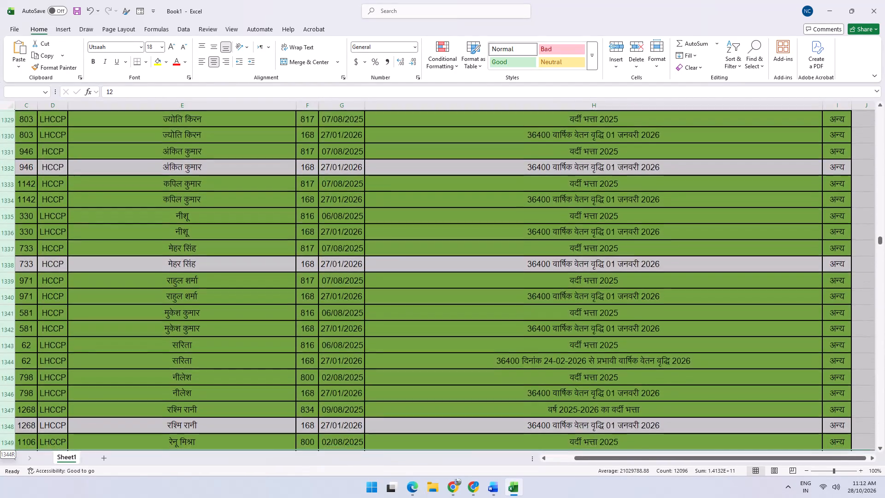
Extend the row selection from row 6 through the LHCCP entries ending in row 1358, down to the HCCP entry in row 1359.
{"action": "key", "text": "shift+Down"}
{"action": "key", "text": "shift+Down"}
{"action": "key", "text": "shift+Down"}
{"action": "key", "text": "shift+Down"}
{"action": "key", "text": "shift+Down"}
{"action": "key", "text": "shift+Down"}
{"action": "key", "text": "shift+Down"}
{"action": "key", "text": "shift+Down"}
{"action": "key", "text": "shift+Down"}
{"action": "key", "text": "shift+Down"}
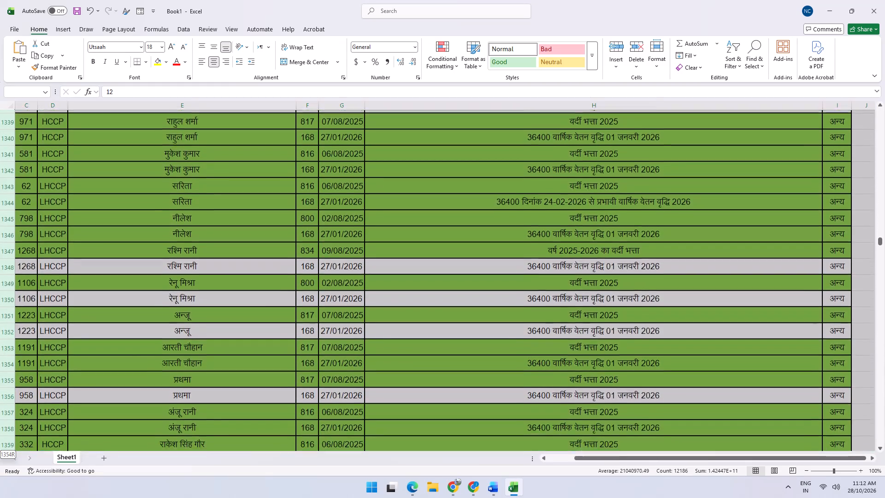
Extend the row selection from row 6 past the वर्दी भत्ता 2025 entry dated 02/09/2025 in row 1367, down to row 1369.
{"action": "key", "text": "shift+Down"}
{"action": "key", "text": "shift+Down"}
{"action": "key", "text": "shift+Down"}
{"action": "key", "text": "shift+Down"}
{"action": "key", "text": "shift+Down"}
{"action": "key", "text": "shift+Down"}
{"action": "key", "text": "shift+Down"}
{"action": "key", "text": "shift+Down"}
{"action": "key", "text": "shift+Down"}
{"action": "key", "text": "shift+Down"}
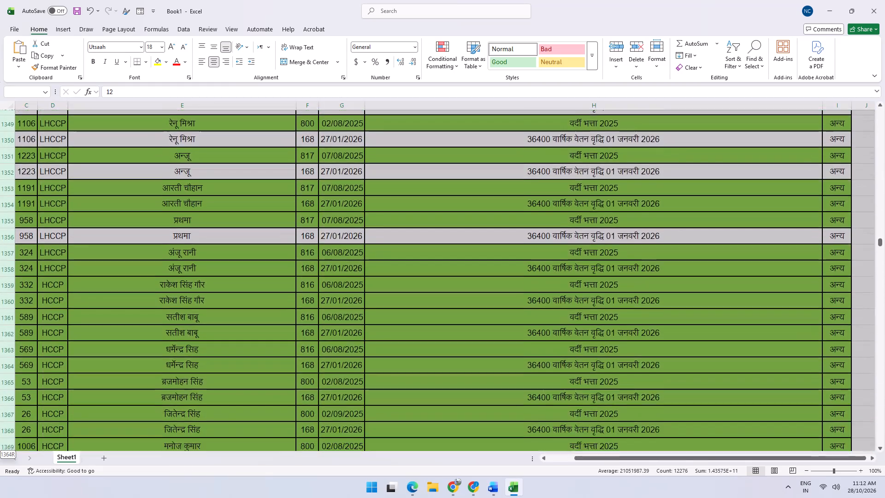
Extend the row selection from row 6 through the HCCP entries in rows 1370 to 1378, down to row 1379.
{"action": "key", "text": "shift+Down"}
{"action": "key", "text": "shift+Down"}
{"action": "key", "text": "shift+Down"}
{"action": "key", "text": "shift+Down"}
{"action": "key", "text": "shift+Down"}
{"action": "key", "text": "shift+Down"}
{"action": "key", "text": "shift+Down"}
{"action": "key", "text": "shift+Down"}
{"action": "key", "text": "shift+Down"}
{"action": "key", "text": "shift+Down"}
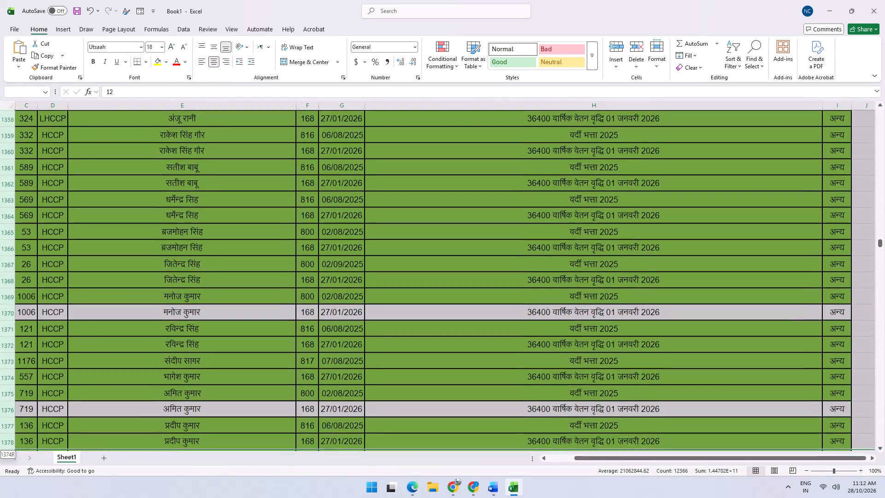
Extend the row selection from row 6 through the HCCP entries in rows 1380 to 1388, down to the increment entry in row 1389.
{"action": "key", "text": "shift+Down"}
{"action": "key", "text": "shift+Down"}
{"action": "key", "text": "shift+Down"}
{"action": "key", "text": "shift+Down"}
{"action": "key", "text": "shift+Down"}
{"action": "key", "text": "shift+Down"}
{"action": "key", "text": "shift+Down"}
{"action": "key", "text": "shift+Down"}
{"action": "key", "text": "shift+Down"}
{"action": "key", "text": "shift+Down"}
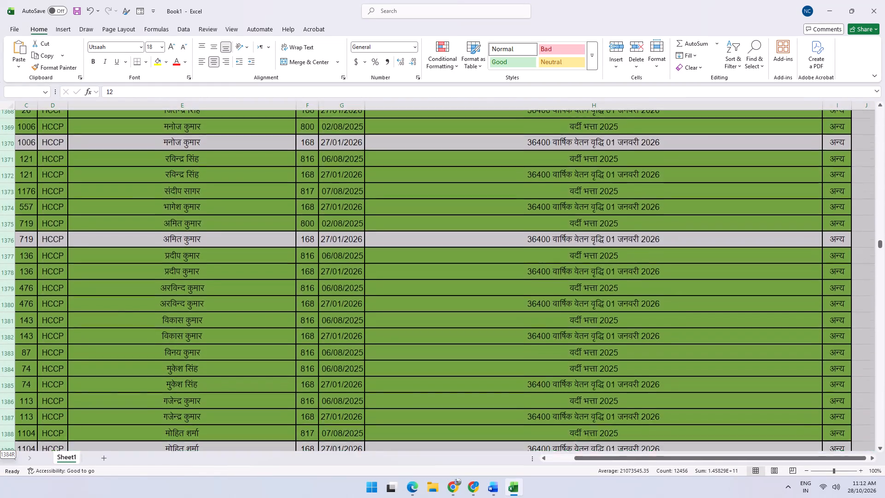
Extend the row selection from row 6 through the HCCP entries in rows 1390 to 1397, down to row 1398.
{"action": "key", "text": "shift+Down"}
{"action": "key", "text": "shift+Down"}
{"action": "key", "text": "shift+Down"}
{"action": "key", "text": "shift+Down"}
{"action": "key", "text": "shift+Down"}
{"action": "key", "text": "shift+Down"}
{"action": "key", "text": "shift+Down"}
{"action": "key", "text": "shift+Down"}
{"action": "key", "text": "shift+Down"}
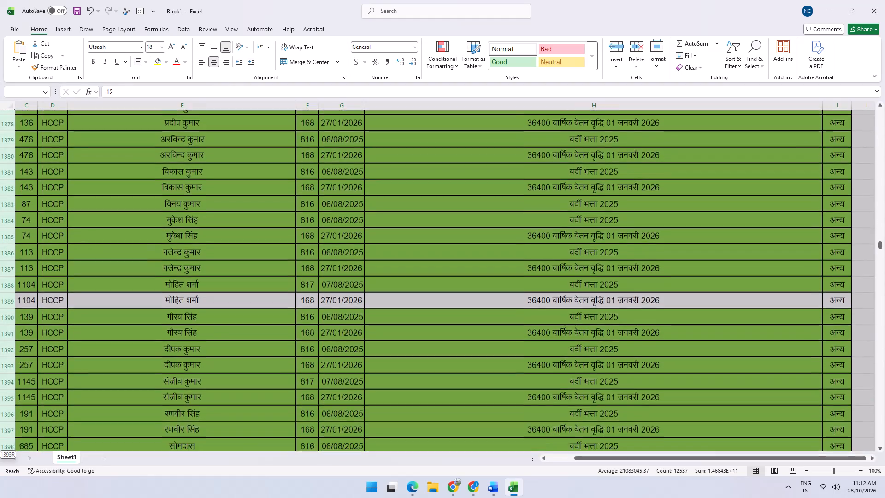
Extend the row selection from row 6 past the वर्दी भत्ता 2025 entry dated 02/08/2025 in row 1402, down to row 1407.
{"action": "key", "text": "shift+Down"}
{"action": "key", "text": "shift+Down"}
{"action": "key", "text": "shift+Down"}
{"action": "key", "text": "shift+Down"}
{"action": "key", "text": "shift+Down"}
{"action": "key", "text": "shift+Down"}
{"action": "key", "text": "shift+Down"}
{"action": "key", "text": "shift+Down"}
{"action": "key", "text": "shift+Down"}
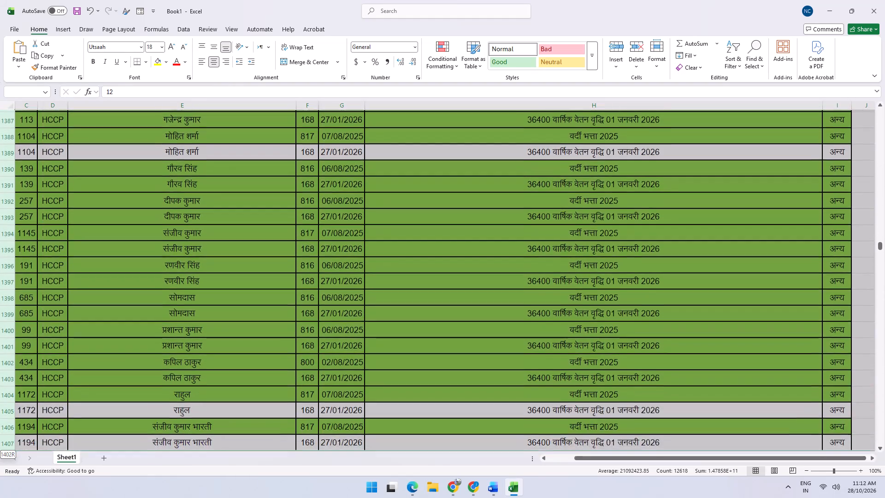
Extend the row selection from row 6 past the वार्षिक वेतन वृद्धि entry dated 23/07/2025 in row 1408, down to row 1417.
{"action": "key", "text": "shift+Down"}
{"action": "key", "text": "shift+Down"}
{"action": "key", "text": "shift+Down"}
{"action": "key", "text": "shift+Down"}
{"action": "key", "text": "shift+Down"}
{"action": "key", "text": "shift+Down"}
{"action": "key", "text": "shift+Down"}
{"action": "key", "text": "shift+Down"}
{"action": "key", "text": "shift+Down"}
{"action": "key", "text": "shift+Down"}
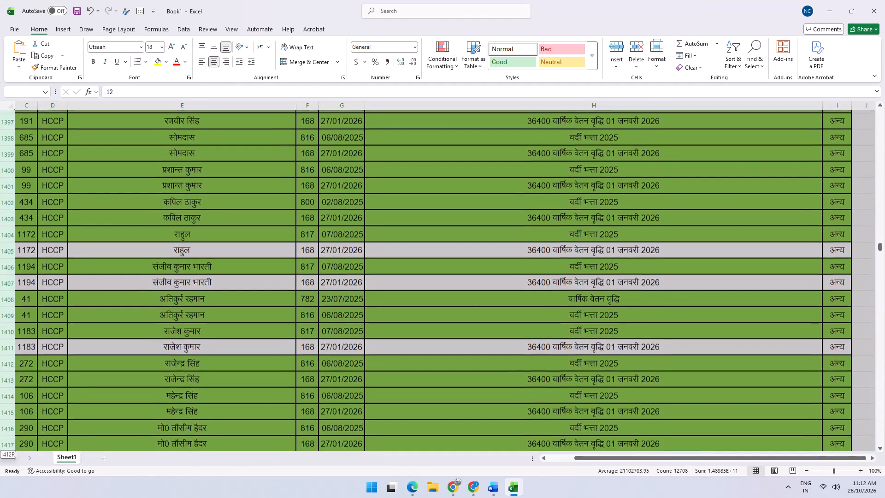
Extend the row selection from row 6 through the HCCP entries in rows 1418 to 1429, down to the increment entry in row 1430.
{"action": "key", "text": "shift+Down"}
{"action": "key", "text": "shift+Down"}
{"action": "key", "text": "shift+Down"}
{"action": "key", "text": "shift+Down"}
{"action": "key", "text": "shift+Down"}
{"action": "key", "text": "shift+Down"}
{"action": "key", "text": "shift+Down"}
{"action": "key", "text": "shift+Down"}
{"action": "key", "text": "shift+Down"}
{"action": "key", "text": "shift+Down"}
{"action": "key", "text": "shift+Down"}
{"action": "key", "text": "shift+Down"}
{"action": "key", "text": "shift+Down"}
{"action": "key", "text": "shift+Down"}
{"action": "key", "text": "shift+Down"}
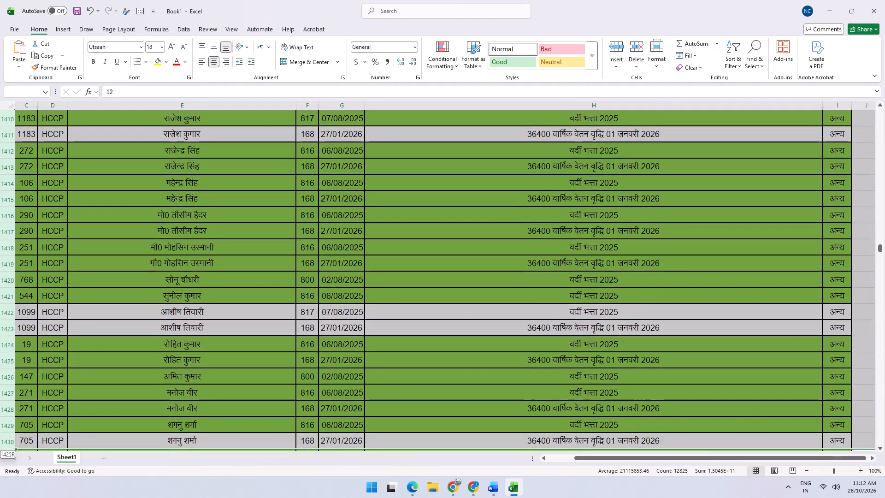
Extend the row selection from row 6 past the last HCCP entry in row 1432 and into the LHCCP entries, down to row 1444.
{"action": "key", "text": "shift+Down"}
{"action": "key", "text": "shift+Down"}
{"action": "key", "text": "shift+Down"}
{"action": "key", "text": "shift+Down"}
{"action": "key", "text": "shift+Down"}
{"action": "key", "text": "shift+Down"}
{"action": "key", "text": "shift+Down"}
{"action": "key", "text": "shift+Down"}
{"action": "key", "text": "shift+Down"}
{"action": "key", "text": "shift+Down"}
{"action": "key", "text": "shift+Down"}
{"action": "key", "text": "shift+Down"}
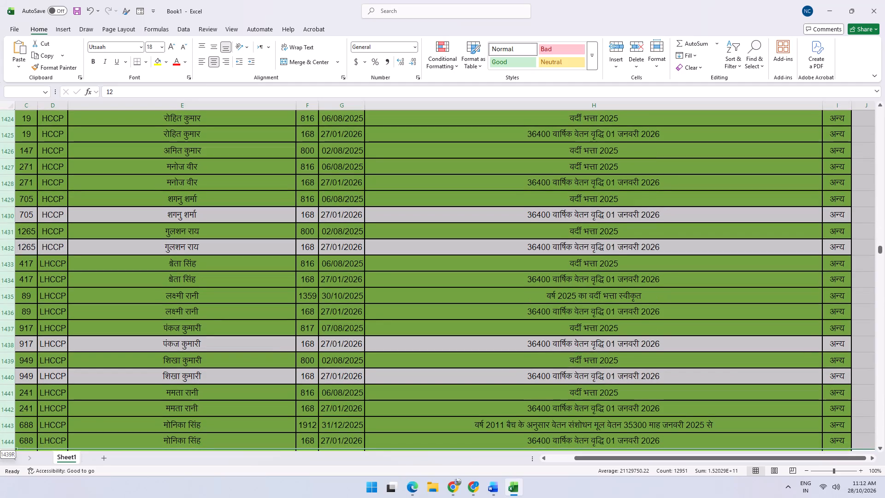
Extend the row selection from row 6 through the LHCCP entries, including the CCL cancellation in row 1453, down to row 1462.
{"action": "key", "text": "shift+Down"}
{"action": "key", "text": "shift+Down"}
{"action": "key", "text": "shift+Down"}
{"action": "key", "text": "shift+Down"}
{"action": "key", "text": "shift+Down"}
{"action": "key", "text": "shift+Down"}
{"action": "key", "text": "shift+Down"}
{"action": "key", "text": "shift+Down"}
{"action": "key", "text": "shift+Down"}
{"action": "key", "text": "shift+Down"}
{"action": "key", "text": "shift+Down"}
{"action": "key", "text": "shift+Down"}
{"action": "key", "text": "shift+Down"}
{"action": "key", "text": "shift+Down"}
{"action": "key", "text": "shift+Down"}
{"action": "key", "text": "shift+Down"}
{"action": "key", "text": "shift+Down"}
{"action": "key", "text": "shift+Down"}
{"action": "key", "text": "shift+Down"}
{"action": "key", "text": "shift+Down"}
{"action": "key", "text": "shift+Down"}
{"action": "key", "text": "shift+Down"}
{"action": "key", "text": "shift+Down"}
{"action": "key", "text": "shift+Down"}
{"action": "key", "text": "shift+Down"}
{"action": "key", "text": "shift+Down"}
{"action": "key", "text": "shift+Down"}
{"action": "key", "text": "shift+Down"}
{"action": "key", "text": "shift+Down"}
{"action": "key", "text": "shift+Down"}
{"action": "key", "text": "shift+Down"}
{"action": "key", "text": "shift+Down"}
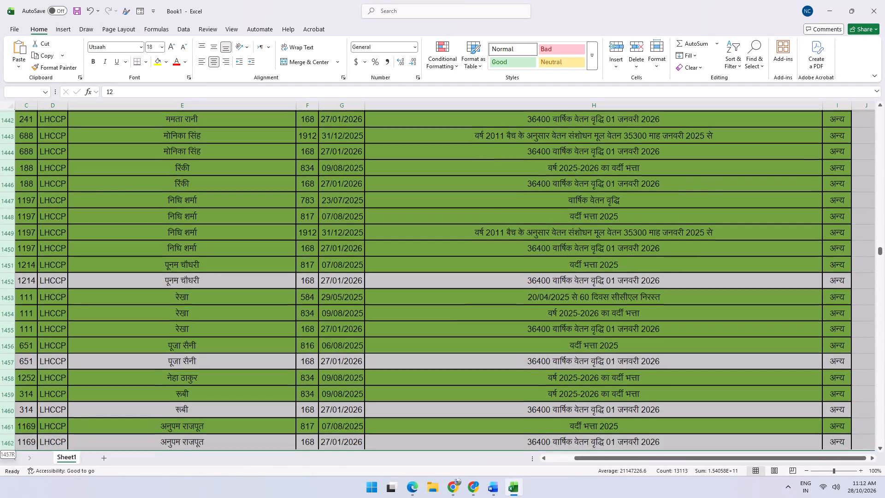
Extend the row selection from row 6 past the 35300 increment entry dated 11/11/2025 in row 1472, down to row 1487.
{"action": "key", "text": "shift+Down"}
{"action": "key", "text": "shift+Down"}
{"action": "key", "text": "shift+Down"}
{"action": "key", "text": "shift+Down"}
{"action": "key", "text": "shift+Down"}
{"action": "key", "text": "shift+Down"}
{"action": "key", "text": "shift+Down"}
{"action": "key", "text": "shift+Down"}
{"action": "key", "text": "shift+Down"}
{"action": "key", "text": "shift+Down"}
{"action": "key", "text": "shift+Down"}
{"action": "key", "text": "shift+Down"}
{"action": "key", "text": "shift+Down"}
{"action": "key", "text": "shift+Down"}
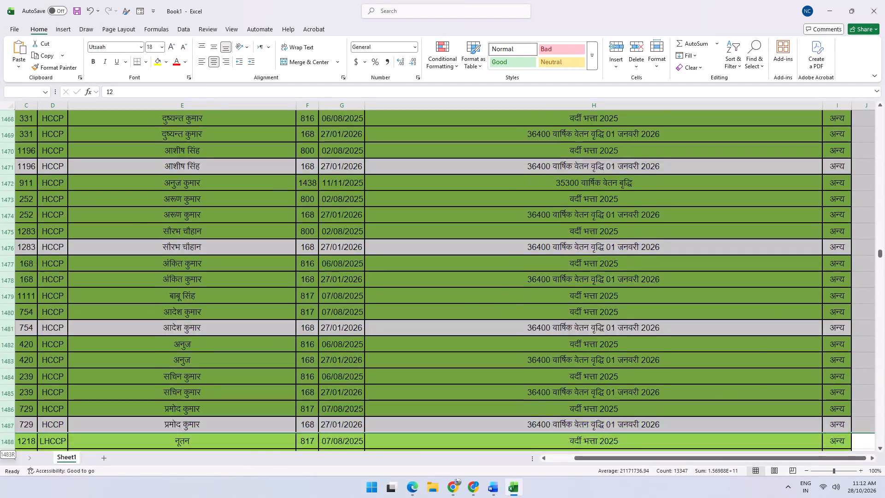
Extend the row selection from row 6 through the mixed LHCCP and HCCP entries in rows 1488 to 1505, down to row 1506.
{"action": "key", "text": "shift+Down"}
{"action": "key", "text": "shift+Down"}
{"action": "key", "text": "shift+Down"}
{"action": "key", "text": "shift+Down"}
{"action": "key", "text": "shift+Down"}
{"action": "key", "text": "shift+Down"}
{"action": "key", "text": "shift+Down"}
{"action": "key", "text": "shift+Down"}
{"action": "key", "text": "shift+Down"}
{"action": "key", "text": "shift+Down"}
{"action": "key", "text": "shift+Down"}
{"action": "key", "text": "shift+Down"}
{"action": "key", "text": "shift+Down"}
{"action": "key", "text": "shift+Down"}
{"action": "key", "text": "shift+Down"}
{"action": "key", "text": "shift+Down"}
{"action": "key", "text": "shift+Down"}
{"action": "key", "text": "shift+Down"}
{"action": "key", "text": "shift+Down"}
{"action": "key", "text": "shift+Down"}
{"action": "key", "text": "shift+Down"}
{"action": "key", "text": "shift+Down"}
{"action": "key", "text": "shift+Down"}
{"action": "key", "text": "shift+Down"}
{"action": "key", "text": "shift+Down"}
{"action": "key", "text": "shift+Down"}
{"action": "key", "text": "shift+Down"}
{"action": "key", "text": "shift+Down"}
{"action": "key", "text": "shift+Down"}
{"action": "key", "text": "shift+Down"}
{"action": "key", "text": "shift+Down"}
{"action": "key", "text": "shift+Down"}
{"action": "key", "text": "shift+Down"}
{"action": "key", "text": "shift+Down"}
{"action": "key", "text": "shift+Down"}
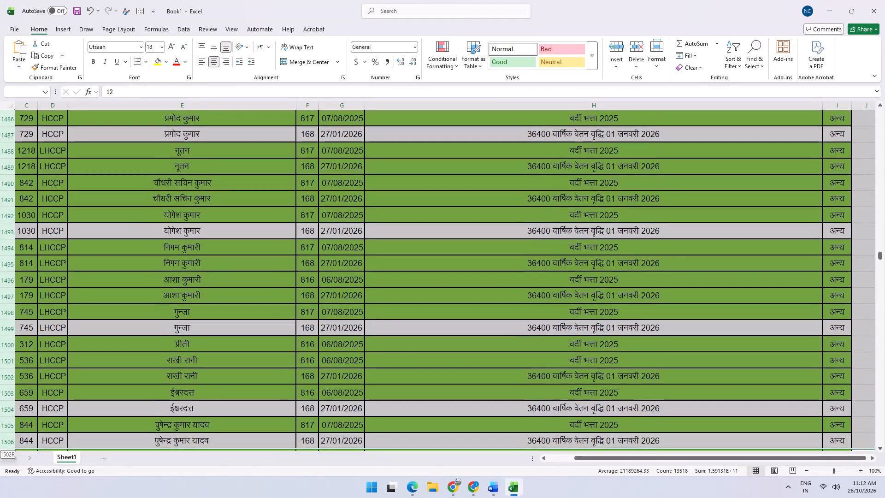
Extend the row selection from row 6 past the 2011-batch pay revision entry in row 1513, down to row 1527.
{"action": "key", "text": "shift+Down"}
{"action": "key", "text": "shift+Down"}
{"action": "key", "text": "shift+Down"}
{"action": "key", "text": "shift+Down"}
{"action": "key", "text": "shift+Down"}
{"action": "key", "text": "shift+Down"}
{"action": "key", "text": "shift+Down"}
{"action": "key", "text": "shift+Down"}
{"action": "key", "text": "shift+Down"}
{"action": "key", "text": "shift+Down"}
{"action": "key", "text": "shift+Down"}
{"action": "key", "text": "shift+Down"}
{"action": "key", "text": "shift+Down"}
{"action": "key", "text": "shift+Down"}
{"action": "key", "text": "shift+Down"}
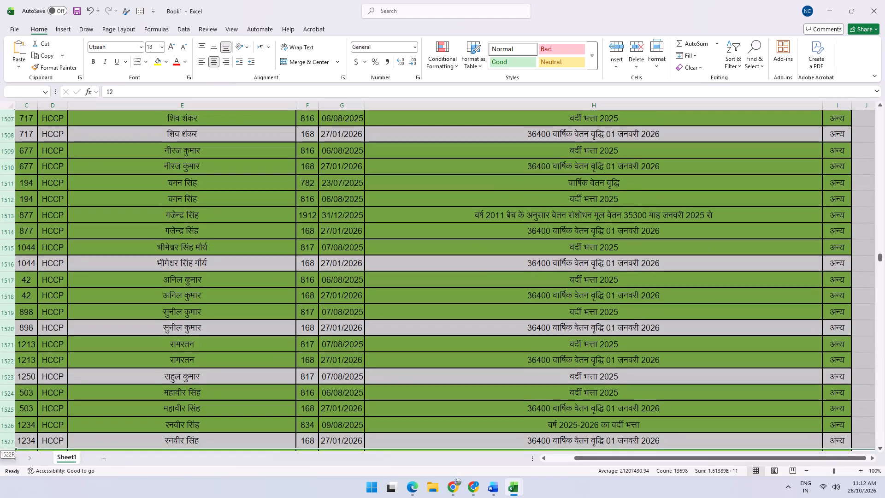
Extend the row selection from row 6 past the pay revision entries in rows 1552 and 1554, down to row 1563.
{"action": "key", "text": "shift+Down"}
{"action": "key", "text": "shift+Down"}
{"action": "key", "text": "shift+Down"}
{"action": "key", "text": "shift+Down"}
{"action": "key", "text": "shift+Down"}
{"action": "key", "text": "shift+Down"}
{"action": "key", "text": "shift+Down"}
{"action": "key", "text": "shift+Down"}
{"action": "key", "text": "shift+Down"}
{"action": "key", "text": "shift+Down"}
{"action": "key", "text": "shift+Down"}
{"action": "key", "text": "shift+Down"}
{"action": "key", "text": "shift+Down"}
{"action": "key", "text": "shift+Down"}
{"action": "key", "text": "shift+Down"}
{"action": "key", "text": "shift+Down"}
{"action": "key", "text": "shift+Down"}
{"action": "key", "text": "shift+Down"}
{"action": "key", "text": "shift+Down"}
{"action": "key", "text": "shift+Down"}
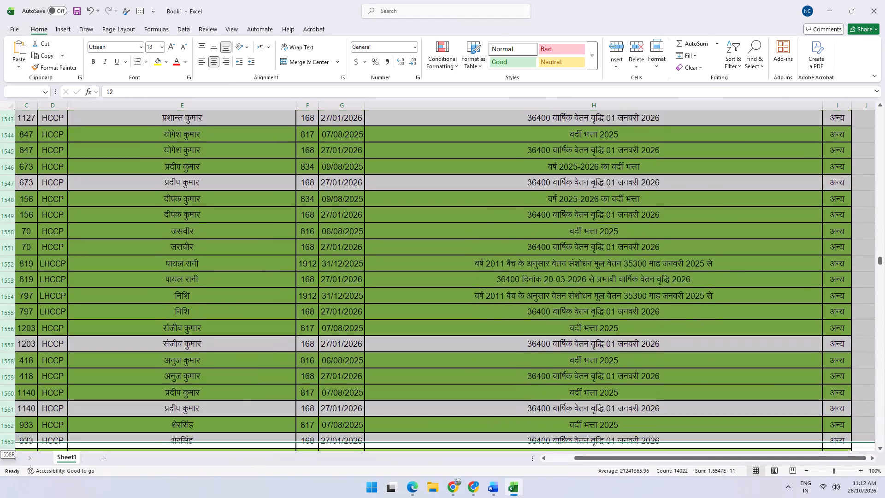
Extend the row selection from row 6 past the 33300 increment entry dated 11/11/2025 in row 1580, down to row 1581.
{"action": "key", "text": "shift+Down"}
{"action": "key", "text": "shift+Down"}
{"action": "key", "text": "shift+Down"}
{"action": "key", "text": "shift+Down"}
{"action": "key", "text": "shift+Down"}
{"action": "key", "text": "shift+Down"}
{"action": "key", "text": "shift+Down"}
{"action": "key", "text": "shift+Down"}
{"action": "key", "text": "shift+Down"}
{"action": "key", "text": "shift+Down"}
{"action": "key", "text": "shift+Down"}
{"action": "key", "text": "shift+Down"}
{"action": "key", "text": "shift+Down"}
{"action": "key", "text": "shift+Down"}
{"action": "key", "text": "shift+Down"}
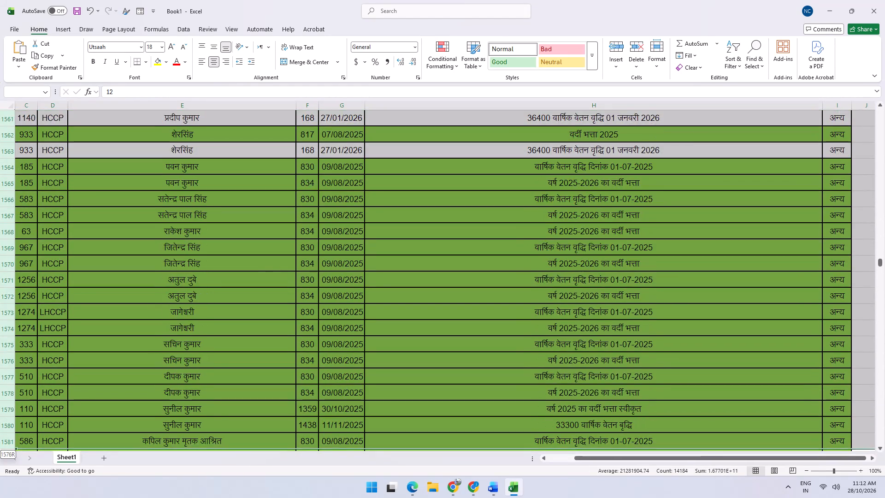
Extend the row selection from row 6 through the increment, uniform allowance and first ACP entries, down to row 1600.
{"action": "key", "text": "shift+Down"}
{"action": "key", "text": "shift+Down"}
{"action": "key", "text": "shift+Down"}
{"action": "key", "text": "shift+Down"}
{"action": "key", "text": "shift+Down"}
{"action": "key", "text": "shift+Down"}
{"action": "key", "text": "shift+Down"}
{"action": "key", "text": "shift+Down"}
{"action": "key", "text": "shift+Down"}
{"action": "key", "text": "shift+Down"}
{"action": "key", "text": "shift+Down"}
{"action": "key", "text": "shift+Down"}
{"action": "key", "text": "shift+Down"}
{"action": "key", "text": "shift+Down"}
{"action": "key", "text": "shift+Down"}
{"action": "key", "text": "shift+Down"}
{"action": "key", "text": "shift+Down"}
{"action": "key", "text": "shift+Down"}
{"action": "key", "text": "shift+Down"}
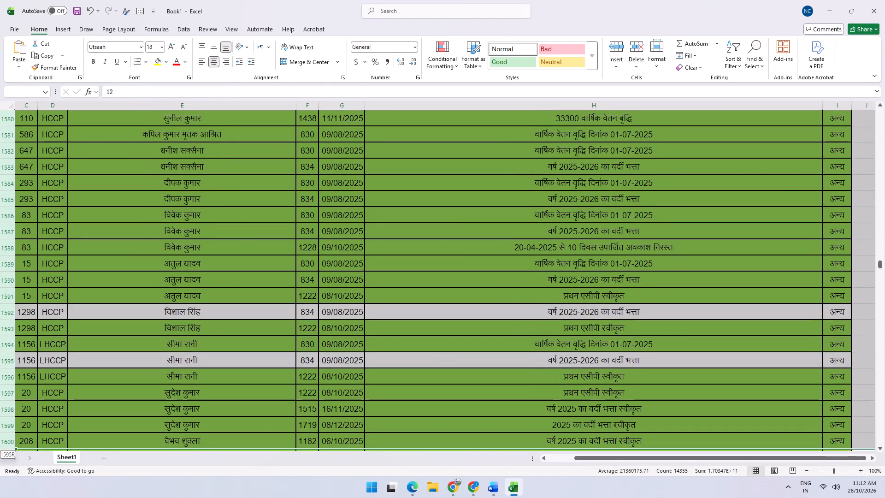
Shrink the selection to end at row 1587, just above the 10-day earned leave cancellation entry, and delete rows 6 to 1587.
{"action": "key", "text": "shift+Up"}
{"action": "key", "text": "shift+Up"}
{"action": "key", "text": "shift+Up"}
{"action": "key", "text": "shift+Up"}
{"action": "key", "text": "shift+Up"}
{"action": "key", "text": "shift+Up"}
{"action": "key", "text": "shift+Up"}
{"action": "key", "text": "shift+Up"}
{"action": "key", "text": "shift+Up"}
{"action": "key", "text": "shift+Up"}
{"action": "key", "text": "shift+Up"}
{"action": "key", "text": "shift+Up"}
{"action": "key", "text": "shift+Up"}
{"action": "key", "text": "shift+Up"}
{"action": "key", "text": "shift+Down"}
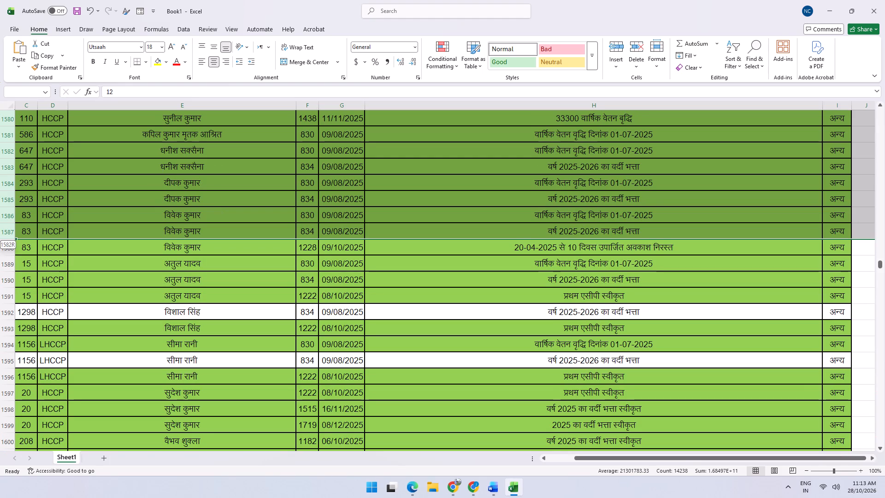
{"action": "key", "text": "ctrl+minus"}
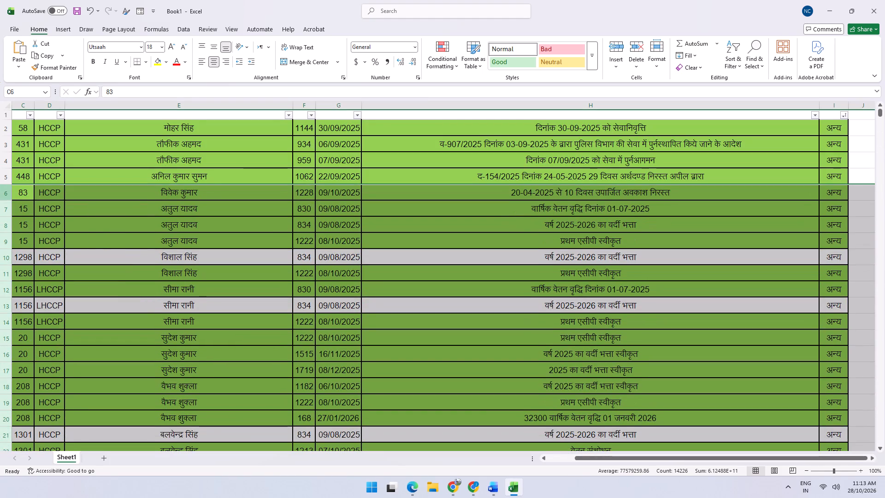
Select entire rows from row 7, below the earned leave cancellation entry, down to the uniform allowance entry in row 16.
{"action": "key", "text": "Down"}
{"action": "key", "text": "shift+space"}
{"action": "key", "text": "shift+Down"}
{"action": "key", "text": "shift+Down"}
{"action": "key", "text": "shift+Down"}
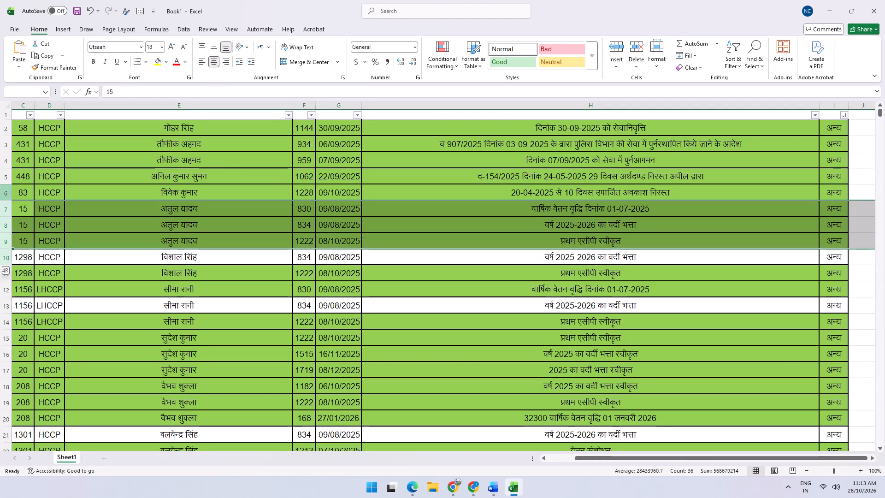
{"action": "key", "text": "shift+Down"}
{"action": "key", "text": "shift+Down"}
{"action": "key", "text": "shift+Down"}
{"action": "key", "text": "shift+Down"}
{"action": "key", "text": "shift+Down"}
{"action": "key", "text": "shift+Down"}
{"action": "key", "text": "shift+Down"}
{"action": "key", "text": "shift+Down"}
{"action": "key", "text": "shift+Down"}
{"action": "key", "text": "shift+Down"}
{"action": "key", "text": "shift+Down"}
{"action": "key", "text": "shift+Down"}
{"action": "key", "text": "shift+Down"}
{"action": "key", "text": "shift+Down"}
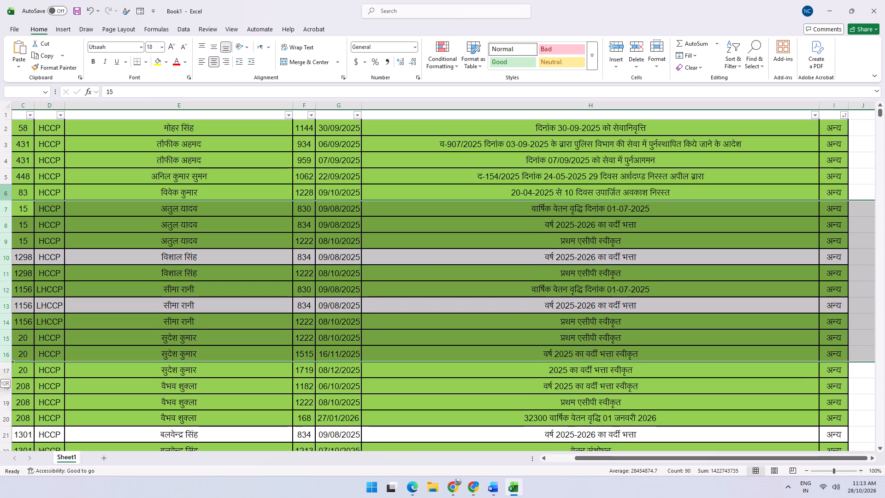
Extend the row selection from row 7 past the वेतन संशोधन entries and 32300 increments, down to row 34.
{"action": "key", "text": "shift+Down"}
{"action": "key", "text": "shift+Down"}
{"action": "key", "text": "shift+Down"}
{"action": "key", "text": "shift+Down"}
{"action": "key", "text": "shift+Down"}
{"action": "key", "text": "shift+Down"}
{"action": "key", "text": "shift+Down"}
{"action": "key", "text": "shift+Down"}
{"action": "key", "text": "shift+Down"}
{"action": "key", "text": "shift+Down"}
{"action": "key", "text": "shift+Down"}
{"action": "key", "text": "shift+Down"}
{"action": "key", "text": "shift+Down"}
{"action": "key", "text": "shift+Down"}
{"action": "key", "text": "shift+Down"}
{"action": "key", "text": "shift+Down"}
{"action": "key", "text": "shift+Down"}
{"action": "key", "text": "shift+Down"}
{"action": "key", "text": "shift+Down"}
{"action": "key", "text": "shift+Down"}
{"action": "key", "text": "shift+Down"}
{"action": "key", "text": "shift+Down"}
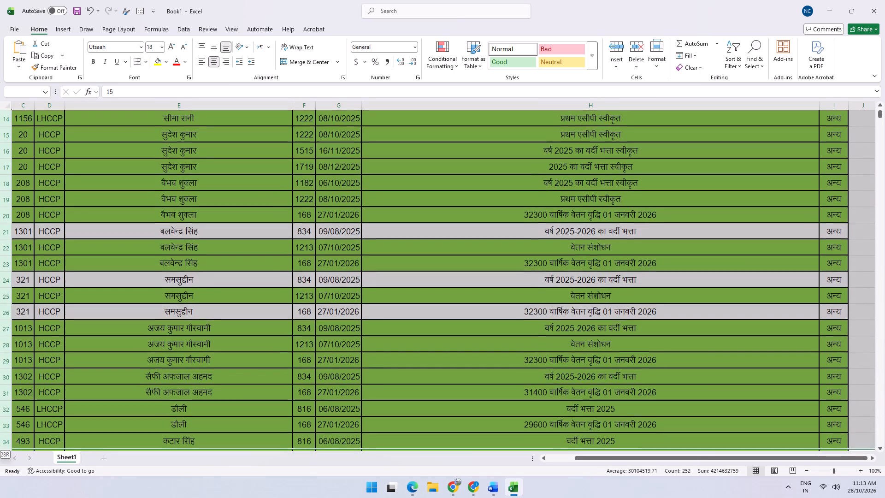
Extend the row selection from row 7 past the head constable promotion entries in rows 36 and 37, down to row 57.
{"action": "key", "text": "shift+Down"}
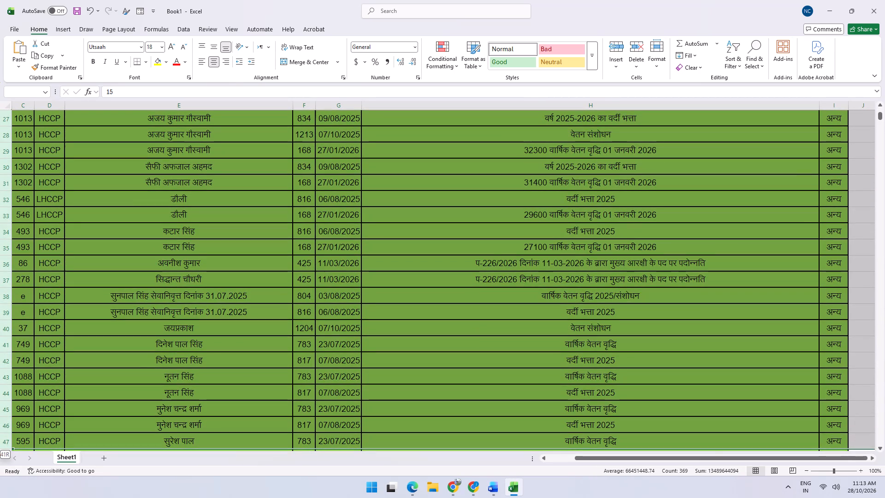
{"action": "key", "text": "shift+Down"}
{"action": "key", "text": "shift+Down"}
{"action": "key", "text": "shift+Down"}
{"action": "key", "text": "shift+Down"}
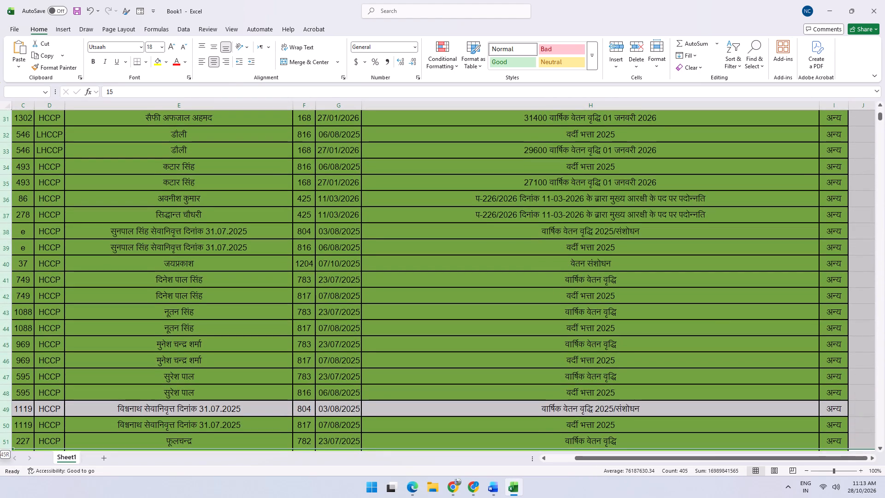
{"action": "key", "text": "shift+Down"}
{"action": "key", "text": "shift+Down"}
{"action": "key", "text": "shift+Down"}
{"action": "key", "text": "shift+Down"}
{"action": "key", "text": "shift+Down"}
{"action": "key", "text": "shift+Down"}
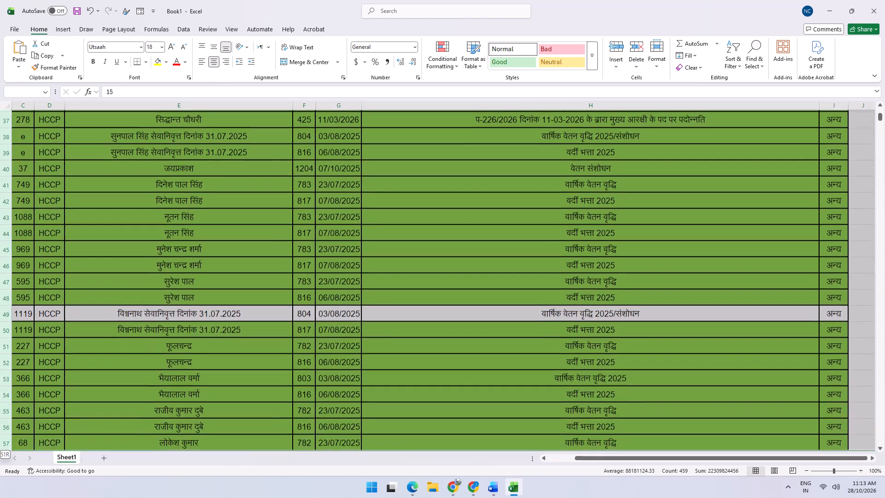
Extend the row selection from row 7 past the 29-12-2025 promotion entry in row 92, down to row 99.
{"action": "key", "text": "shift+Down"}
{"action": "key", "text": "shift+Down"}
{"action": "key", "text": "shift+Down"}
{"action": "key", "text": "shift+Down"}
{"action": "key", "text": "shift+Down"}
{"action": "key", "text": "shift+Down"}
{"action": "key", "text": "shift+Down"}
{"action": "key", "text": "shift+Down"}
{"action": "key", "text": "shift+Down"}
{"action": "key", "text": "shift+Down"}
{"action": "key", "text": "shift+Down"}
{"action": "key", "text": "shift+Down"}
{"action": "key", "text": "shift+Down"}
{"action": "key", "text": "shift+Down"}
{"action": "key", "text": "shift+Down"}
{"action": "key", "text": "shift+Down"}
{"action": "key", "text": "shift+Down"}
{"action": "key", "text": "shift+Down"}
{"action": "key", "text": "shift+Down"}
{"action": "key", "text": "shift+Down"}
{"action": "key", "text": "shift+Down"}
{"action": "key", "text": "shift+Down"}
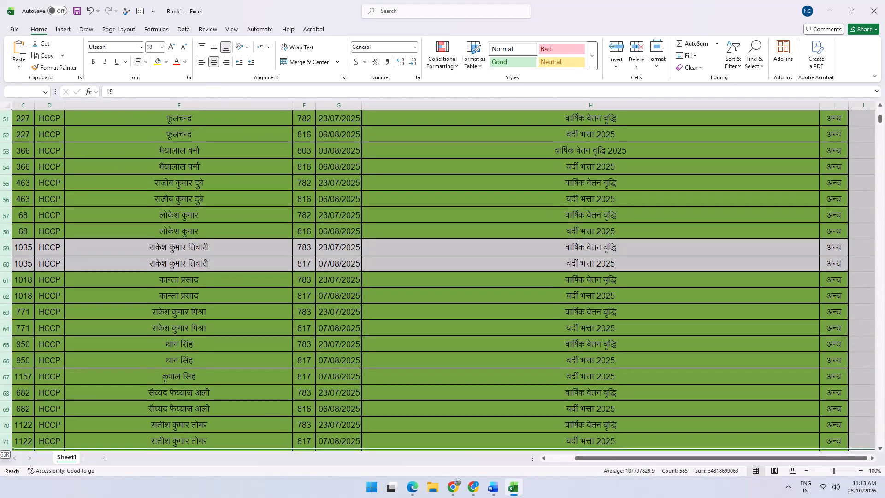
{"action": "key", "text": "shift+Down"}
{"action": "key", "text": "shift+Down"}
{"action": "key", "text": "shift+Down"}
{"action": "key", "text": "shift+Down"}
{"action": "key", "text": "shift+Down"}
{"action": "key", "text": "shift+Down"}
{"action": "key", "text": "shift+Down"}
{"action": "key", "text": "shift+Down"}
{"action": "key", "text": "shift+Down"}
{"action": "key", "text": "shift+Down"}
{"action": "key", "text": "shift+Down"}
{"action": "key", "text": "shift+Down"}
{"action": "key", "text": "shift+Down"}
{"action": "key", "text": "shift+Down"}
{"action": "key", "text": "shift+Down"}
{"action": "key", "text": "shift+Down"}
{"action": "key", "text": "shift+Down"}
{"action": "key", "text": "shift+Down"}
{"action": "key", "text": "shift+Down"}
{"action": "key", "text": "shift+Down"}
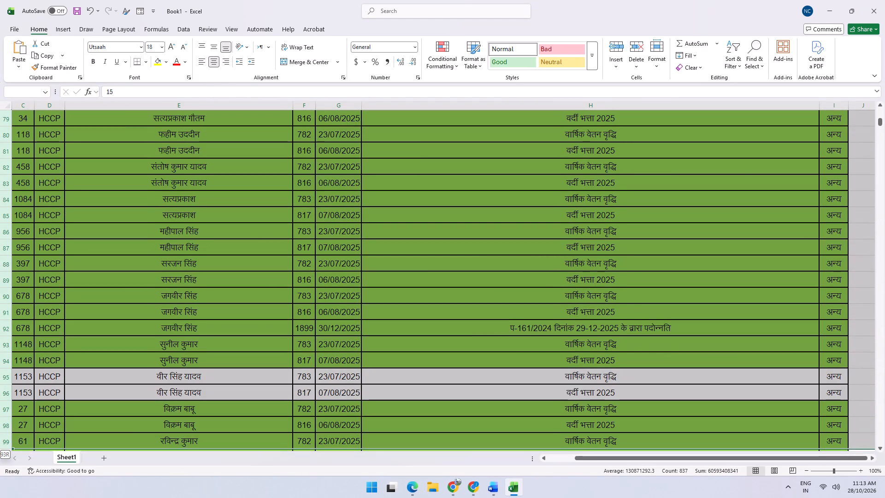
Extend the row selection from row 7 past the promotion entries in rows 105 and 118, down to row 123.
{"action": "key", "text": "shift+Down"}
{"action": "key", "text": "shift+Down"}
{"action": "key", "text": "shift+Down"}
{"action": "key", "text": "shift+Down"}
{"action": "key", "text": "shift+Down"}
{"action": "key", "text": "shift+Down"}
{"action": "key", "text": "shift+Down"}
{"action": "key", "text": "shift+Down"}
{"action": "key", "text": "shift+Down"}
{"action": "key", "text": "shift+Down"}
{"action": "key", "text": "shift+Down"}
{"action": "key", "text": "shift+Down"}
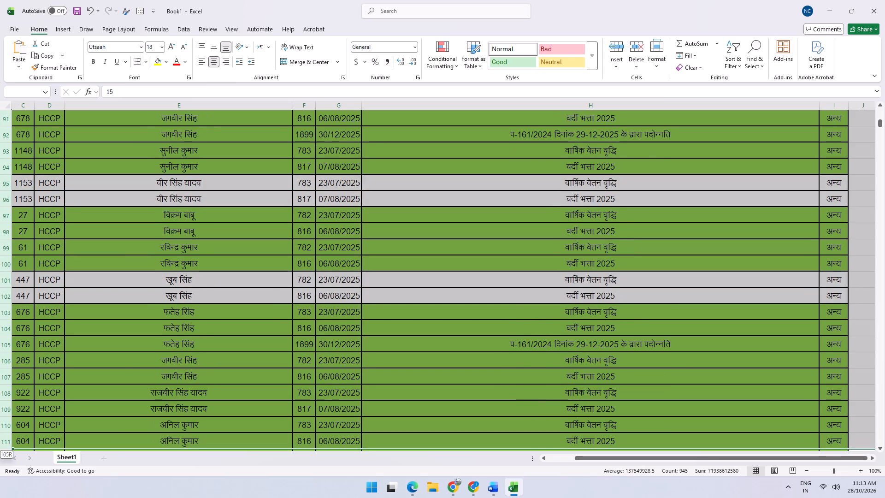
{"action": "key", "text": "shift+Down"}
{"action": "key", "text": "shift+Down"}
{"action": "key", "text": "shift+Down"}
{"action": "key", "text": "shift+Down"}
{"action": "key", "text": "shift+Down"}
{"action": "key", "text": "shift+Down"}
{"action": "key", "text": "shift+Down"}
{"action": "key", "text": "shift+Down"}
{"action": "key", "text": "shift+Down"}
{"action": "key", "text": "shift+Down"}
{"action": "key", "text": "shift+Down"}
{"action": "key", "text": "shift+Down"}
{"action": "key", "text": "shift+Down"}
{"action": "key", "text": "shift+Down"}
{"action": "key", "text": "shift+Down"}
{"action": "key", "text": "shift+Down"}
{"action": "key", "text": "shift+Down"}
{"action": "key", "text": "shift+Down"}
{"action": "key", "text": "shift+Down"}
{"action": "key", "text": "shift+Down"}
{"action": "key", "text": "shift+Down"}
{"action": "key", "text": "shift+Down"}
{"action": "key", "text": "shift+Down"}
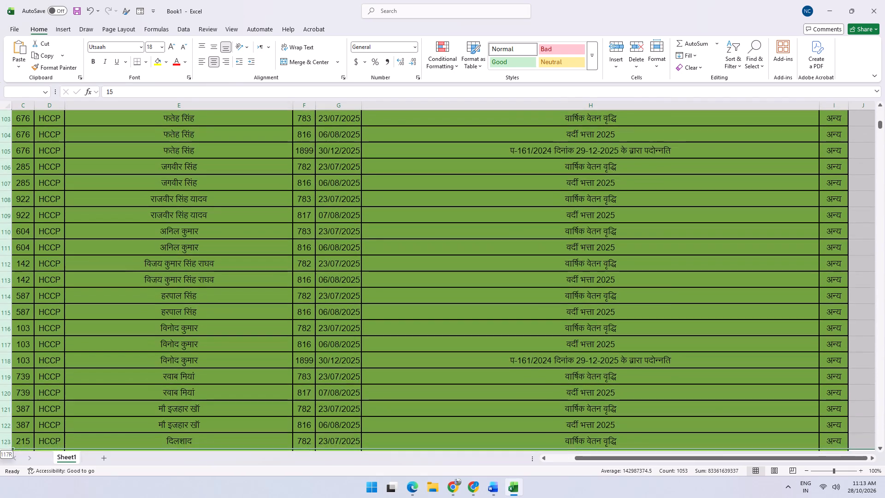
Extend the row selection from row 7 past the 52000 annual increment entry in row 155, down to row 164.
{"action": "key", "text": "shift+Down"}
{"action": "key", "text": "shift+Down"}
{"action": "key", "text": "shift+Down"}
{"action": "key", "text": "shift+Down"}
{"action": "key", "text": "shift+Down"}
{"action": "key", "text": "shift+Down"}
{"action": "key", "text": "shift+Down"}
{"action": "key", "text": "shift+Down"}
{"action": "key", "text": "shift+Down"}
{"action": "key", "text": "shift+Down"}
{"action": "key", "text": "shift+Down"}
{"action": "key", "text": "shift+Down"}
{"action": "key", "text": "shift+Down"}
{"action": "key", "text": "shift+Down"}
{"action": "key", "text": "shift+Down"}
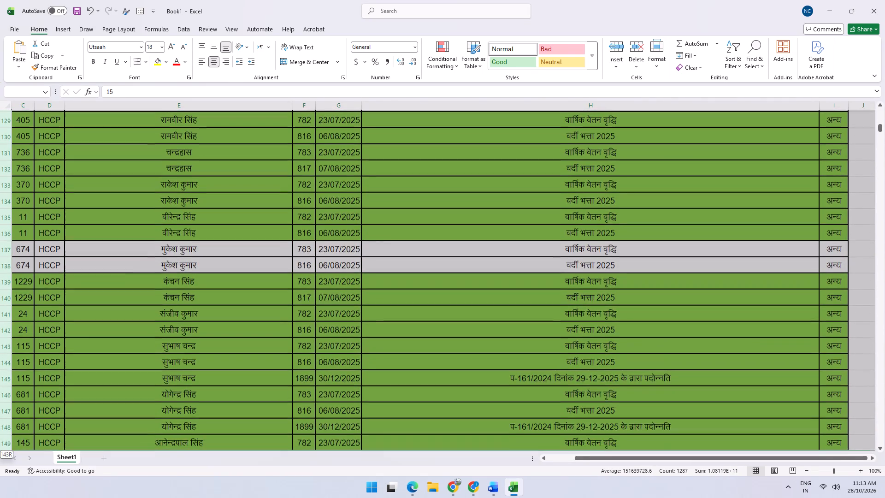
{"action": "key", "text": "shift+Down"}
{"action": "key", "text": "shift+Down"}
{"action": "key", "text": "shift+Down"}
{"action": "key", "text": "shift+Down"}
{"action": "key", "text": "shift+Down"}
{"action": "key", "text": "shift+Down"}
{"action": "key", "text": "shift+Down"}
{"action": "key", "text": "shift+Down"}
{"action": "key", "text": "shift+Down"}
{"action": "key", "text": "shift+Down"}
{"action": "key", "text": "shift+Down"}
{"action": "key", "text": "shift+Down"}
{"action": "key", "text": "shift+Down"}
{"action": "key", "text": "shift+Down"}
{"action": "key", "text": "shift+Down"}
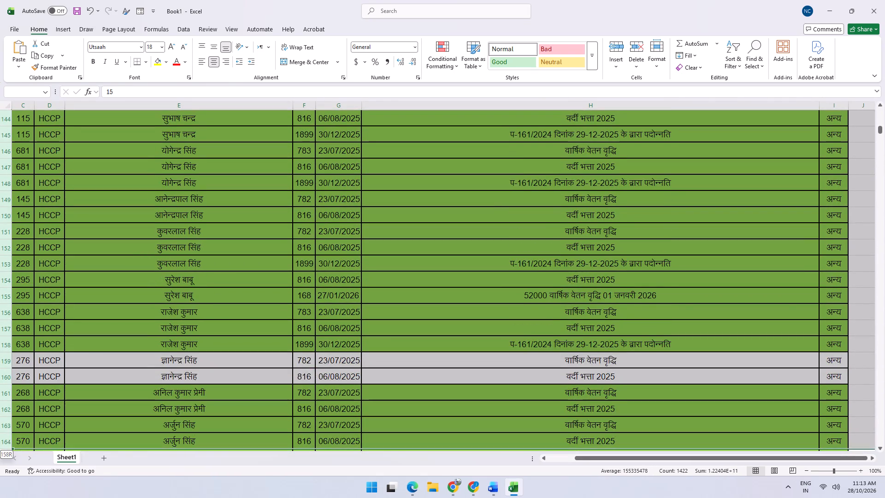
Extend the row selection from row 7 past the promotion entries in rows 167, 170 and 178, down to row 183.
{"action": "key", "text": "shift+Down"}
{"action": "key", "text": "shift+Down"}
{"action": "key", "text": "shift+Down"}
{"action": "key", "text": "shift+Down"}
{"action": "key", "text": "shift+Down"}
{"action": "key", "text": "shift+Down"}
{"action": "key", "text": "shift+Down"}
{"action": "key", "text": "shift+Down"}
{"action": "key", "text": "shift+Down"}
{"action": "key", "text": "shift+Down"}
{"action": "key", "text": "shift+Down"}
{"action": "key", "text": "shift+Down"}
{"action": "key", "text": "shift+Down"}
{"action": "key", "text": "shift+Down"}
{"action": "key", "text": "shift+Down"}
{"action": "key", "text": "shift+Down"}
{"action": "key", "text": "shift+Down"}
{"action": "key", "text": "shift+Down"}
{"action": "key", "text": "shift+Down"}
{"action": "key", "text": "shift+Down"}
{"action": "key", "text": "shift+Down"}
{"action": "key", "text": "shift+Down"}
{"action": "key", "text": "shift+Down"}
{"action": "key", "text": "shift+Down"}
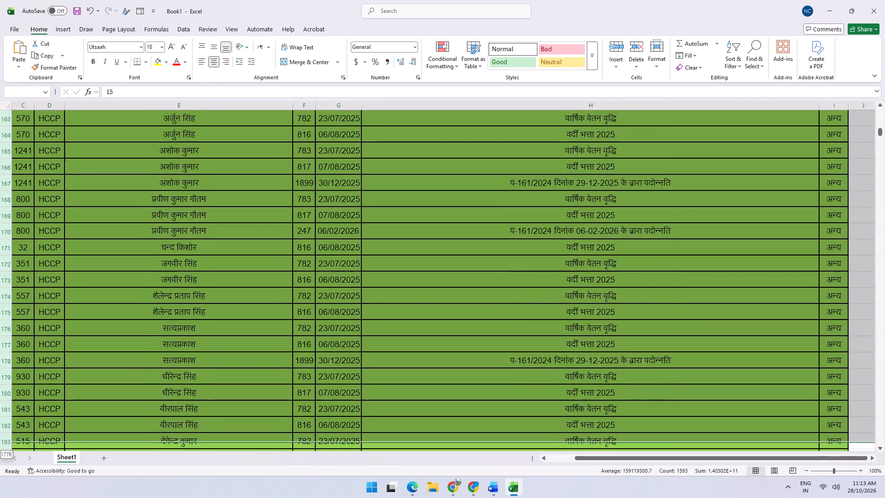
Extend the row selection from row 7 past the promotion entries in rows 200 and 209, down to row 213.
{"action": "key", "text": "shift+Down"}
{"action": "key", "text": "shift+Down"}
{"action": "key", "text": "shift+Down"}
{"action": "key", "text": "shift+Down"}
{"action": "key", "text": "shift+Down"}
{"action": "key", "text": "shift+Down"}
{"action": "key", "text": "shift+Down"}
{"action": "key", "text": "shift+Down"}
{"action": "key", "text": "shift+Down"}
{"action": "key", "text": "shift+Down"}
{"action": "key", "text": "shift+Down"}
{"action": "key", "text": "shift+Down"}
{"action": "key", "text": "shift+Down"}
{"action": "key", "text": "shift+Down"}
{"action": "key", "text": "shift+Down"}
{"action": "key", "text": "shift+Down"}
{"action": "key", "text": "shift+Down"}
{"action": "key", "text": "shift+Down"}
{"action": "key", "text": "shift+Down"}
{"action": "key", "text": "shift+Down"}
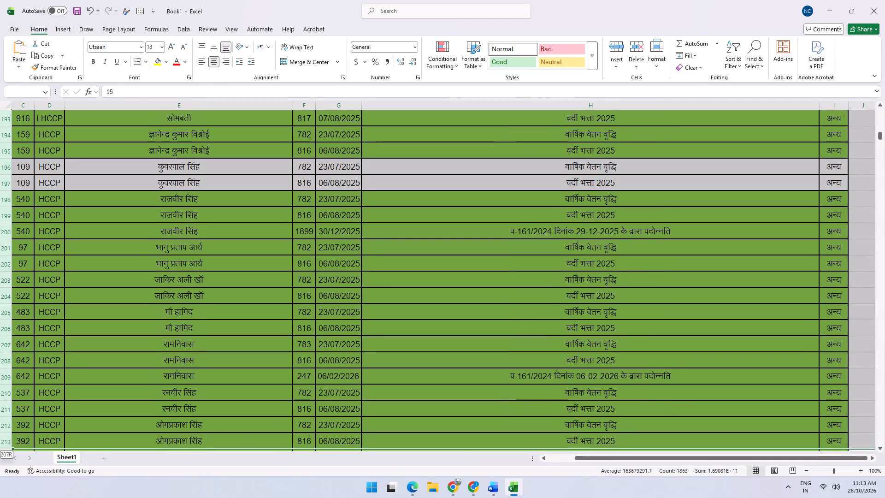
Extend the row selection from row 7 past the 50500 annual increment entry in row 236, down to row 242.
{"action": "key", "text": "shift+Down"}
{"action": "key", "text": "shift+Down"}
{"action": "key", "text": "shift+Down"}
{"action": "key", "text": "shift+Down"}
{"action": "key", "text": "shift+Down"}
{"action": "key", "text": "shift+Down"}
{"action": "key", "text": "shift+Down"}
{"action": "key", "text": "shift+Down"}
{"action": "key", "text": "shift+Down"}
{"action": "key", "text": "shift+Down"}
{"action": "key", "text": "shift+Down"}
{"action": "key", "text": "shift+Down"}
{"action": "key", "text": "shift+Down"}
{"action": "key", "text": "shift+Down"}
{"action": "key", "text": "shift+Down"}
{"action": "key", "text": "shift+Down"}
{"action": "key", "text": "shift+Down"}
{"action": "key", "text": "shift+Down"}
{"action": "key", "text": "shift+Down"}
{"action": "key", "text": "shift+Down"}
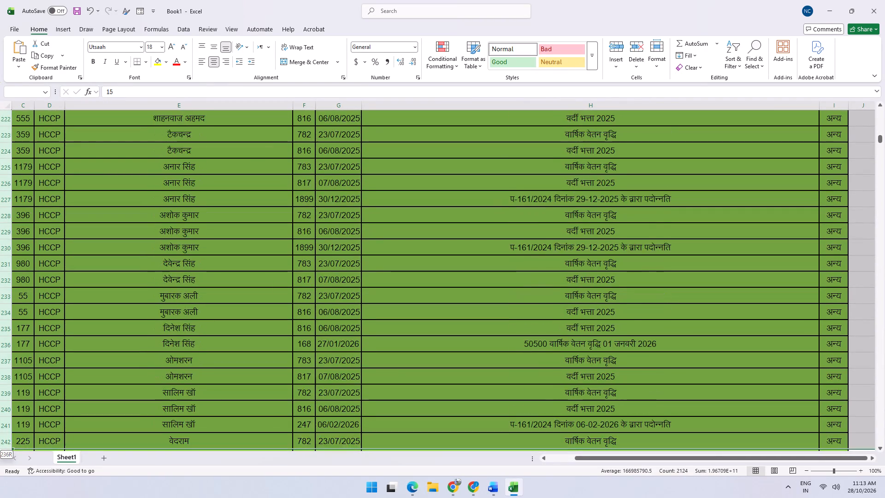
Extend the row selection from row 7 through the annual increment and 2025 uniform allowance entries, down to row 281.
{"action": "key", "text": "shift+Down"}
{"action": "key", "text": "shift+Down"}
{"action": "key", "text": "shift+Down"}
{"action": "key", "text": "shift+Down"}
{"action": "key", "text": "shift+Down"}
{"action": "key", "text": "shift+Down"}
{"action": "key", "text": "shift+Down"}
{"action": "key", "text": "shift+Down"}
{"action": "key", "text": "shift+Down"}
{"action": "key", "text": "shift+Down"}
{"action": "key", "text": "shift+Down"}
{"action": "key", "text": "shift+Down"}
{"action": "key", "text": "shift+Down"}
{"action": "key", "text": "shift+Down"}
{"action": "key", "text": "shift+Down"}
{"action": "key", "text": "shift+Down"}
{"action": "key", "text": "shift+Down"}
{"action": "key", "text": "shift+Down"}
{"action": "key", "text": "shift+Down"}
{"action": "key", "text": "shift+Down"}
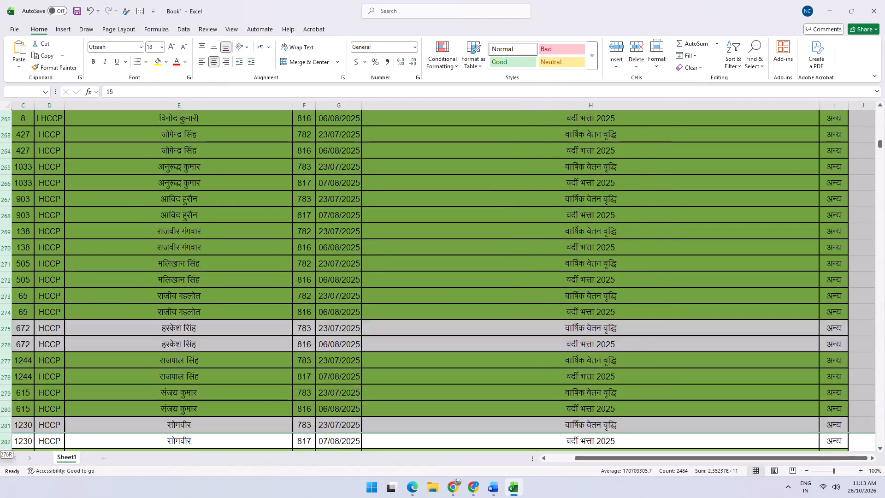
Extend the row selection from row 7 past the वार्षिक वेतन वृद्धि 2025 entry in row 306, down to row 316.
{"action": "key", "text": "shift+Down"}
{"action": "key", "text": "shift+Down"}
{"action": "key", "text": "shift+Down"}
{"action": "key", "text": "shift+Down"}
{"action": "key", "text": "shift+Down"}
{"action": "key", "text": "shift+Down"}
{"action": "key", "text": "shift+Down"}
{"action": "key", "text": "shift+Down"}
{"action": "key", "text": "shift+Down"}
{"action": "key", "text": "shift+Down"}
{"action": "key", "text": "shift+Down"}
{"action": "key", "text": "shift+Down"}
{"action": "key", "text": "shift+Down"}
{"action": "key", "text": "shift+Down"}
{"action": "key", "text": "shift+Down"}
{"action": "key", "text": "shift+Down"}
{"action": "key", "text": "shift+Down"}
{"action": "key", "text": "shift+Down"}
{"action": "key", "text": "shift+Down"}
{"action": "key", "text": "shift+Down"}
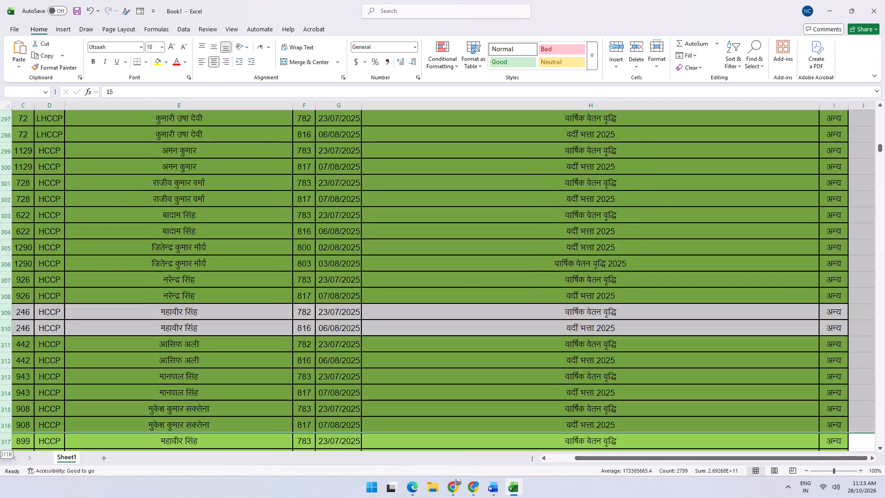
Extend the row selection from row 7 past the वार्षिक वेतन वृद्धि 2025 entry in row 345, down to row 349.
{"action": "key", "text": "shift+Down"}
{"action": "key", "text": "shift+Down"}
{"action": "key", "text": "shift+Down"}
{"action": "key", "text": "shift+Down"}
{"action": "key", "text": "shift+Down"}
{"action": "key", "text": "shift+Down"}
{"action": "key", "text": "shift+Down"}
{"action": "key", "text": "shift+Down"}
{"action": "key", "text": "shift+Down"}
{"action": "key", "text": "shift+Down"}
{"action": "key", "text": "shift+Down"}
{"action": "key", "text": "shift+Down"}
{"action": "key", "text": "shift+Down"}
{"action": "key", "text": "shift+Down"}
{"action": "key", "text": "shift+Down"}
{"action": "key", "text": "shift+Down"}
{"action": "key", "text": "shift+Down"}
{"action": "key", "text": "shift+Down"}
{"action": "key", "text": "shift+Down"}
{"action": "key", "text": "shift+Down"}
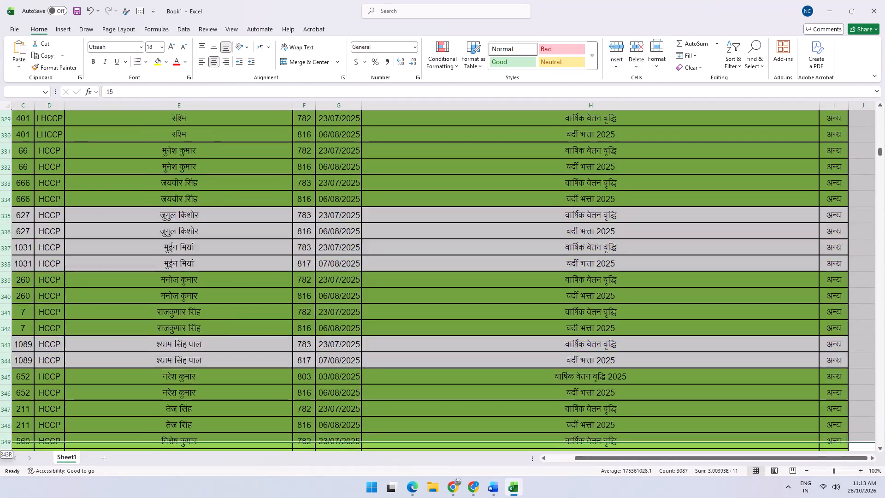
Extend the row selection from row 7 through the remaining अन्य entries, past the promotion entry in row 436.
{"action": "key", "text": "shift+Down"}
{"action": "key", "text": "shift+Down"}
{"action": "key", "text": "shift+Down"}
{"action": "key", "text": "shift+Down"}
{"action": "key", "text": "shift+Down"}
{"action": "key", "text": "shift+Down"}
{"action": "key", "text": "shift+Down"}
{"action": "key", "text": "shift+Down"}
{"action": "key", "text": "shift+Down"}
{"action": "key", "text": "shift+Down"}
{"action": "key", "text": "shift+Down"}
{"action": "key", "text": "shift+Down"}
{"action": "key", "text": "shift+Down"}
{"action": "key", "text": "shift+Down"}
{"action": "key", "text": "shift+Down"}
{"action": "key", "text": "shift+Down"}
{"action": "key", "text": "shift+Down"}
{"action": "key", "text": "shift+Down"}
{"action": "key", "text": "shift+Down"}
{"action": "key", "text": "shift+Down"}
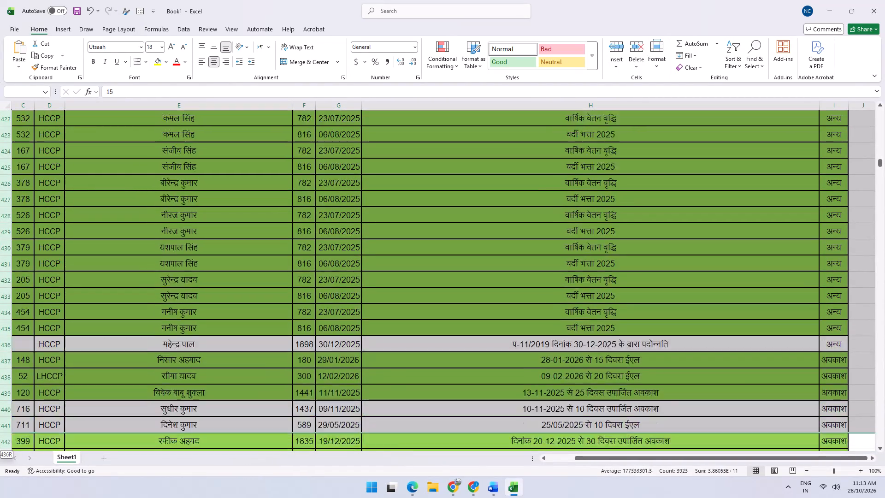
Trim the row selection so it ends at the promotion entry in row 436, and delete the अन्य rows 7 to 436.
{"action": "key", "text": "shift+Up"}
{"action": "key", "text": "shift+Up"}
{"action": "key", "text": "shift+Up"}
{"action": "key", "text": "shift+Up"}
{"action": "key", "text": "shift+Up"}
{"action": "key", "text": "shift+Up"}
{"action": "key", "text": "shift+Up"}
{"action": "key", "text": "shift+Up"}
{"action": "key", "text": "shift+Up"}
{"action": "key", "text": "shift+Up"}
{"action": "key", "text": "shift+Up"}
{"action": "key", "text": "shift+Up"}
{"action": "key", "text": "shift+Up"}
{"action": "key", "text": "shift+Up"}
{"action": "key", "text": "shift+Up"}
{"action": "key", "text": "shift+Up"}
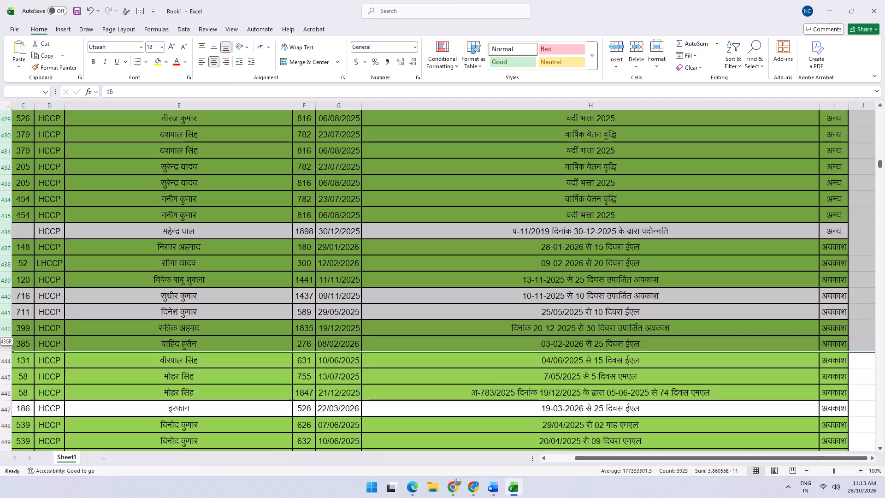
{"action": "key", "text": "shift+Down"}
{"action": "key", "text": "shift+Down"}
{"action": "key", "text": "shift+Down"}
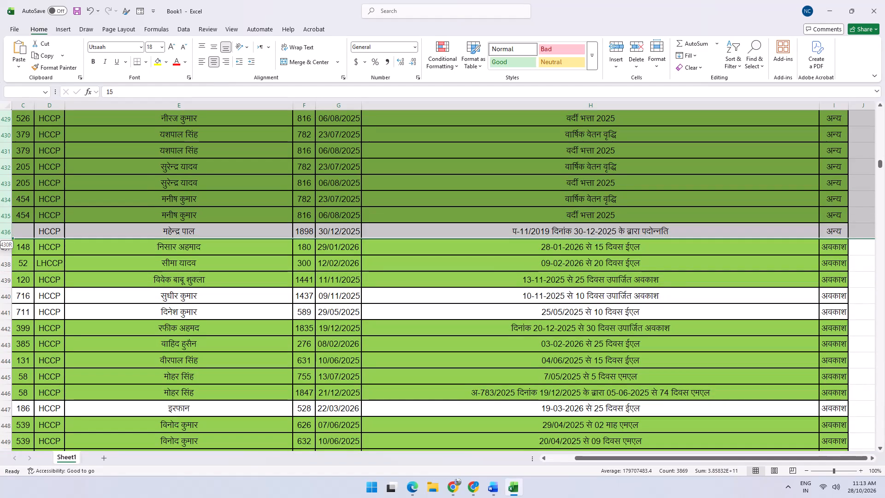
{"action": "key", "text": "ctrl+minus"}
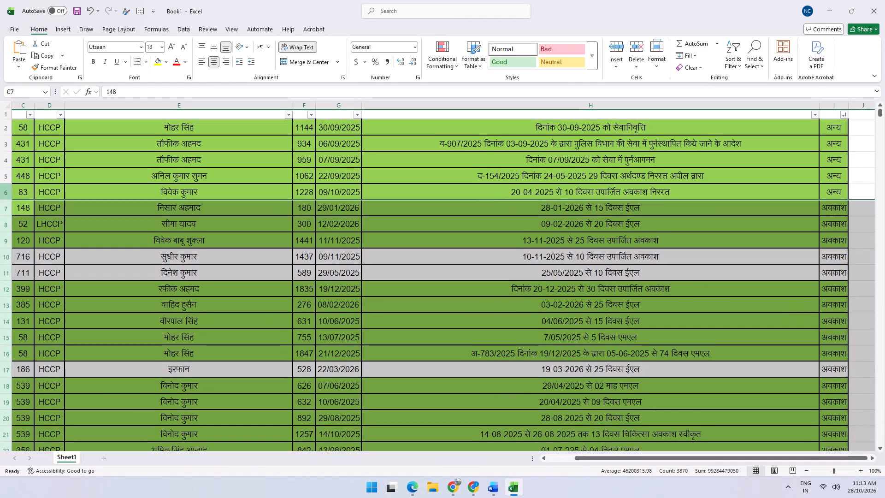
Delete all the आगमन rows below the अवकाश entries, from row 364 to row 690.
{"action": "scroll", "coordinate": [770, 259], "scroll_direction": "down", "scroll_amount": 5}
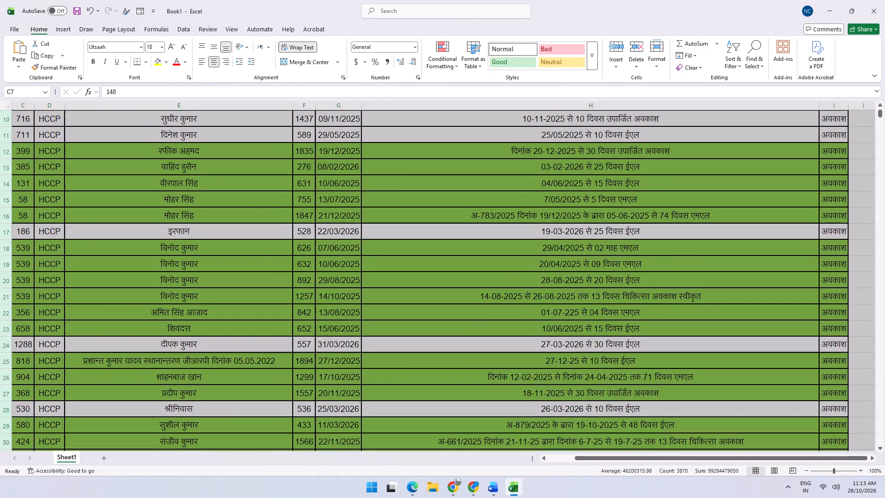
{"action": "scroll", "coordinate": [733, 288], "scroll_direction": "down", "scroll_amount": 20}
{"action": "scroll", "coordinate": [716, 305], "scroll_direction": "up", "scroll_amount": 1}
{"action": "scroll", "coordinate": [716, 305], "scroll_direction": "down", "scroll_amount": 9}
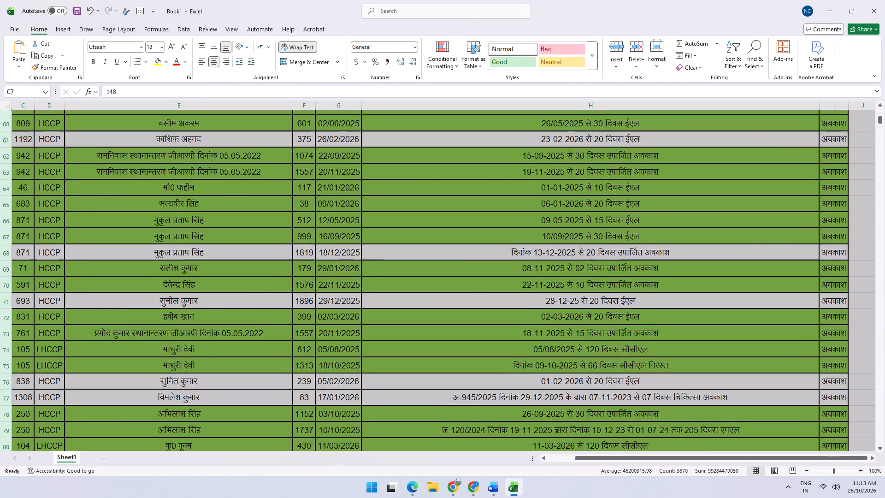
{"action": "scroll", "coordinate": [714, 309], "scroll_direction": "down", "scroll_amount": 6}
{"action": "scroll", "coordinate": [724, 313], "scroll_direction": "up", "scroll_amount": 1}
{"action": "scroll", "coordinate": [724, 313], "scroll_direction": "down", "scroll_amount": 20}
{"action": "scroll", "coordinate": [724, 313], "scroll_direction": "down", "scroll_amount": 8}
{"action": "scroll", "coordinate": [631, 314], "scroll_direction": "up", "scroll_amount": 1}
{"action": "scroll", "coordinate": [626, 327], "scroll_direction": "down", "scroll_amount": 1}
{"action": "scroll", "coordinate": [622, 338], "scroll_direction": "up", "scroll_amount": 1}
{"action": "scroll", "coordinate": [620, 342], "scroll_direction": "down", "scroll_amount": 2}
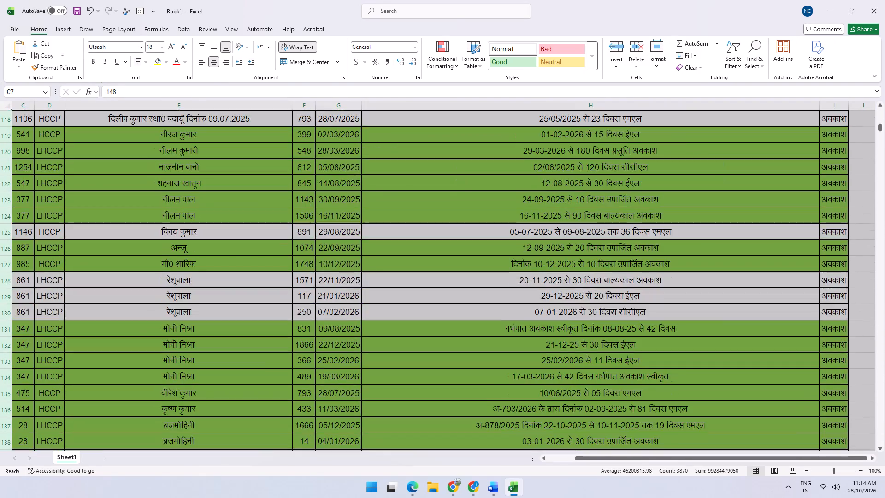
{"action": "scroll", "coordinate": [618, 348], "scroll_direction": "down", "scroll_amount": 20}
{"action": "scroll", "coordinate": [618, 348], "scroll_direction": "down", "scroll_amount": 13}
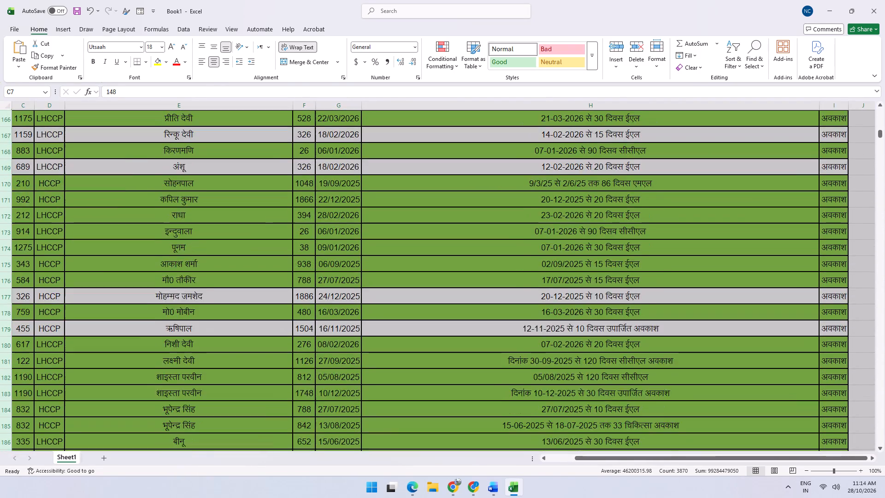
{"action": "scroll", "coordinate": [742, 326], "scroll_direction": "down", "scroll_amount": 17}
{"action": "scroll", "coordinate": [729, 328], "scroll_direction": "up", "scroll_amount": 1}
{"action": "scroll", "coordinate": [729, 328], "scroll_direction": "down", "scroll_amount": 17}
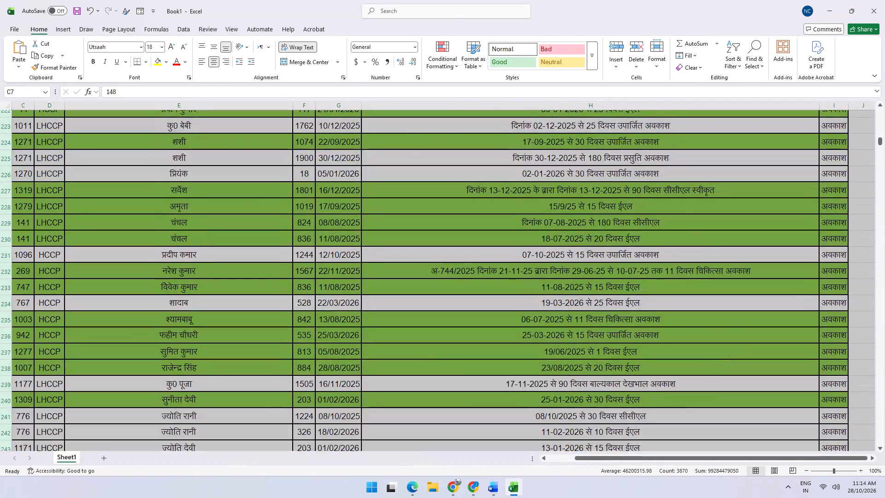
{"action": "scroll", "coordinate": [728, 327], "scroll_direction": "down", "scroll_amount": 6}
{"action": "scroll", "coordinate": [728, 327], "scroll_direction": "up", "scroll_amount": 1}
{"action": "scroll", "coordinate": [728, 327], "scroll_direction": "down", "scroll_amount": 1}
{"action": "scroll", "coordinate": [728, 327], "scroll_direction": "up", "scroll_amount": 1}
{"action": "scroll", "coordinate": [728, 327], "scroll_direction": "down", "scroll_amount": 17}
{"action": "scroll", "coordinate": [725, 326], "scroll_direction": "up", "scroll_amount": 1}
{"action": "scroll", "coordinate": [725, 326], "scroll_direction": "down", "scroll_amount": 9}
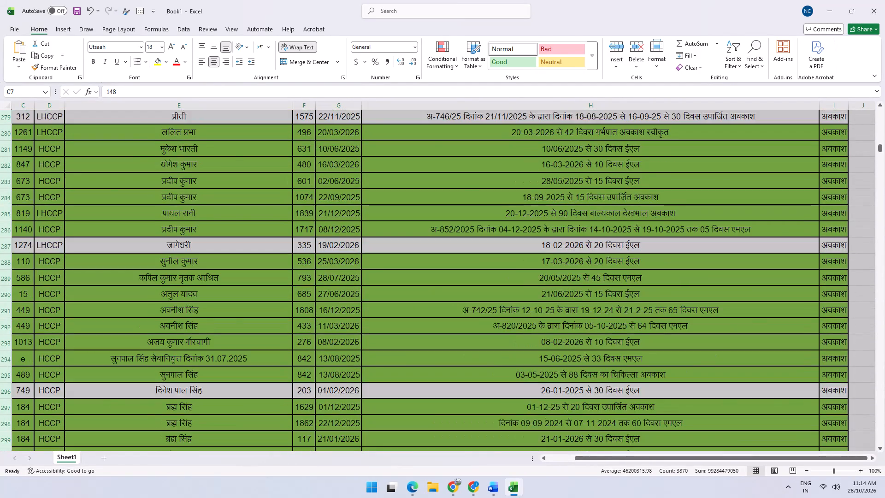
{"action": "scroll", "coordinate": [724, 326], "scroll_direction": "down", "scroll_amount": 14}
{"action": "scroll", "coordinate": [724, 326], "scroll_direction": "up", "scroll_amount": 1}
{"action": "scroll", "coordinate": [724, 326], "scroll_direction": "down", "scroll_amount": 1}
{"action": "scroll", "coordinate": [724, 326], "scroll_direction": "up", "scroll_amount": 1}
{"action": "scroll", "coordinate": [724, 326], "scroll_direction": "down", "scroll_amount": 5}
{"action": "scroll", "coordinate": [724, 326], "scroll_direction": "up", "scroll_amount": 1}
{"action": "scroll", "coordinate": [724, 326], "scroll_direction": "down", "scroll_amount": 14}
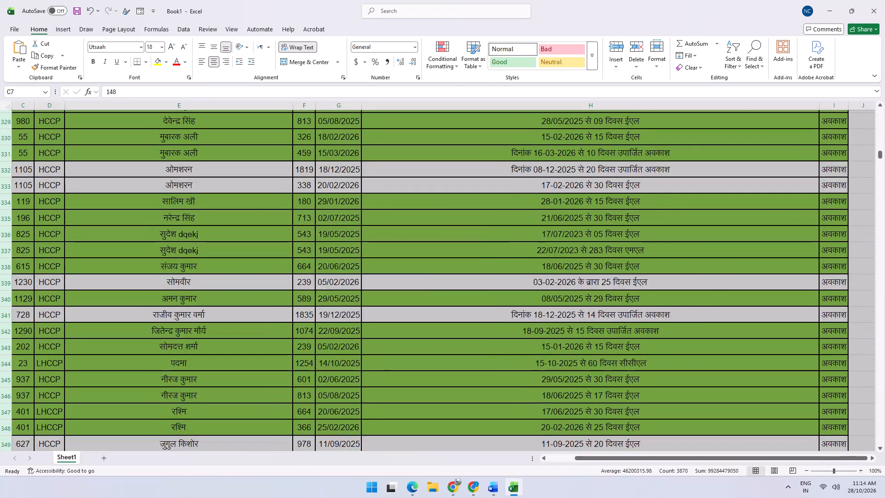
{"action": "scroll", "coordinate": [716, 320], "scroll_direction": "down", "scroll_amount": 20}
{"action": "scroll", "coordinate": [716, 320], "scroll_direction": "down", "scroll_amount": 12}
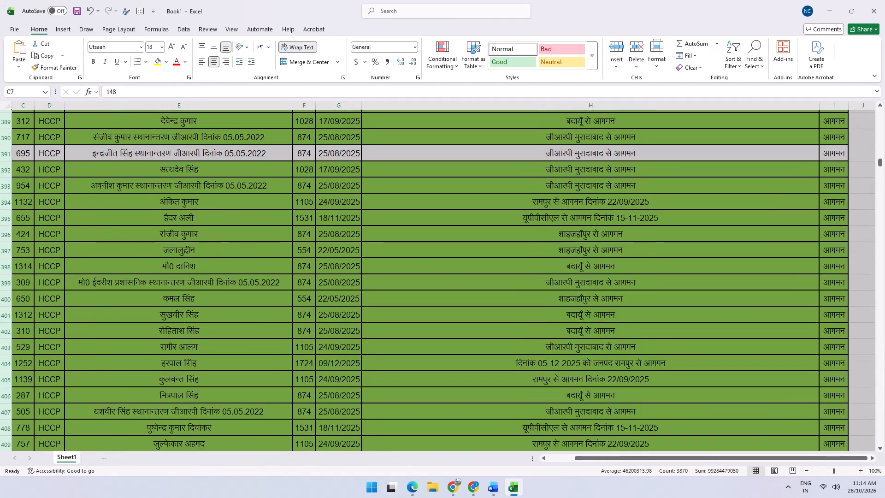
{"action": "scroll", "coordinate": [722, 316], "scroll_direction": "up", "scroll_amount": 13}
{"action": "scroll", "coordinate": [722, 316], "scroll_direction": "down", "scroll_amount": 1}
{"action": "scroll", "coordinate": [722, 316], "scroll_direction": "up", "scroll_amount": 6}
{"action": "scroll", "coordinate": [722, 316], "scroll_direction": "down", "scroll_amount": 1}
{"action": "scroll", "coordinate": [722, 316], "scroll_direction": "up", "scroll_amount": 6}
{"action": "scroll", "coordinate": [722, 316], "scroll_direction": "down", "scroll_amount": 1}
{"action": "scroll", "coordinate": [722, 316], "scroll_direction": "up", "scroll_amount": 1}
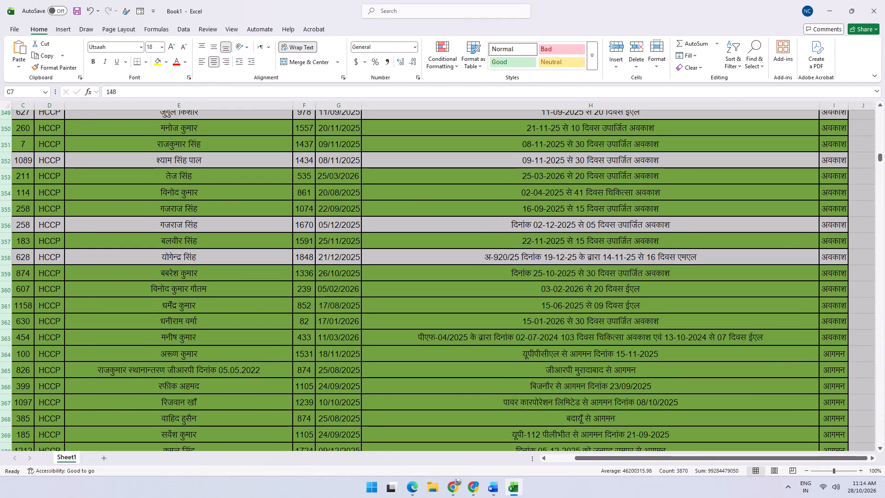
{"action": "left_click", "coordinate": [0, 351]}
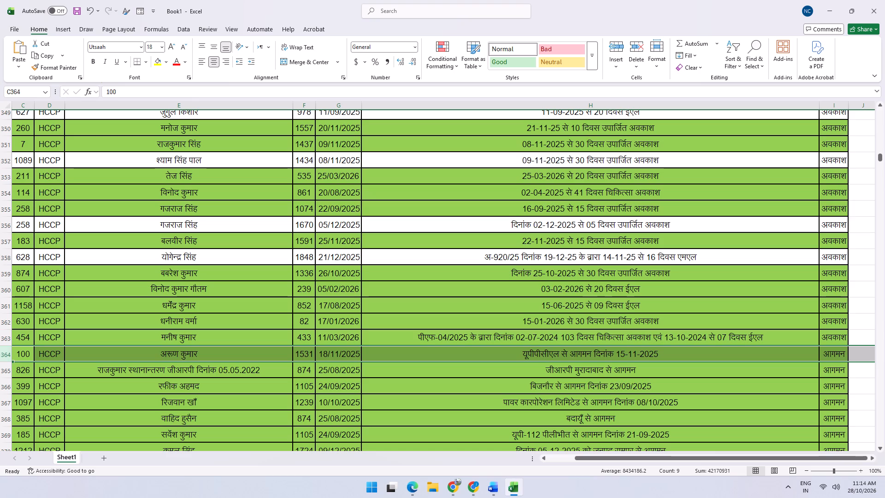
{"action": "key", "text": "shift+Down"}
{"action": "key", "text": "shift+Down"}
{"action": "key", "text": "shift+Down"}
{"action": "key", "text": "shift+Down"}
{"action": "key", "text": "shift+Down"}
{"action": "key", "text": "shift+Down"}
{"action": "key", "text": "shift+Down"}
{"action": "key", "text": "shift+Down"}
{"action": "key", "text": "shift+Down"}
{"action": "key", "text": "shift+Down"}
{"action": "key", "text": "shift+Down"}
{"action": "key", "text": "shift+Down"}
{"action": "key", "text": "shift+Down"}
{"action": "key", "text": "shift+Down"}
{"action": "key", "text": "shift+Down"}
{"action": "key", "text": "shift+Down"}
{"action": "key", "text": "shift+Down"}
{"action": "key", "text": "shift+Down"}
{"action": "key", "text": "shift+Down"}
{"action": "key", "text": "shift+Down"}
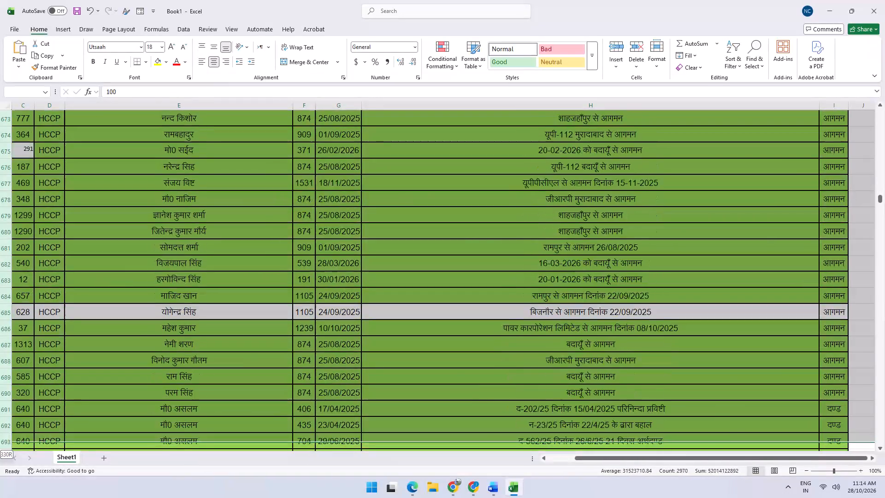
{"action": "key", "text": "shift+Up"}
{"action": "key", "text": "shift+Up"}
{"action": "key", "text": "shift+Up"}
{"action": "key", "text": "shift+Up"}
{"action": "key", "text": "shift+Up"}
{"action": "key", "text": "shift+Up"}
{"action": "key", "text": "shift+Up"}
{"action": "key", "text": "shift+Up"}
{"action": "key", "text": "shift+Up"}
{"action": "key", "text": "shift+Up"}
{"action": "key", "text": "shift+Up"}
{"action": "key", "text": "shift+Up"}
{"action": "key", "text": "shift+Up"}
{"action": "key", "text": "shift+Up"}
{"action": "key", "text": "shift+Up"}
{"action": "key", "text": "shift+Up"}
{"action": "key", "text": "shift+Up"}
{"action": "key", "text": "shift+Up"}
{"action": "key", "text": "shift+Up"}
{"action": "key", "text": "shift+Up"}
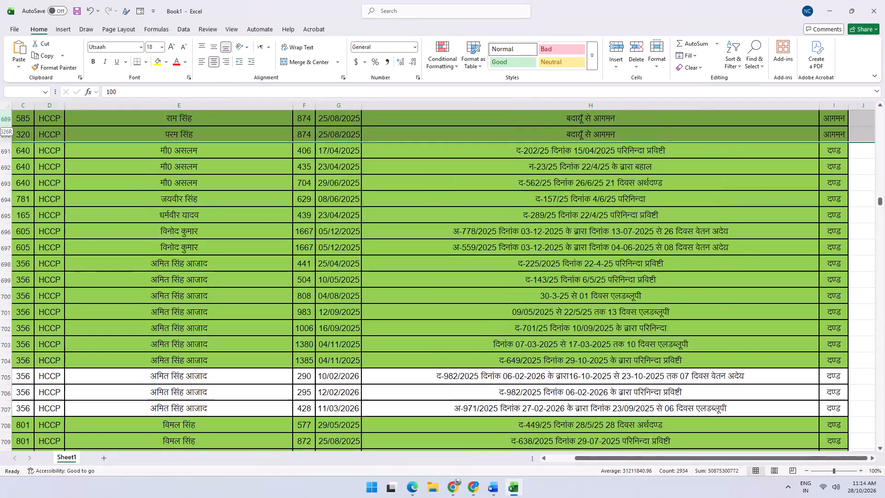
{"action": "key", "text": "shift+Down"}
{"action": "key", "text": "shift+Down"}
{"action": "key", "text": "shift+Down"}
{"action": "key", "text": "shift+Down"}
{"action": "key", "text": "shift+Down"}
{"action": "key", "text": "shift+Down"}
{"action": "key", "text": "shift+Down"}
{"action": "key", "text": "shift+Down"}
{"action": "key", "text": "shift+Down"}
{"action": "key", "text": "shift+Down"}
{"action": "key", "text": "shift+Down"}
{"action": "key", "text": "shift+Down"}
{"action": "key", "text": "shift+Down"}
{"action": "key", "text": "shift+Down"}
{"action": "key", "text": "shift+Down"}
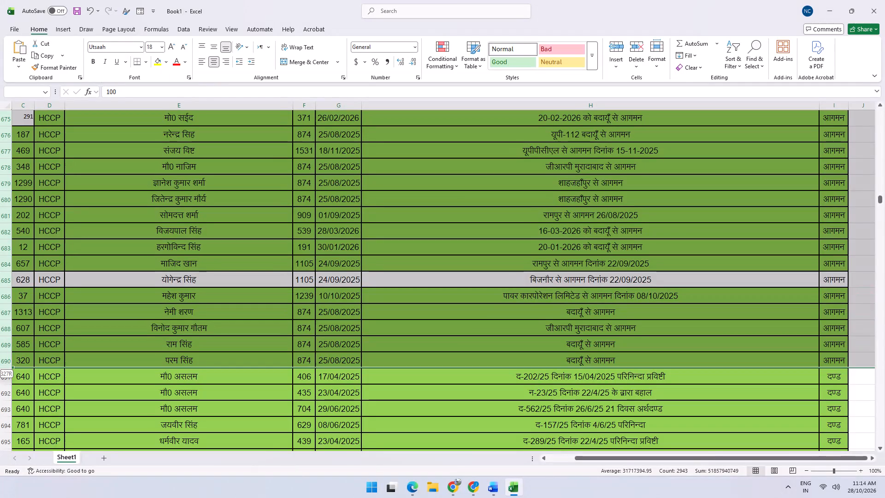
{"action": "key", "text": "ctrl+minus"}
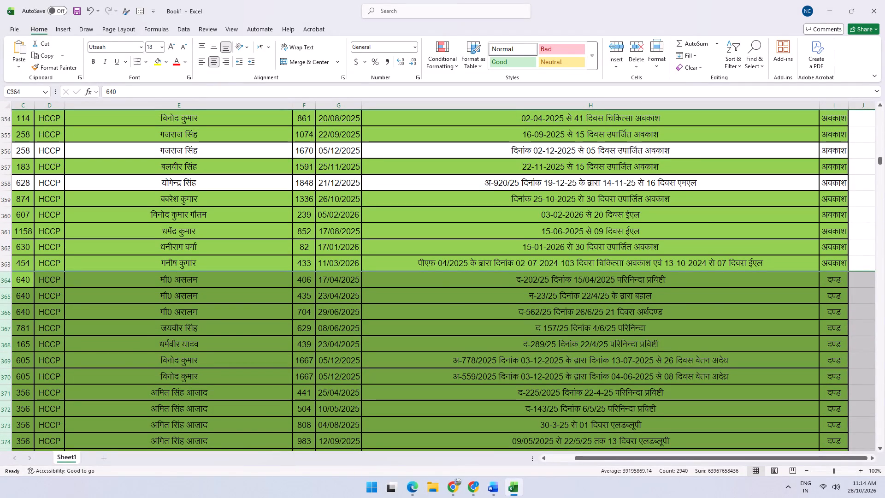
Delete all the प्रस्थान rows below the दण्ड entries, from row 582 to row 885.
{"action": "scroll", "coordinate": [434, 329], "scroll_direction": "down", "scroll_amount": 6}
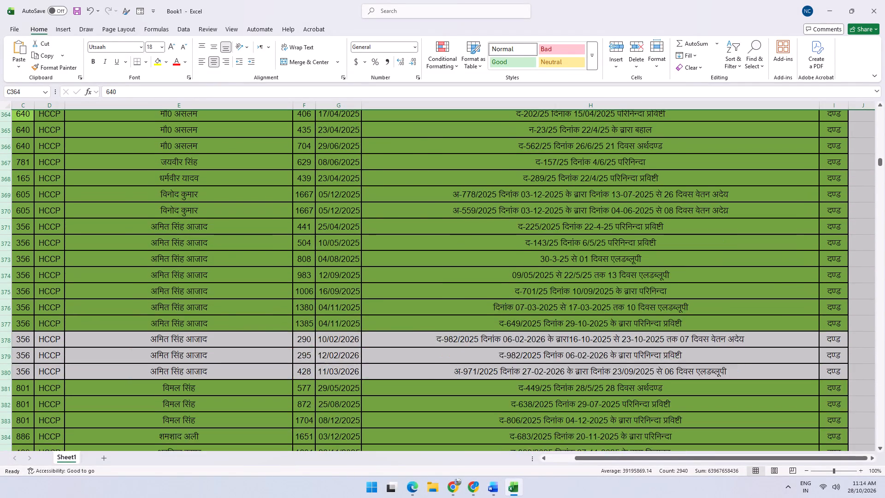
{"action": "scroll", "coordinate": [424, 332], "scroll_direction": "down", "scroll_amount": 17}
{"action": "scroll", "coordinate": [450, 345], "scroll_direction": "down", "scroll_amount": 9}
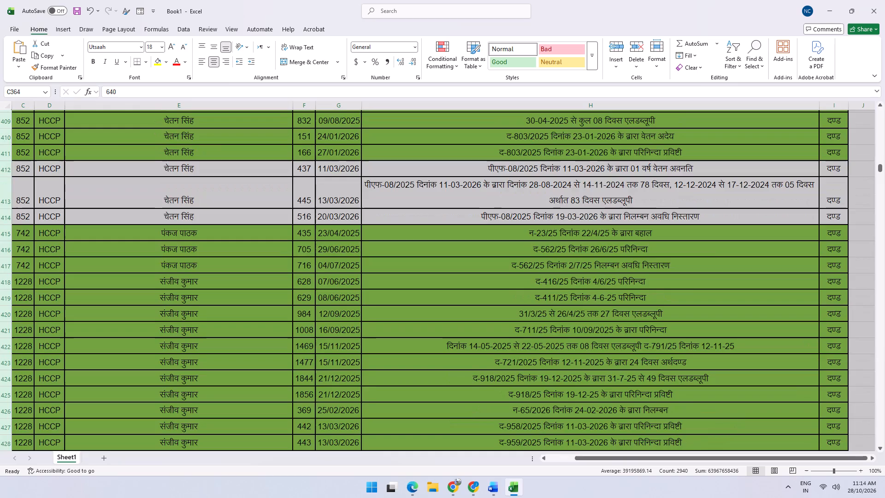
{"action": "scroll", "coordinate": [446, 341], "scroll_direction": "down", "scroll_amount": 8}
{"action": "scroll", "coordinate": [430, 350], "scroll_direction": "down", "scroll_amount": 18}
{"action": "scroll", "coordinate": [419, 373], "scroll_direction": "down", "scroll_amount": 9}
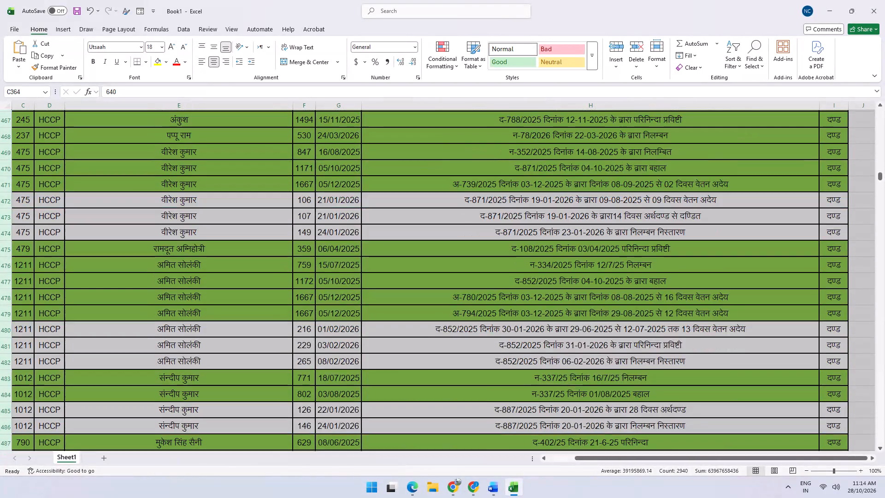
{"action": "scroll", "coordinate": [418, 371], "scroll_direction": "down", "scroll_amount": 17}
{"action": "scroll", "coordinate": [422, 369], "scroll_direction": "up", "scroll_amount": 1}
{"action": "scroll", "coordinate": [421, 369], "scroll_direction": "down", "scroll_amount": 20}
{"action": "scroll", "coordinate": [421, 369], "scroll_direction": "down", "scroll_amount": 2}
{"action": "scroll", "coordinate": [485, 352], "scroll_direction": "up", "scroll_amount": 1}
{"action": "scroll", "coordinate": [486, 353], "scroll_direction": "down", "scroll_amount": 1}
{"action": "scroll", "coordinate": [486, 355], "scroll_direction": "up", "scroll_amount": 1}
{"action": "scroll", "coordinate": [486, 355], "scroll_direction": "down", "scroll_amount": 1}
{"action": "scroll", "coordinate": [484, 355], "scroll_direction": "up", "scroll_amount": 1}
{"action": "scroll", "coordinate": [484, 355], "scroll_direction": "down", "scroll_amount": 2}
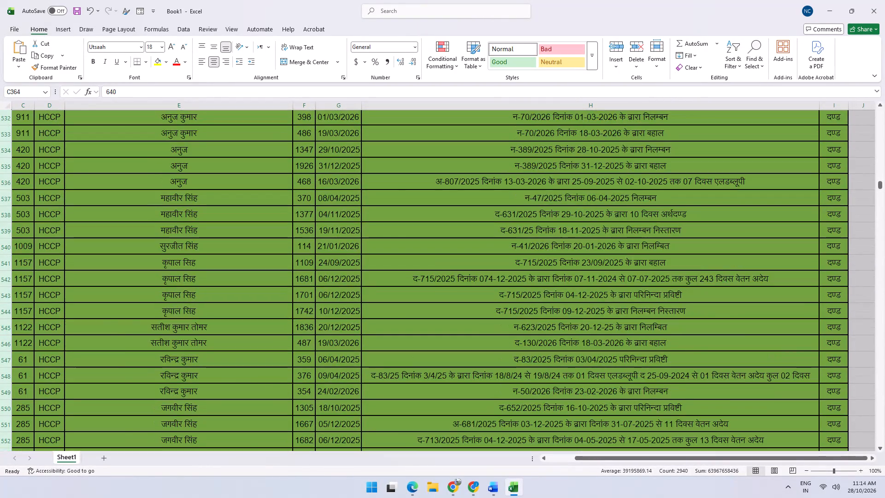
{"action": "scroll", "coordinate": [483, 354], "scroll_direction": "down", "scroll_amount": 20}
{"action": "scroll", "coordinate": [483, 354], "scroll_direction": "down", "scroll_amount": 6}
{"action": "scroll", "coordinate": [488, 343], "scroll_direction": "up", "scroll_amount": 10}
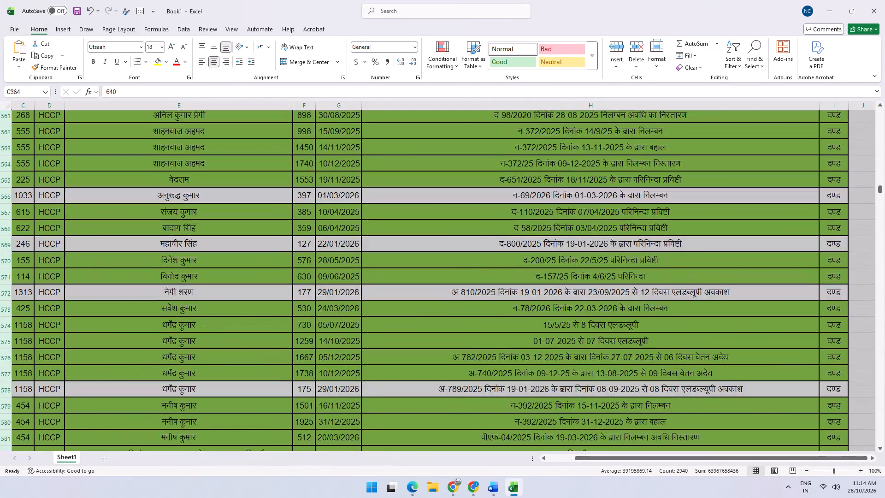
{"action": "scroll", "coordinate": [521, 354], "scroll_direction": "down", "scroll_amount": 5}
{"action": "left_click", "coordinate": [0, 315]}
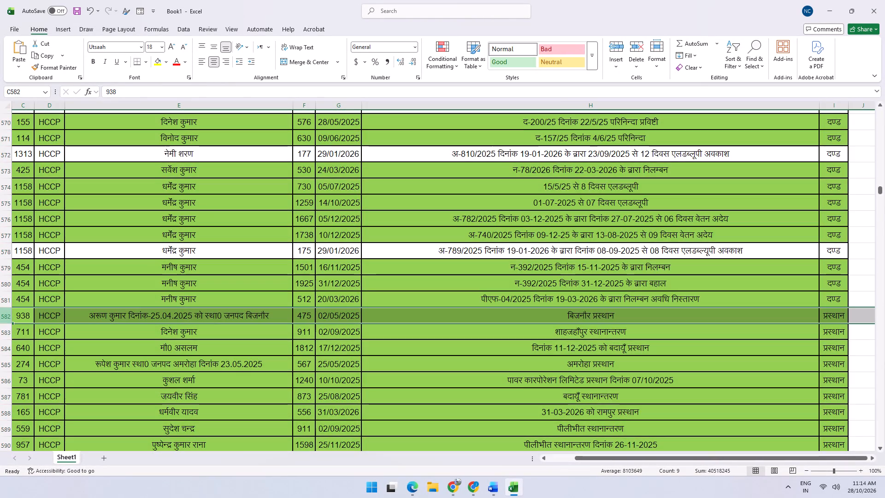
{"action": "key", "text": "shift+Down"}
{"action": "key", "text": "shift+Down"}
{"action": "key", "text": "shift+Down"}
{"action": "key", "text": "shift+Down"}
{"action": "key", "text": "shift+Down"}
{"action": "key", "text": "shift+Down"}
{"action": "key", "text": "shift+Down"}
{"action": "key", "text": "shift+Down"}
{"action": "key", "text": "shift+Down"}
{"action": "key", "text": "shift+Down"}
{"action": "key", "text": "shift+Down"}
{"action": "key", "text": "shift+Down"}
{"action": "key", "text": "shift+Down"}
{"action": "key", "text": "shift+Down"}
{"action": "key", "text": "shift+Down"}
{"action": "key", "text": "shift+Down"}
{"action": "key", "text": "shift+Down"}
{"action": "key", "text": "shift+Down"}
{"action": "key", "text": "shift+Down"}
{"action": "key", "text": "shift+Down"}
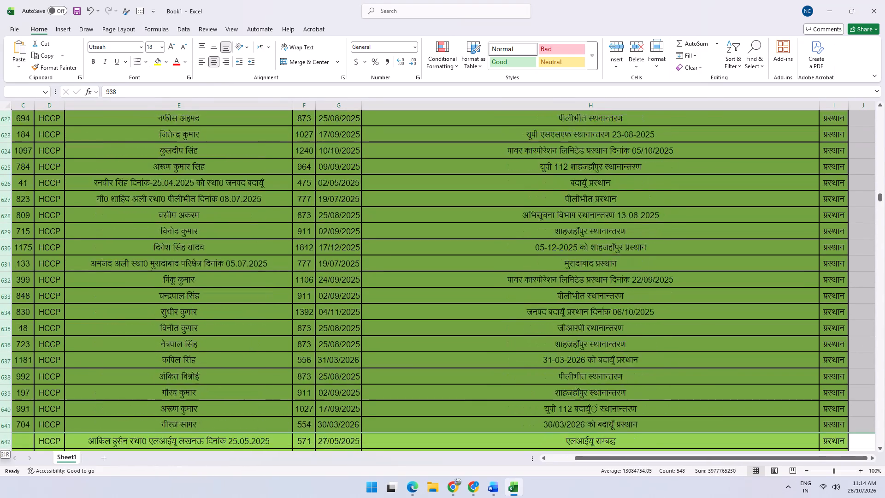
{"action": "key", "text": "shift+Down"}
{"action": "key", "text": "shift+Down"}
{"action": "key", "text": "shift+Down"}
{"action": "key", "text": "shift+Down"}
{"action": "key", "text": "shift+Down"}
{"action": "key", "text": "shift+Down"}
{"action": "key", "text": "shift+Down"}
{"action": "key", "text": "shift+Down"}
{"action": "key", "text": "shift+Down"}
{"action": "key", "text": "shift+Down"}
{"action": "key", "text": "shift+Down"}
{"action": "key", "text": "shift+Down"}
{"action": "key", "text": "shift+Down"}
{"action": "key", "text": "shift+Down"}
{"action": "key", "text": "shift+Down"}
{"action": "key", "text": "shift+Down"}
{"action": "key", "text": "shift+Down"}
{"action": "key", "text": "shift+Down"}
{"action": "key", "text": "shift+Down"}
{"action": "key", "text": "shift+Down"}
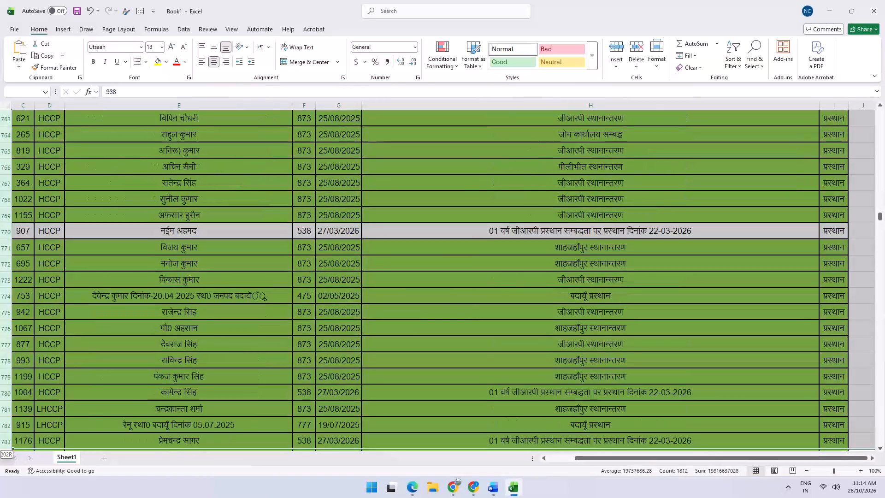
{"action": "key", "text": "shift+Down"}
{"action": "key", "text": "shift+Down"}
{"action": "key", "text": "shift+Down"}
{"action": "key", "text": "shift+Down"}
{"action": "key", "text": "shift+Down"}
{"action": "key", "text": "shift+Down"}
{"action": "key", "text": "shift+Down"}
{"action": "key", "text": "shift+Down"}
{"action": "key", "text": "shift+Down"}
{"action": "key", "text": "shift+Down"}
{"action": "key", "text": "shift+Down"}
{"action": "key", "text": "shift+Down"}
{"action": "key", "text": "shift+Down"}
{"action": "key", "text": "shift+Down"}
{"action": "key", "text": "shift+Down"}
{"action": "key", "text": "shift+Down"}
{"action": "key", "text": "shift+Down"}
{"action": "key", "text": "shift+Down"}
{"action": "key", "text": "shift+Down"}
{"action": "key", "text": "shift+Down"}
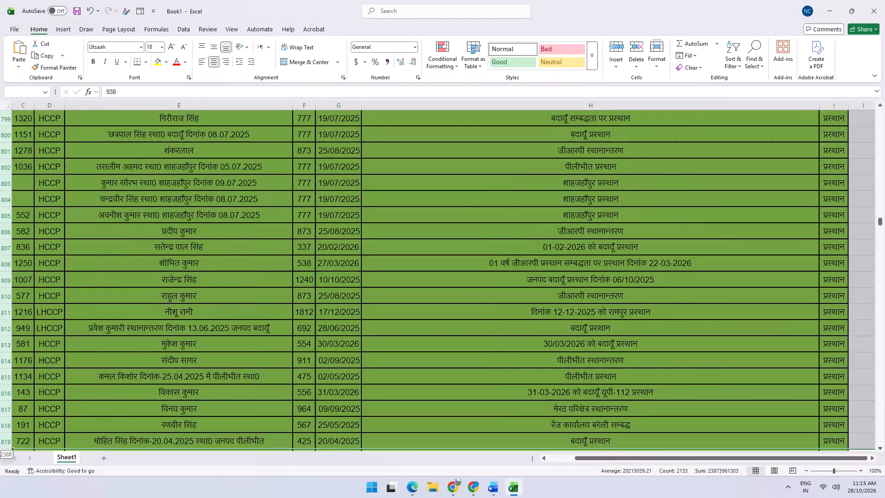
{"action": "key", "text": "shift+Down"}
{"action": "key", "text": "shift+Down"}
{"action": "key", "text": "shift+Down"}
{"action": "key", "text": "shift+Down"}
{"action": "key", "text": "shift+Down"}
{"action": "key", "text": "shift+Down"}
{"action": "key", "text": "shift+Down"}
{"action": "key", "text": "shift+Down"}
{"action": "key", "text": "shift+Down"}
{"action": "key", "text": "shift+Down"}
{"action": "key", "text": "shift+Down"}
{"action": "key", "text": "shift+Down"}
{"action": "key", "text": "shift+Down"}
{"action": "key", "text": "shift+Down"}
{"action": "key", "text": "shift+Down"}
{"action": "key", "text": "shift+Down"}
{"action": "key", "text": "shift+Down"}
{"action": "key", "text": "shift+Down"}
{"action": "key", "text": "shift+Down"}
{"action": "key", "text": "shift+Down"}
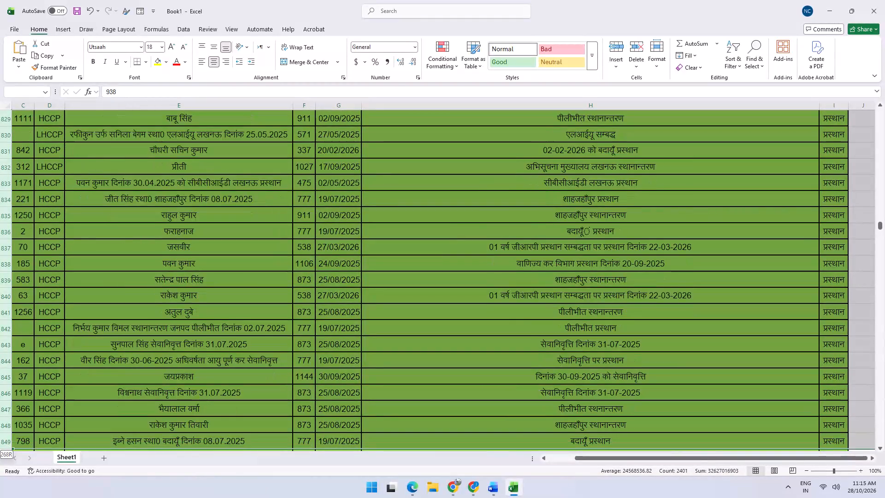
{"action": "key", "text": "shift+Down"}
{"action": "key", "text": "shift+Down"}
{"action": "key", "text": "shift+Down"}
{"action": "key", "text": "shift+Down"}
{"action": "key", "text": "shift+Down"}
{"action": "key", "text": "shift+Down"}
{"action": "key", "text": "shift+Down"}
{"action": "key", "text": "shift+Down"}
{"action": "key", "text": "shift+Down"}
{"action": "key", "text": "shift+Down"}
{"action": "key", "text": "shift+Down"}
{"action": "key", "text": "shift+Down"}
{"action": "key", "text": "shift+Down"}
{"action": "key", "text": "shift+Down"}
{"action": "key", "text": "shift+Down"}
{"action": "key", "text": "shift+Down"}
{"action": "key", "text": "shift+Down"}
{"action": "key", "text": "shift+Down"}
{"action": "key", "text": "shift+Down"}
{"action": "key", "text": "shift+Down"}
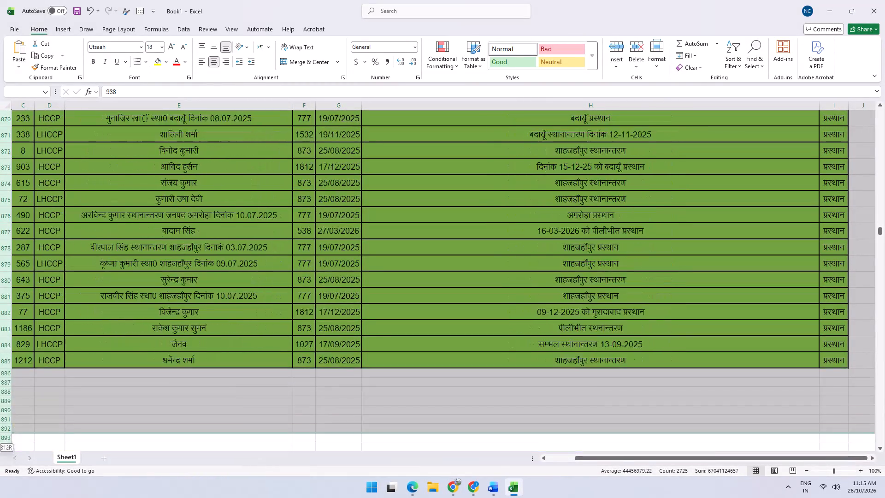
{"action": "key", "text": "shift+Up"}
{"action": "key", "text": "shift+Up"}
{"action": "key", "text": "shift+Up"}
{"action": "key", "text": "shift+Up"}
{"action": "key", "text": "shift+Up"}
{"action": "key", "text": "shift+Up"}
{"action": "key", "text": "shift+Up"}
{"action": "key", "text": "shift+Up"}
{"action": "key", "text": "shift+Up"}
{"action": "key", "text": "shift+Up"}
{"action": "key", "text": "shift+Up"}
{"action": "key", "text": "shift+Up"}
{"action": "key", "text": "shift+Up"}
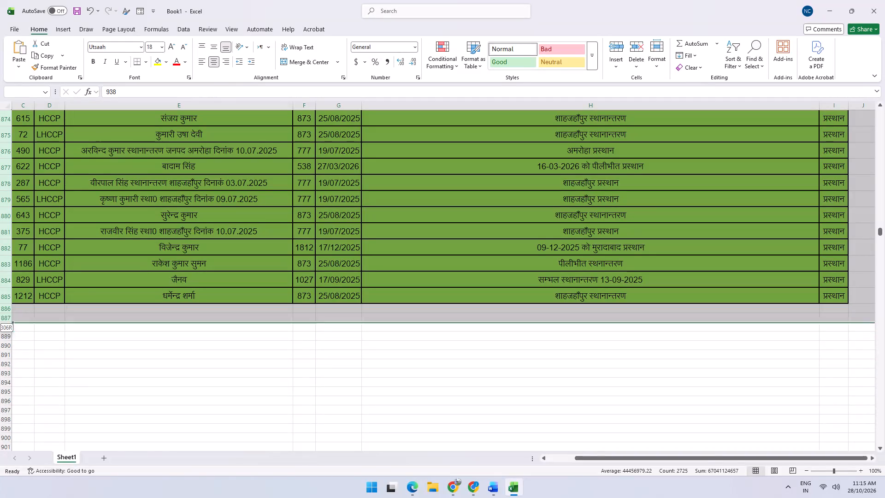
{"action": "key", "text": "shift+Up"}
{"action": "key", "text": "shift+Up"}
{"action": "key", "text": "ctrl+minus"}
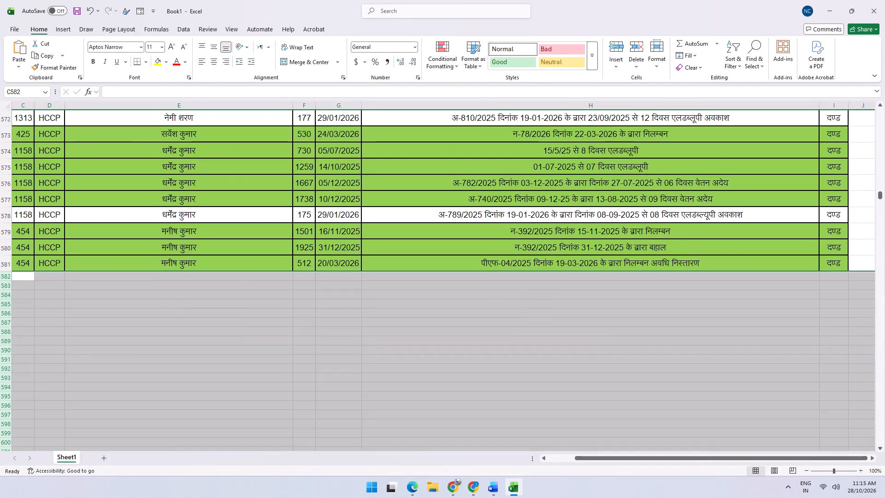
Sort the remaining records by the number in column B, from smallest to largest.
{"action": "scroll", "coordinate": [270, 332], "scroll_direction": "up", "scroll_amount": 5}
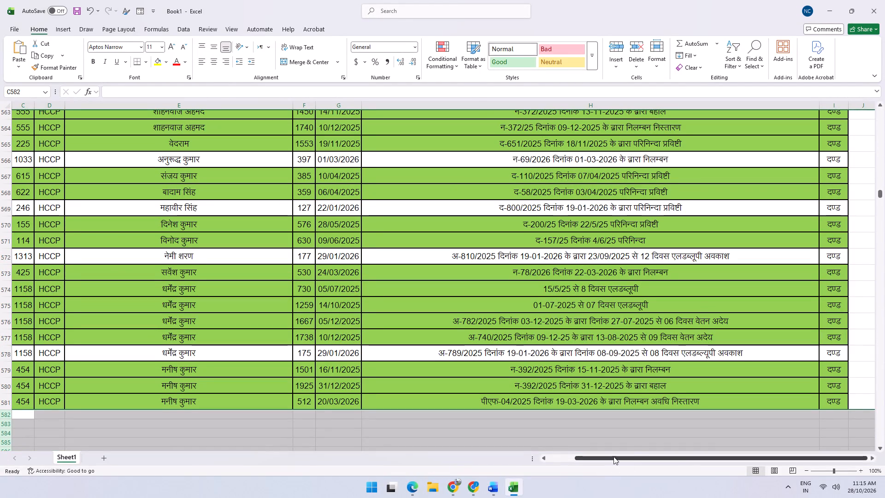
{"action": "left_click_drag", "start_coordinate": [614, 456], "coordinate": [605, 456]}
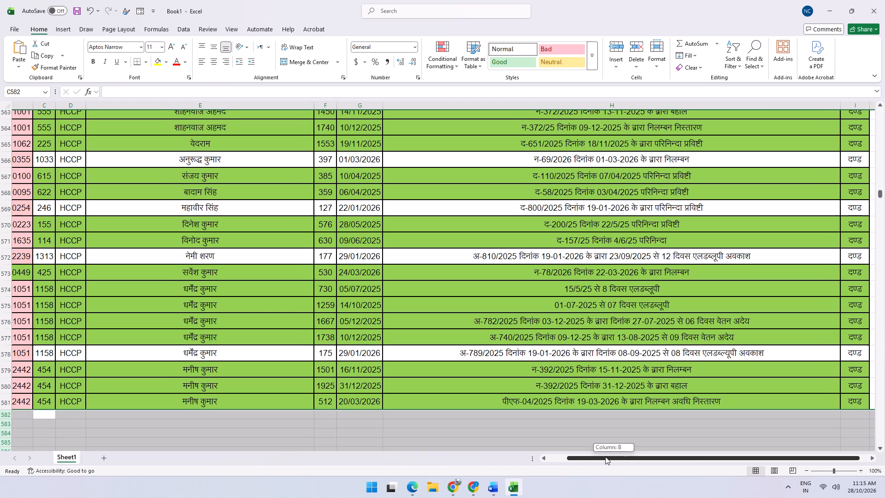
{"action": "left_click_drag", "start_coordinate": [605, 456], "coordinate": [600, 455]}
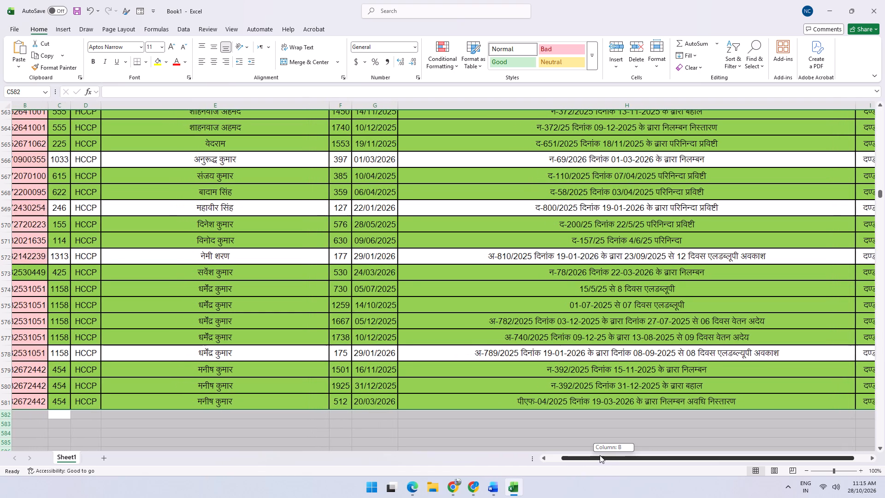
{"action": "left_click_drag", "start_coordinate": [600, 455], "coordinate": [558, 449]}
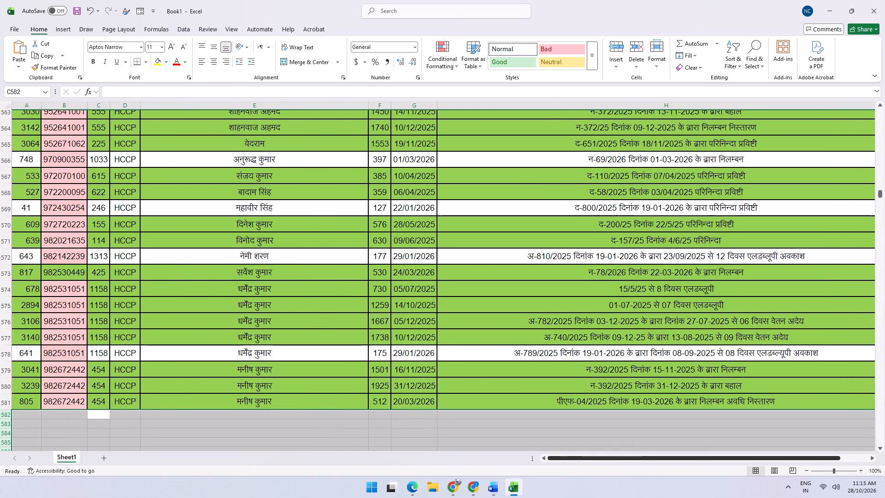
{"action": "left_click_drag", "start_coordinate": [878, 192], "coordinate": [878, 47]}
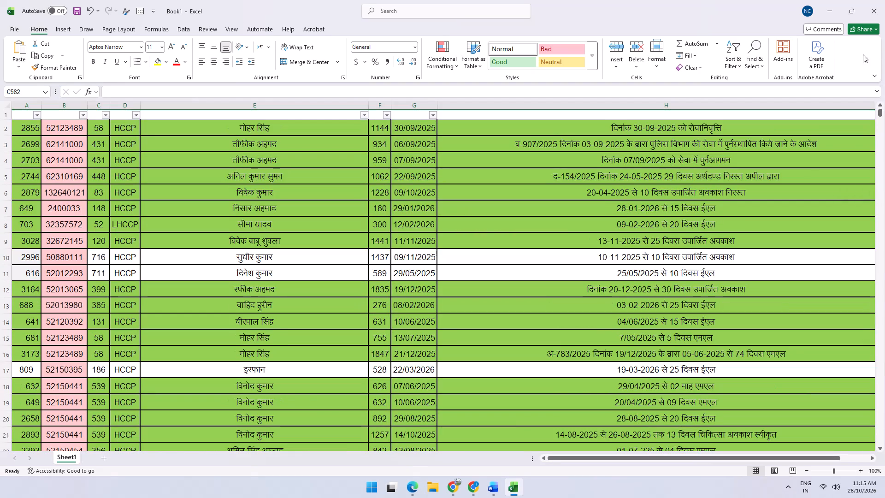
{"action": "scroll", "coordinate": [120, 232], "scroll_direction": "up", "scroll_amount": 4}
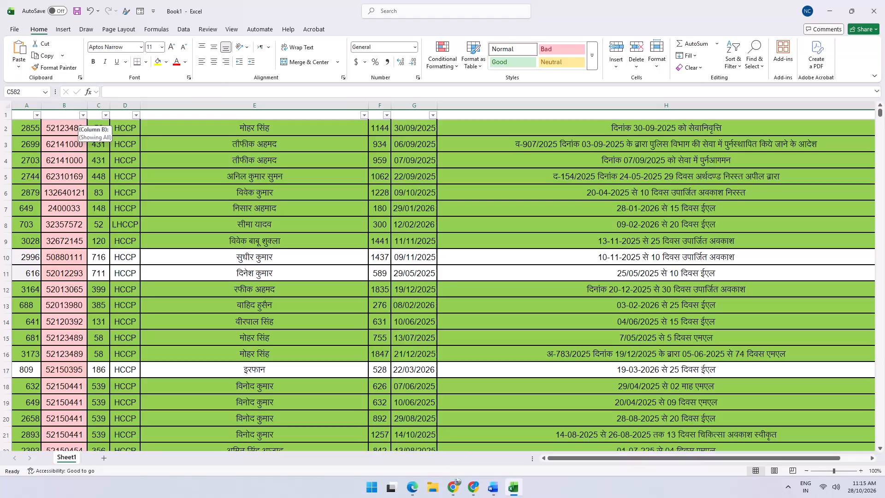
{"action": "left_click", "coordinate": [81, 116]}
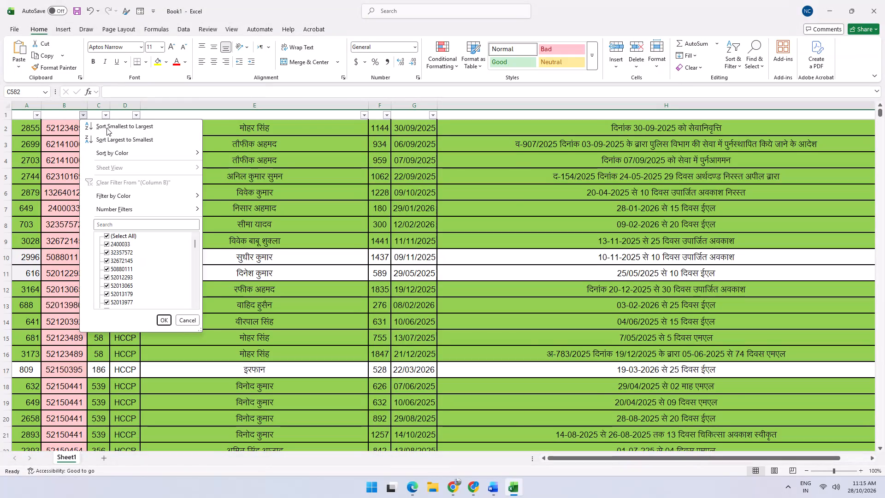
{"action": "left_click", "coordinate": [106, 128]}
Replace the green and pink cell shading across the entire sheet with a white fill.
{"action": "scroll", "coordinate": [103, 160], "scroll_direction": "up", "scroll_amount": 3}
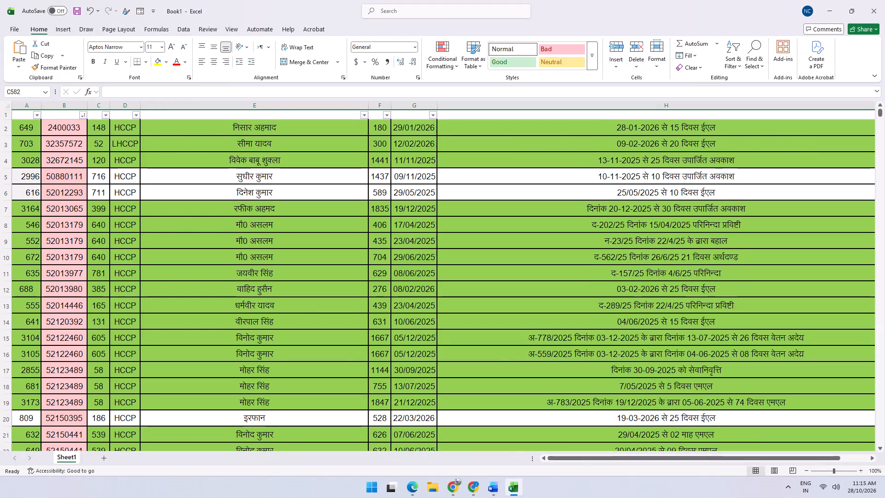
{"action": "left_click", "coordinate": [809, 471]}
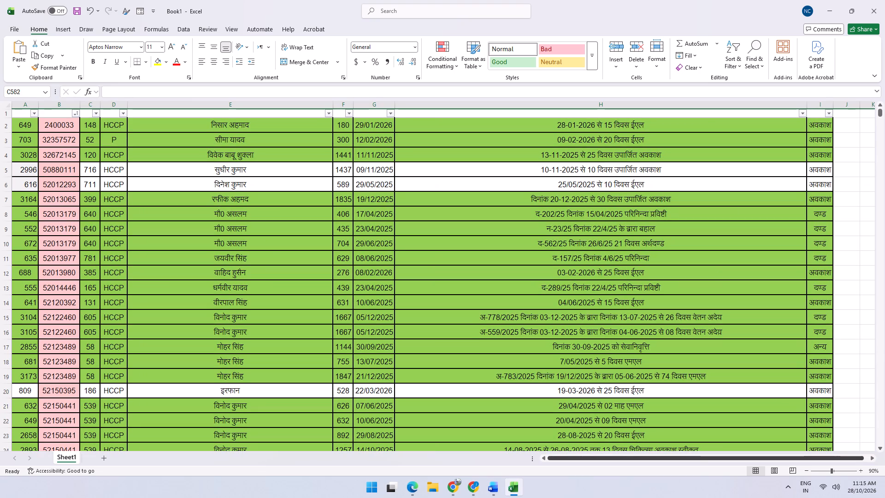
{"action": "left_click", "coordinate": [5, 107]}
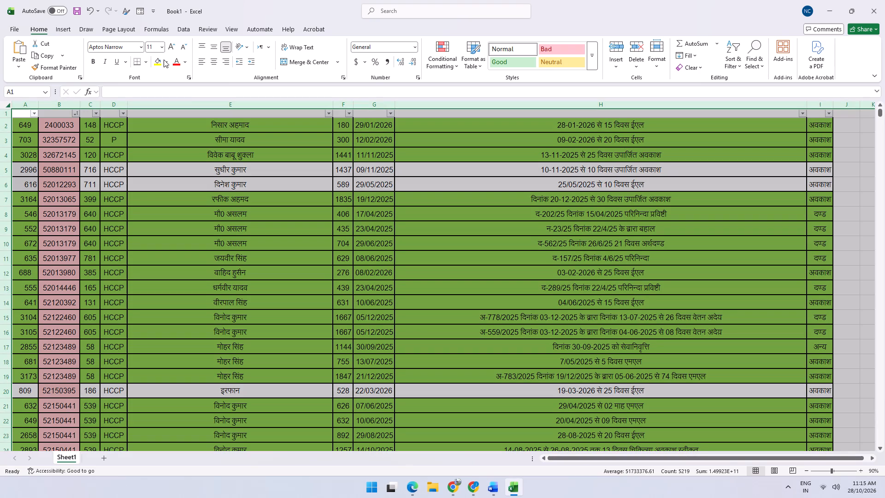
{"action": "left_click", "coordinate": [167, 62]}
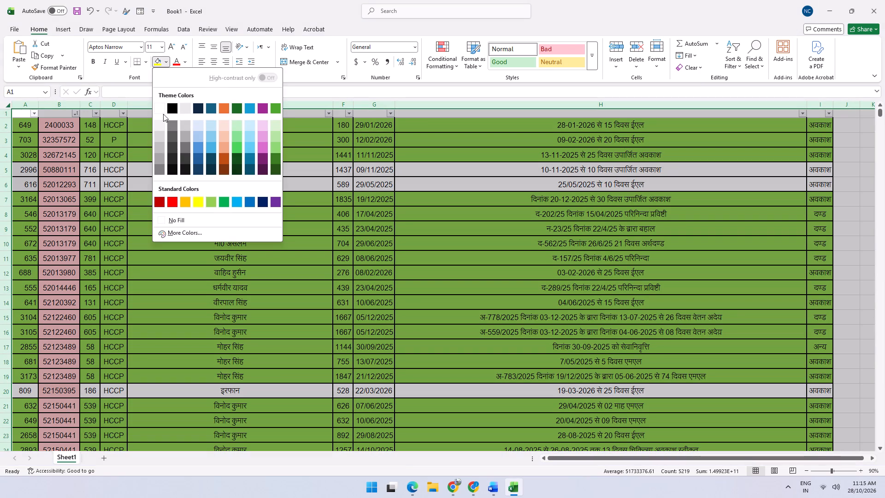
{"action": "left_click", "coordinate": [155, 108]}
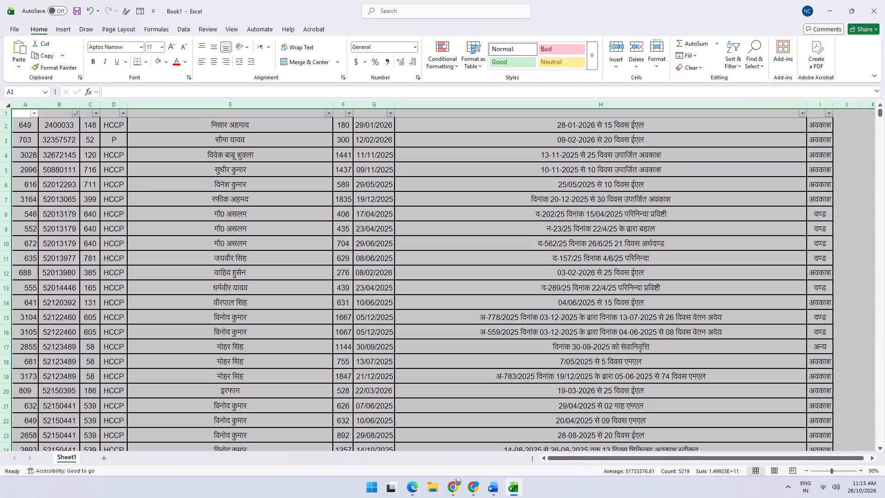
Filter the category column I to show only the दण्ड records.
{"action": "scroll", "coordinate": [101, 255], "scroll_direction": "down", "scroll_amount": 2}
{"action": "scroll", "coordinate": [248, 262], "scroll_direction": "up", "scroll_amount": 9}
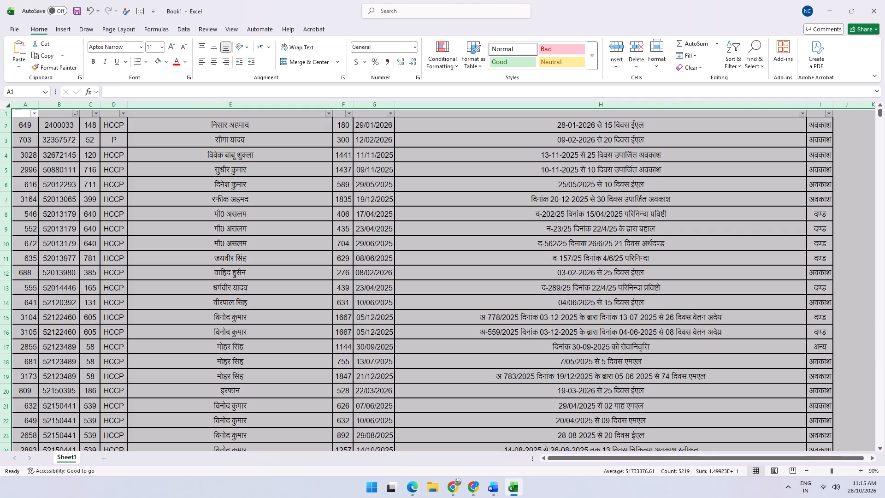
{"action": "left_click", "coordinate": [829, 113]}
{"action": "left_click", "coordinate": [796, 233]}
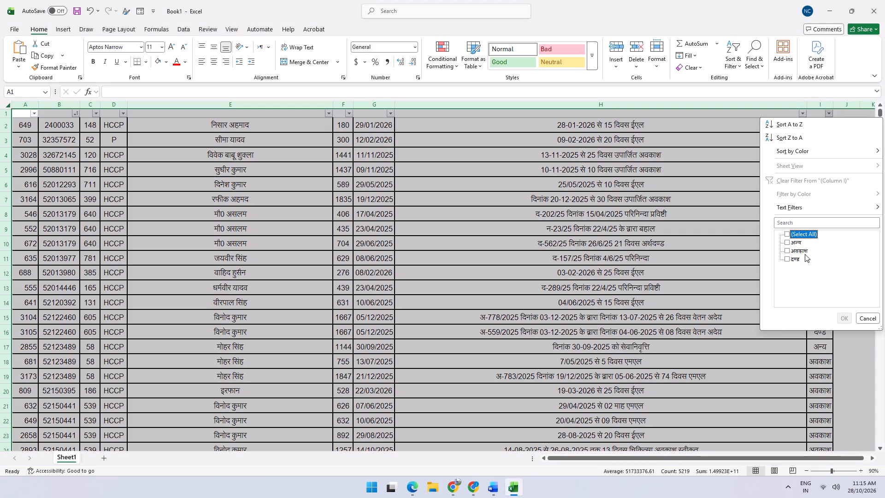
{"action": "left_click", "coordinate": [794, 257]}
{"action": "left_click", "coordinate": [837, 320]}
{"action": "left_click", "coordinate": [838, 318]}
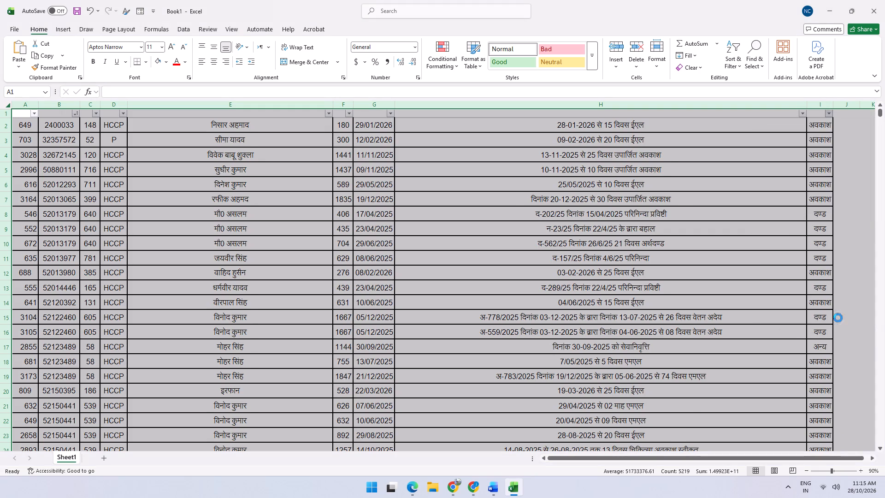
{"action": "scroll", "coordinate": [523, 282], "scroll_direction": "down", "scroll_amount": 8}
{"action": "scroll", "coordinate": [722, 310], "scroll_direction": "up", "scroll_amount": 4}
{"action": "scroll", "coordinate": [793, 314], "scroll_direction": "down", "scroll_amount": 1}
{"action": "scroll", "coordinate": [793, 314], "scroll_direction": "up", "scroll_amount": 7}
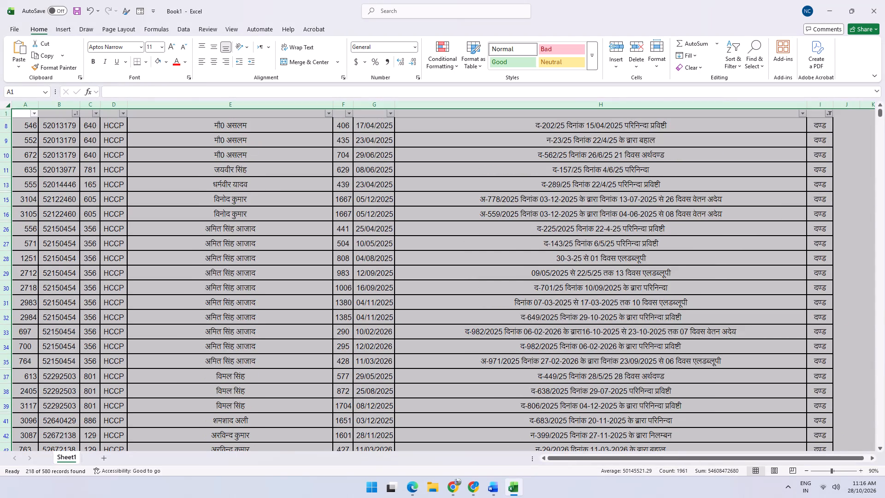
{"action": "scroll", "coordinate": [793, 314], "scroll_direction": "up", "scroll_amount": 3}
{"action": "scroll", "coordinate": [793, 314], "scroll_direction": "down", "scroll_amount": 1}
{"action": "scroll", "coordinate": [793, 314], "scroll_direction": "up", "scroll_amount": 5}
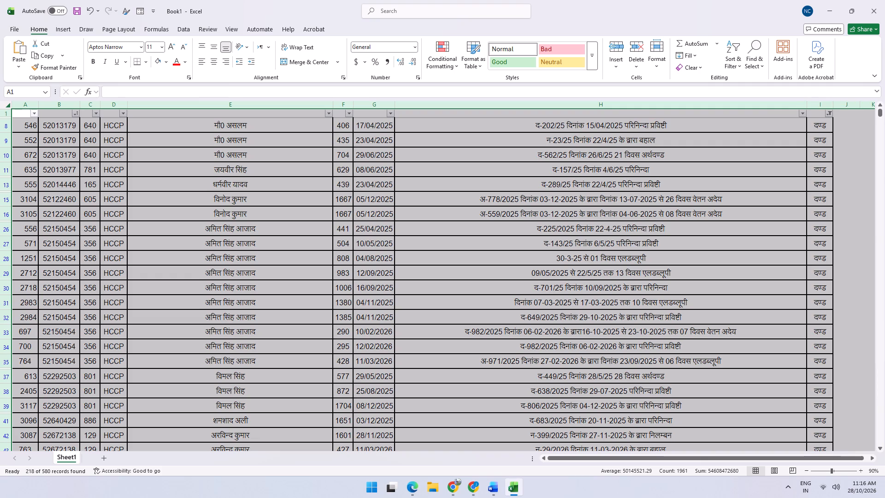
Clear the दण्ड filter from category column I so that all records are shown.
{"action": "left_click", "coordinate": [832, 112]}
{"action": "left_click", "coordinate": [790, 181]}
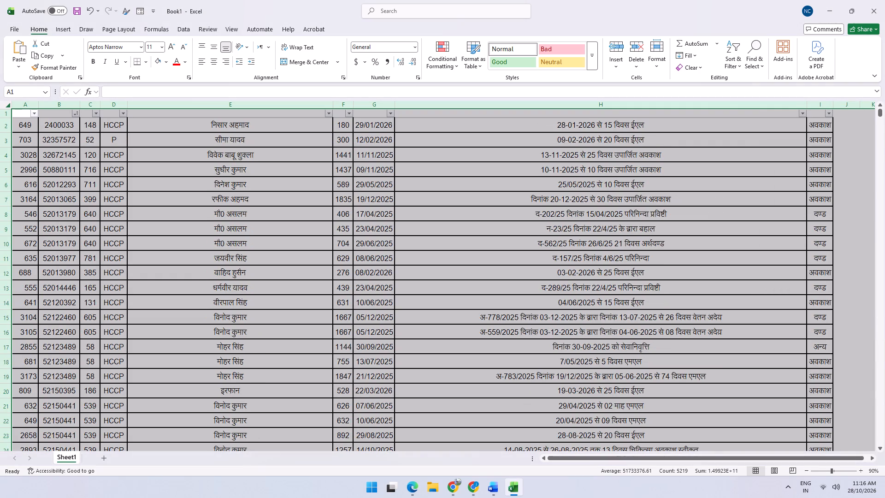
Sort the records by category column I in ascending order.
{"action": "left_click", "coordinate": [828, 115]}
{"action": "left_click", "coordinate": [804, 125]}
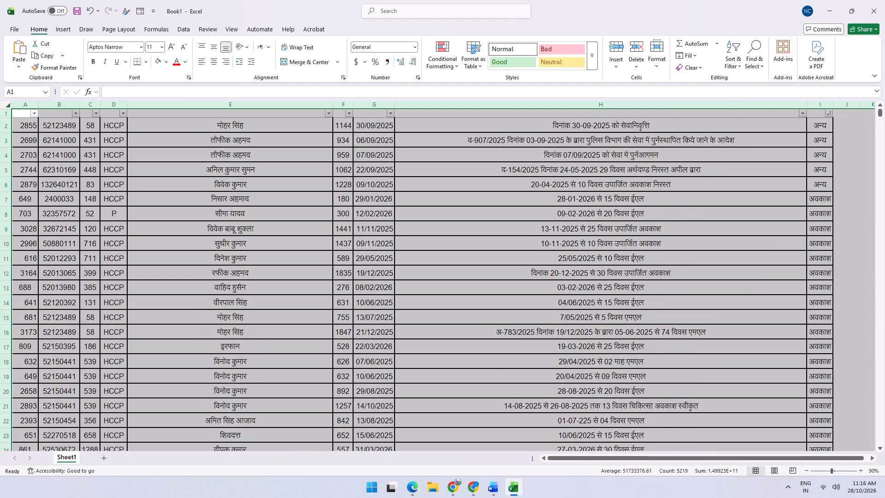
{"action": "scroll", "coordinate": [690, 152], "scroll_direction": "up", "scroll_amount": 1}
Examine the अन्य entries at the start and the दण्ड entries at the end of the sorted list.
{"action": "left_click", "coordinate": [818, 142]}
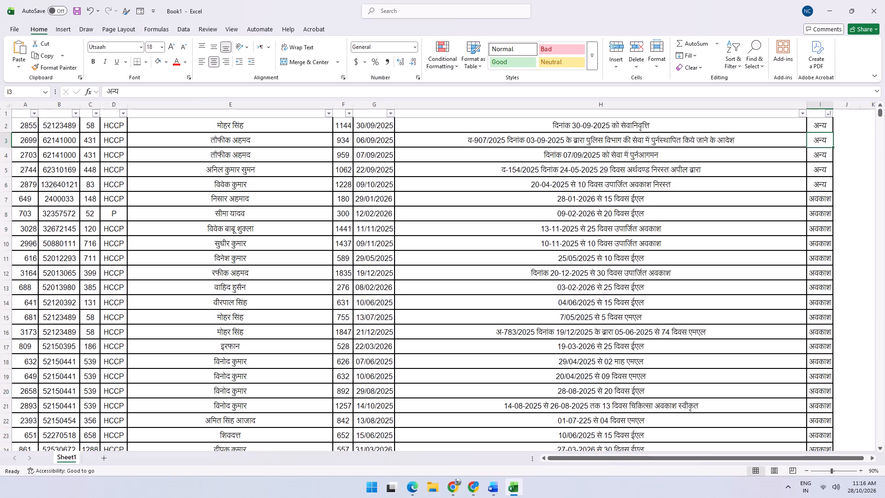
{"action": "left_click", "coordinate": [580, 167]}
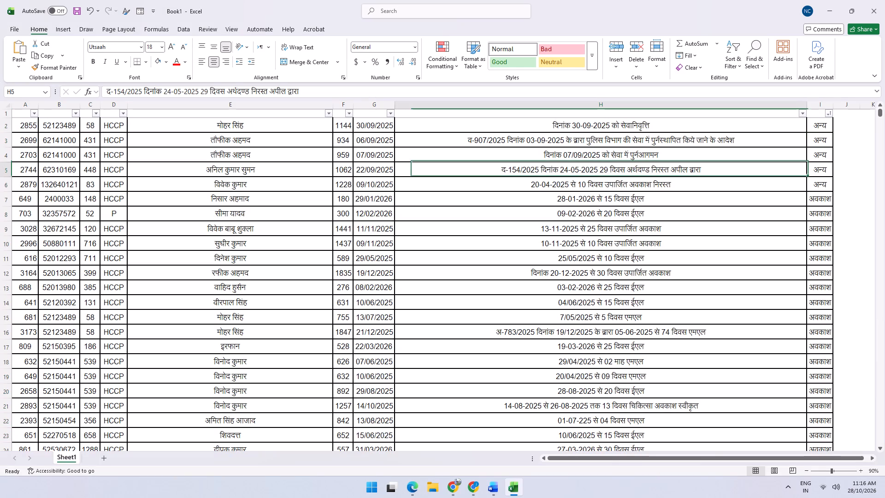
{"action": "left_click", "coordinate": [811, 178]}
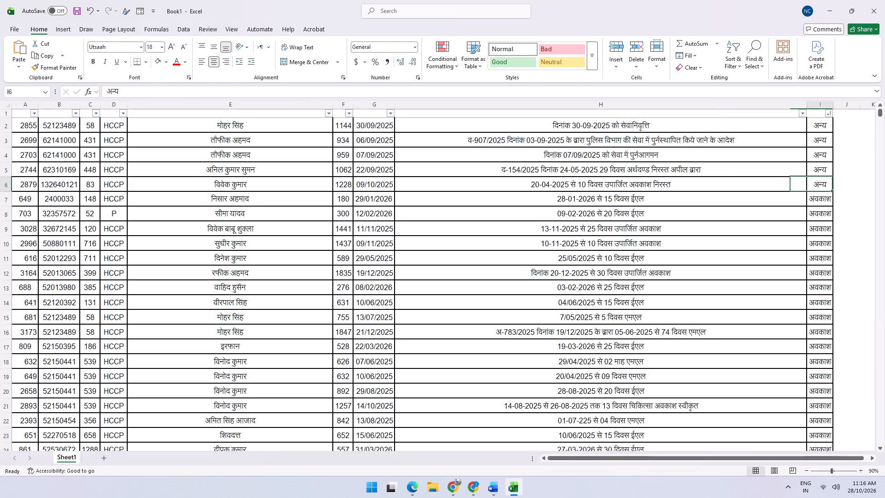
{"action": "key", "text": "ctrl+shift+Down"}
{"action": "scroll", "coordinate": [687, 275], "scroll_direction": "down", "scroll_amount": 2}
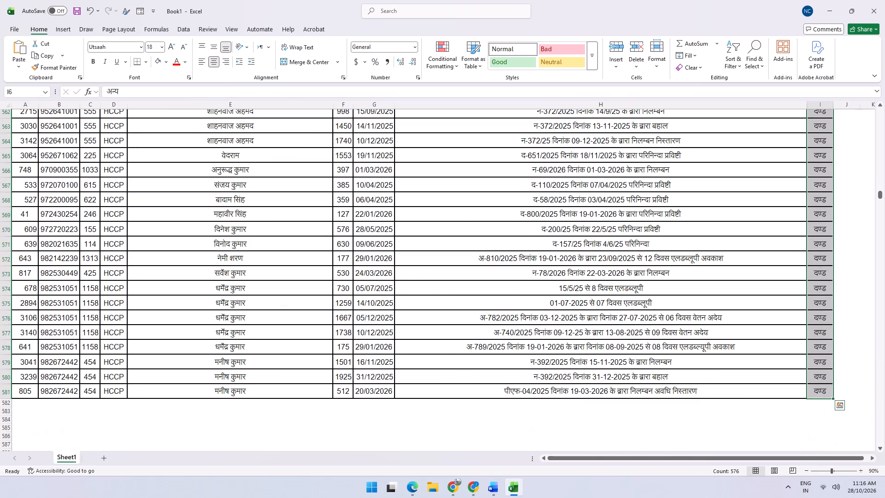
{"action": "left_click", "coordinate": [0, 389]}
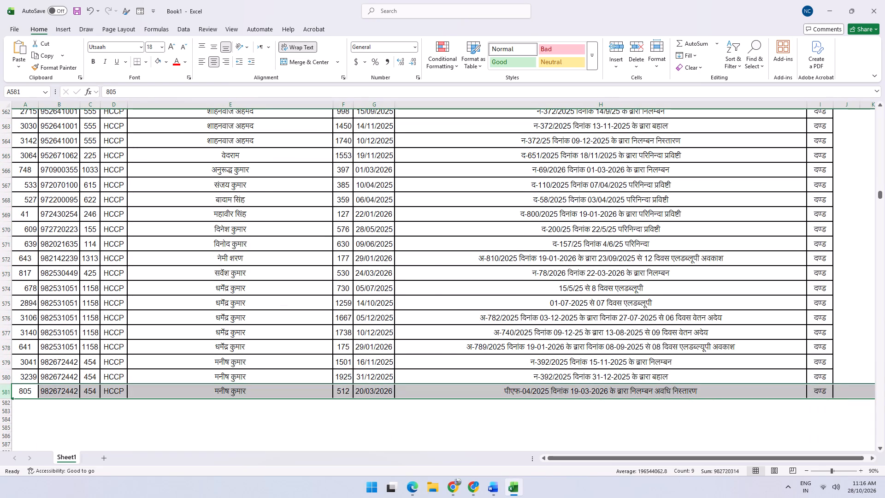
{"action": "scroll", "coordinate": [490, 320], "scroll_direction": "up", "scroll_amount": 2}
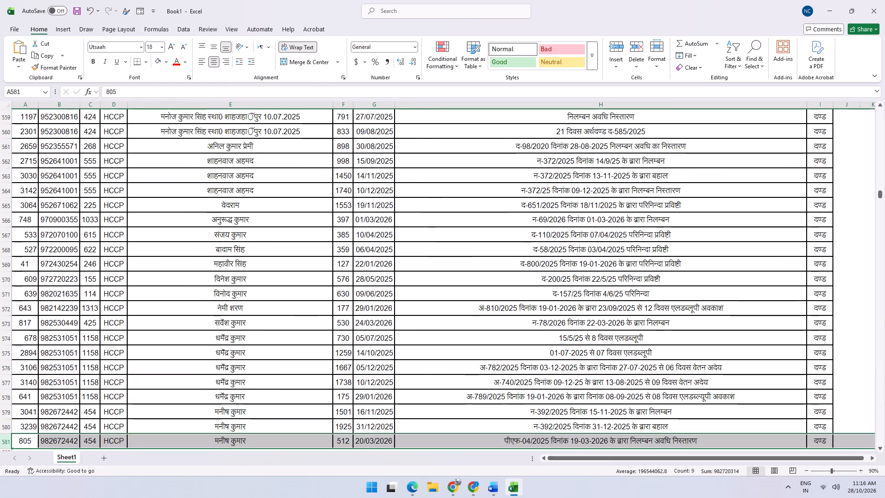
{"action": "scroll", "coordinate": [490, 320], "scroll_direction": "up", "scroll_amount": 2}
Search the sheet for निलम्बन and delete the matching न-78/2026 record in row 573.
{"action": "left_click", "coordinate": [536, 285]}
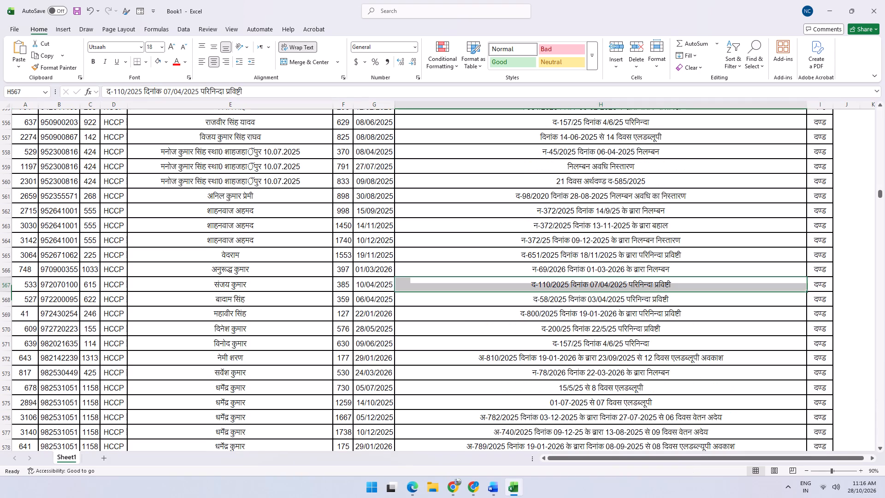
{"action": "key", "text": "ctrl+f"}
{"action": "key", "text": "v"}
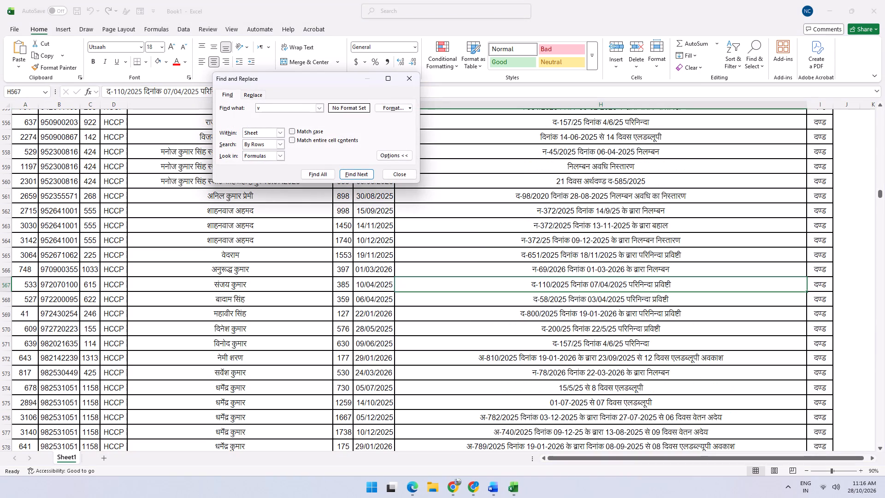
{"action": "key", "text": "Escape"}
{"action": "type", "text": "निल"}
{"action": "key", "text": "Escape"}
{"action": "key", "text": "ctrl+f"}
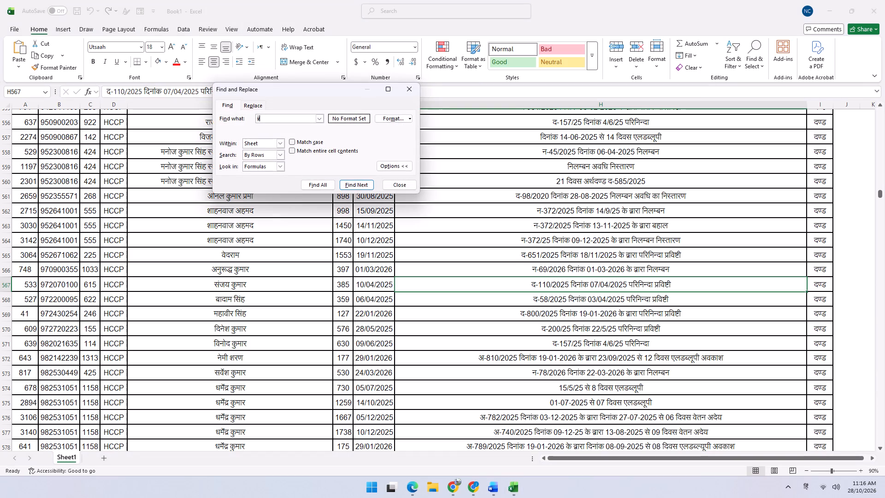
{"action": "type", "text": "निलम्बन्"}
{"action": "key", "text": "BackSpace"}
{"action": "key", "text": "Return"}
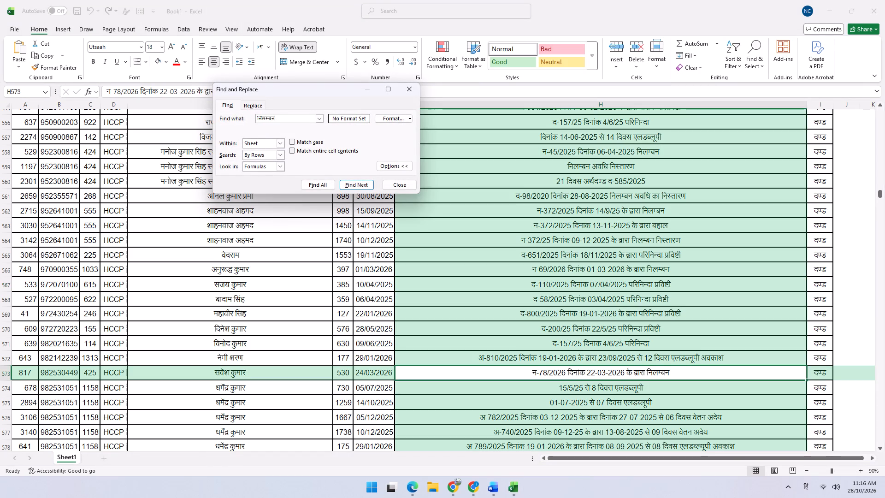
{"action": "left_click", "coordinate": [5, 374]}
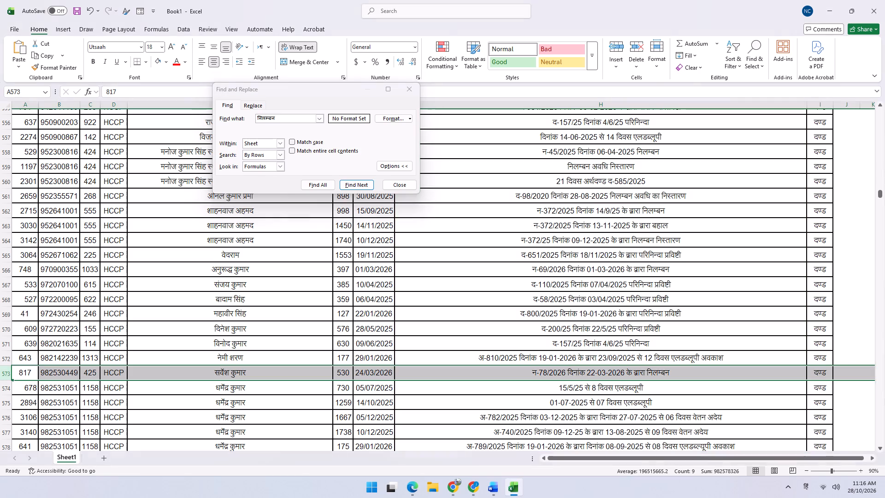
{"action": "key", "text": "ctrl+minus"}
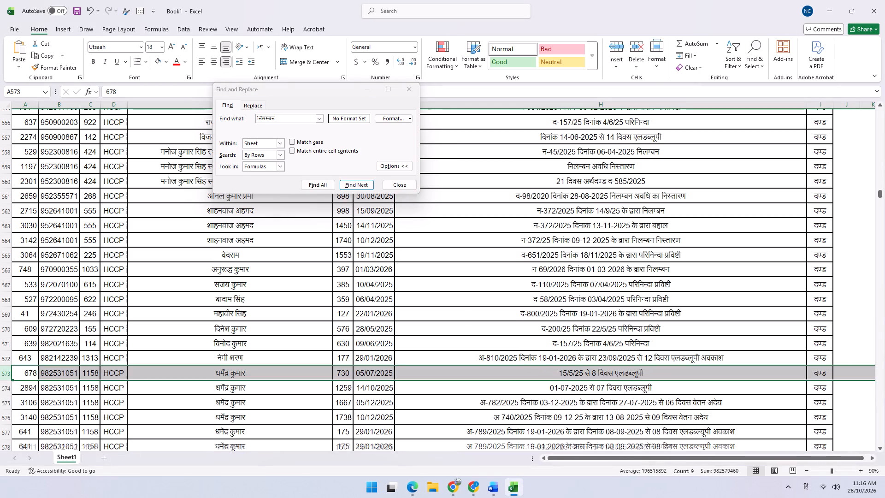
{"action": "left_click", "coordinate": [345, 257]}
{"action": "left_click", "coordinate": [354, 182]}
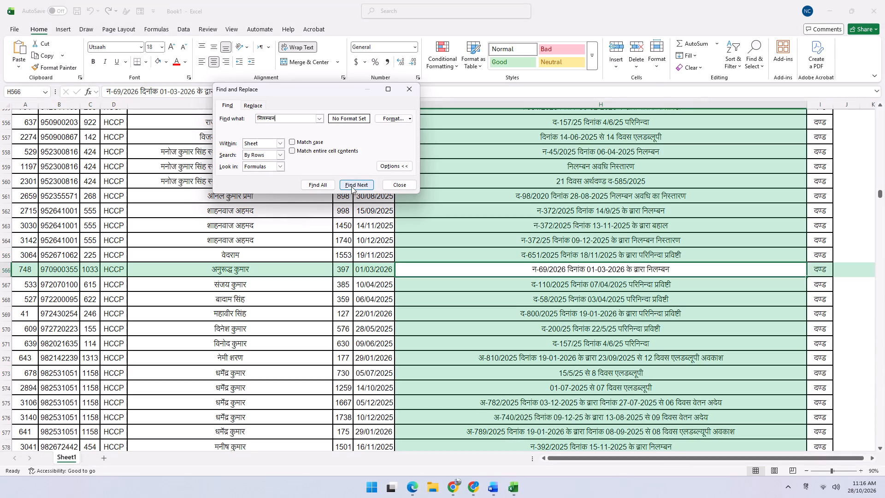
{"action": "left_click", "coordinate": [0, 270]}
{"action": "key", "text": "ctrl+minus"}
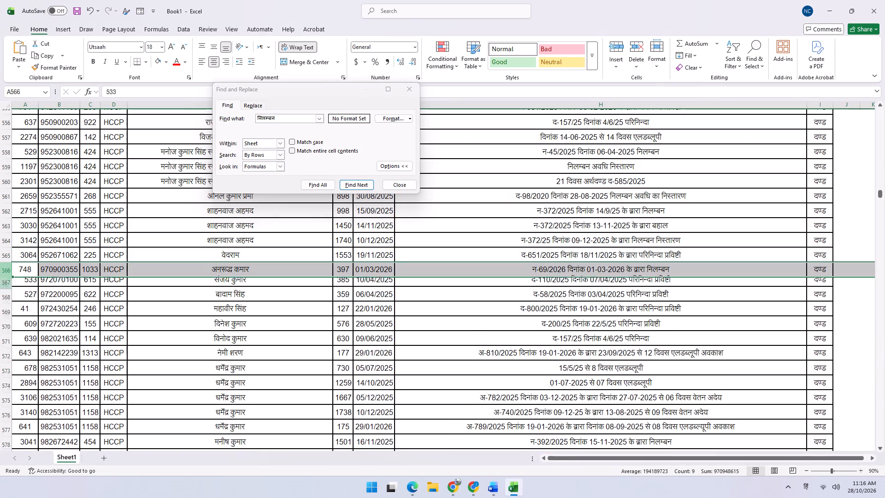
{"action": "left_click", "coordinate": [345, 286]}
{"action": "left_click", "coordinate": [350, 181]}
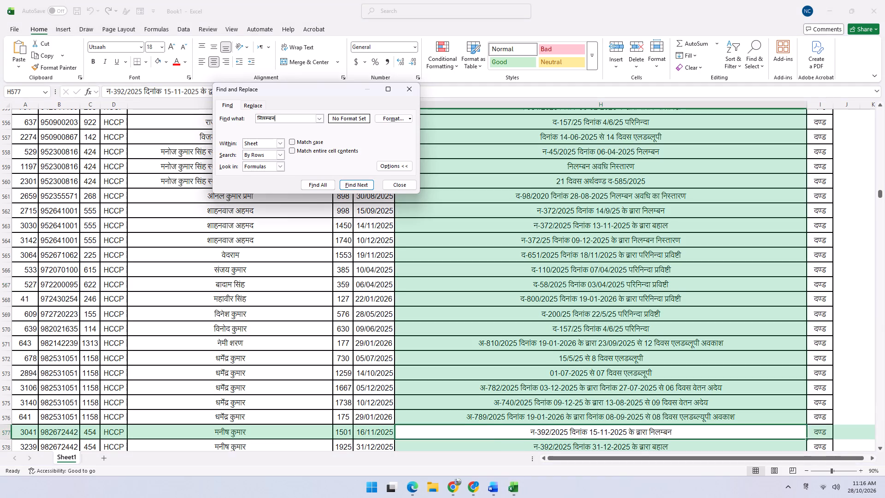
{"action": "left_click", "coordinate": [6, 434]}
{"action": "key", "text": "ctrl+minus"}
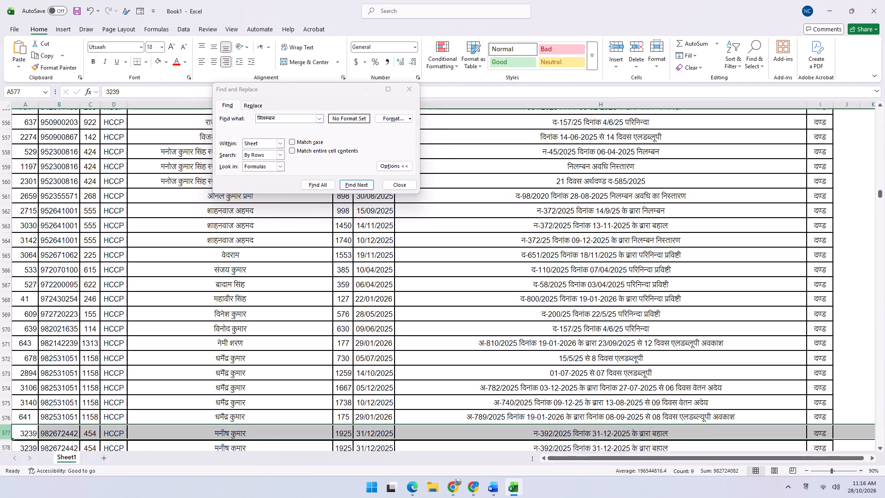
{"action": "left_click", "coordinate": [307, 256]}
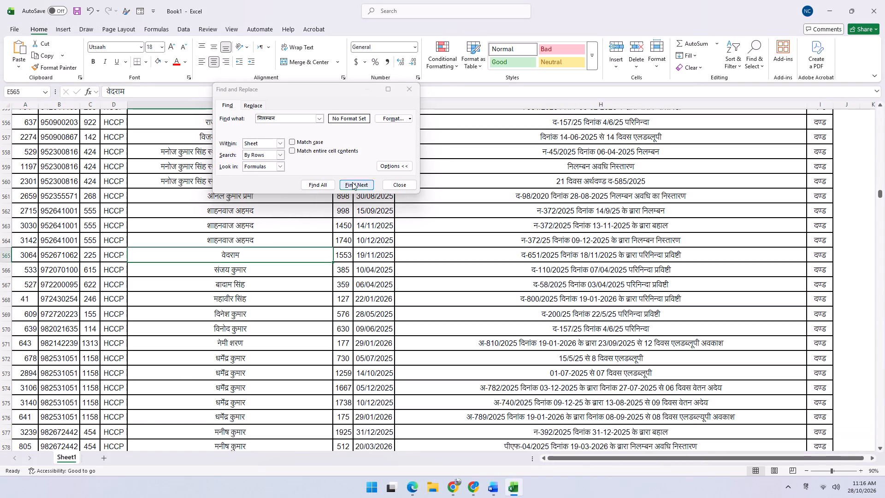
{"action": "left_click", "coordinate": [352, 182]}
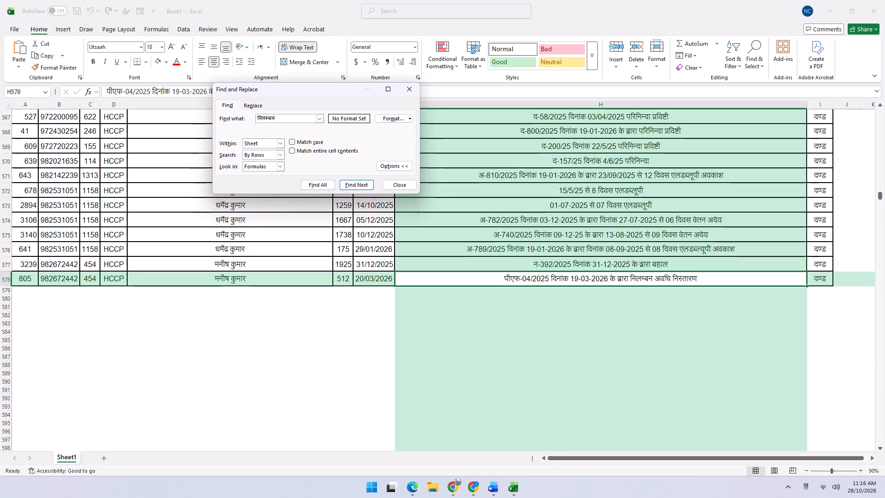
{"action": "left_click", "coordinate": [0, 282]}
{"action": "key", "text": "ctrl+minus"}
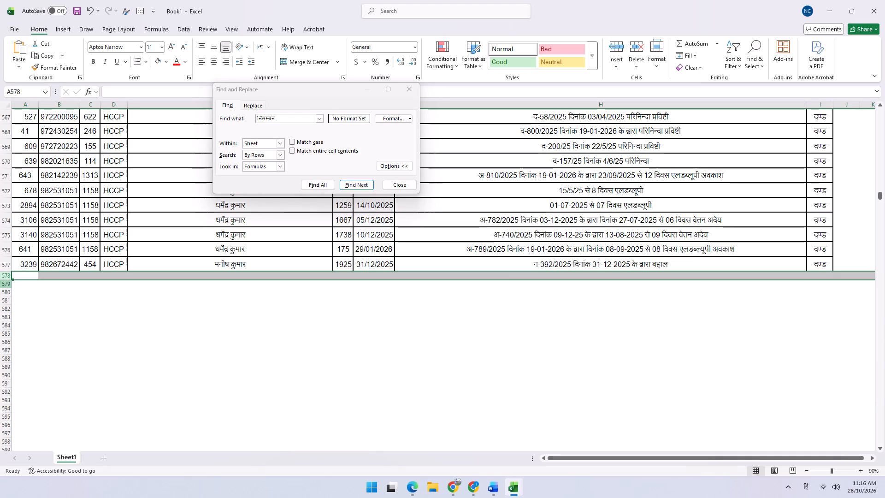
Continue the निलम्बन search and delete the matching न-399/2025 record in row 385.
{"action": "left_click", "coordinate": [354, 184]}
{"action": "left_click", "coordinate": [376, 166]}
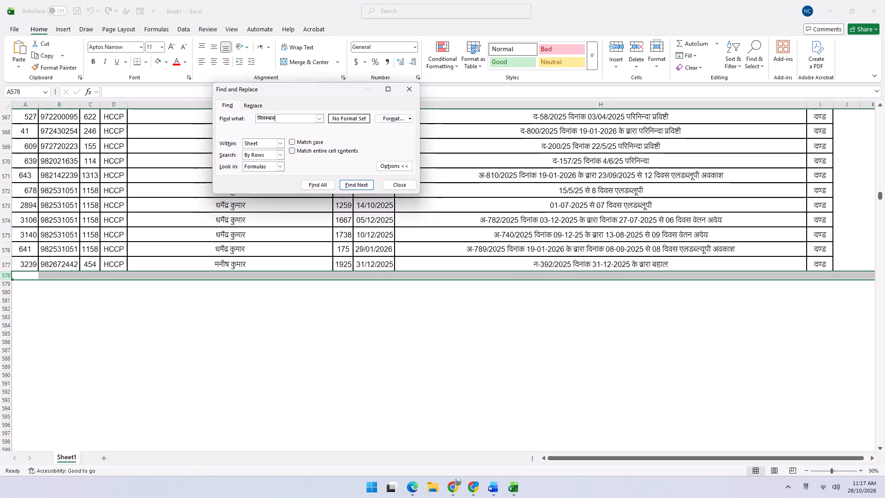
{"action": "left_click", "coordinate": [335, 355]}
{"action": "left_click", "coordinate": [362, 186]}
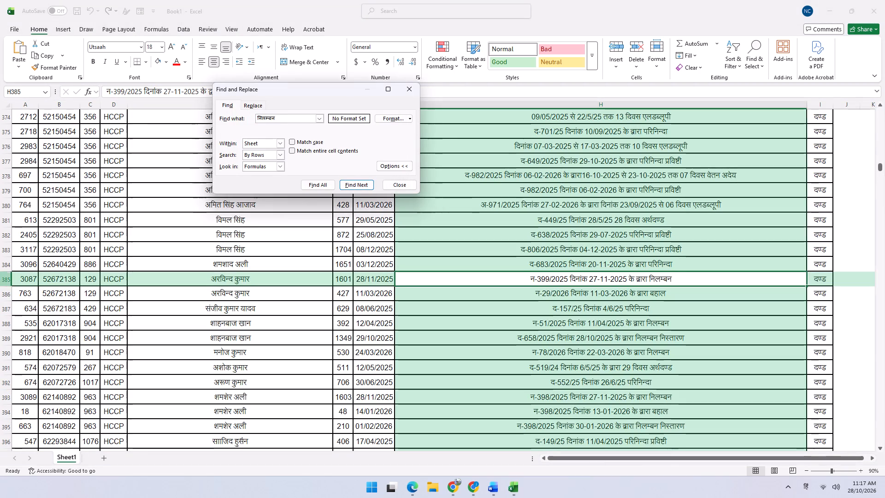
{"action": "left_click", "coordinate": [8, 277]}
{"action": "key", "text": "ctrl+minus"}
{"action": "left_click", "coordinate": [380, 214]}
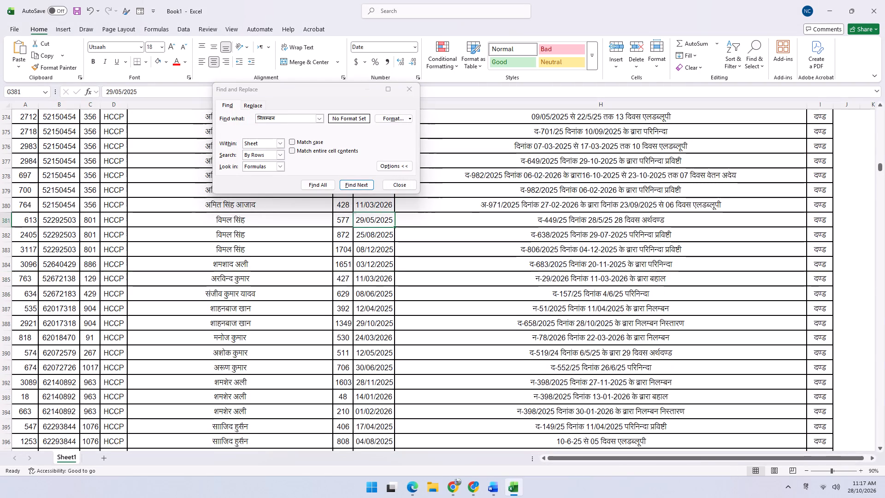
{"action": "left_click", "coordinate": [367, 187]}
{"action": "left_click", "coordinate": [3, 308]}
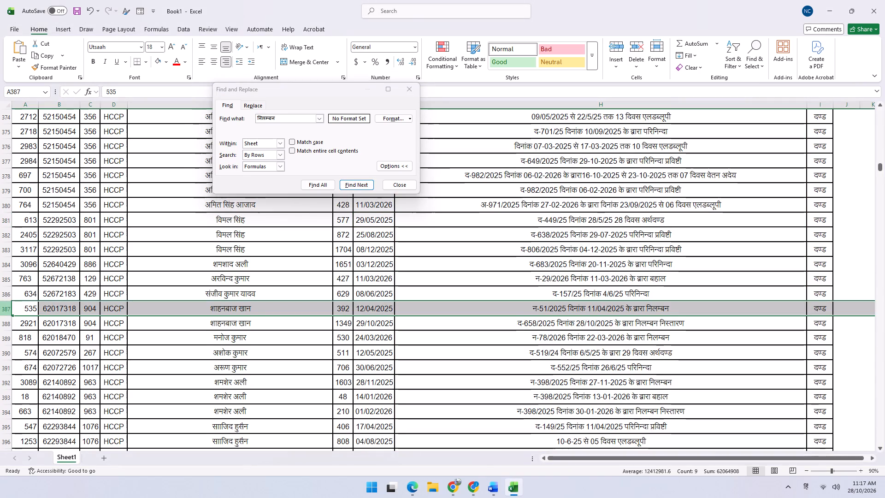
{"action": "key", "text": "ctrl+minus"}
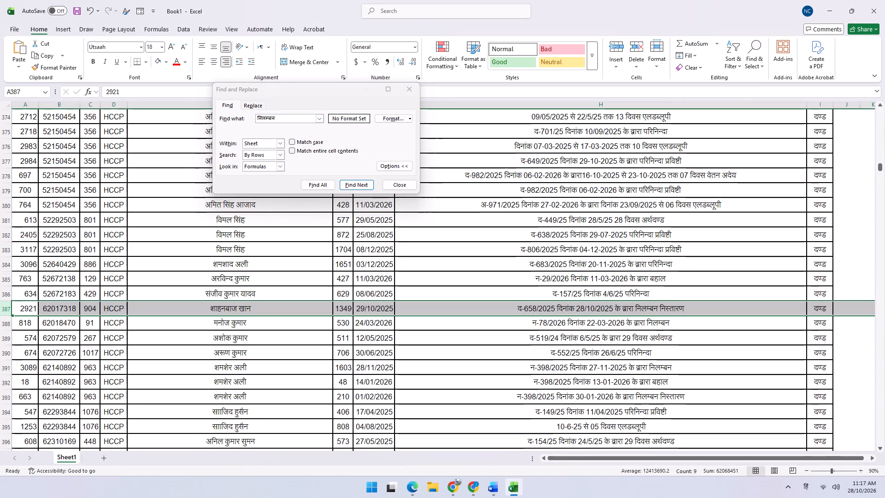
{"action": "key", "text": "ctrl+minus"}
{"action": "key", "text": "ctrl+minus"}
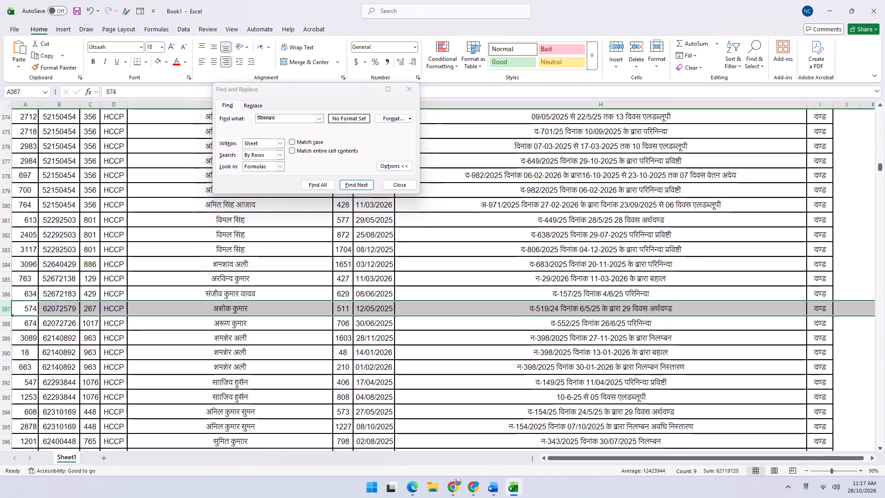
{"action": "left_click", "coordinate": [6, 324]}
{"action": "key", "text": "Down"}
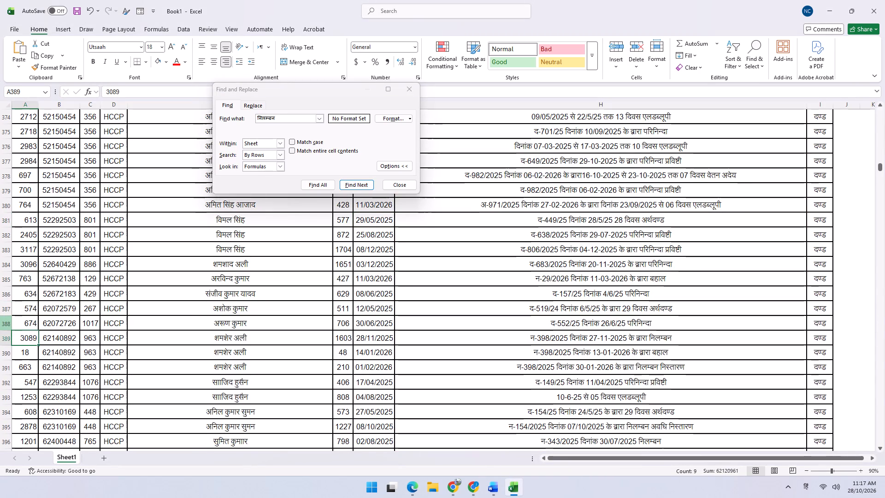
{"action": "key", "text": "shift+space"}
{"action": "key", "text": "ctrl+minus"}
{"action": "key", "text": "ctrl+minus"}
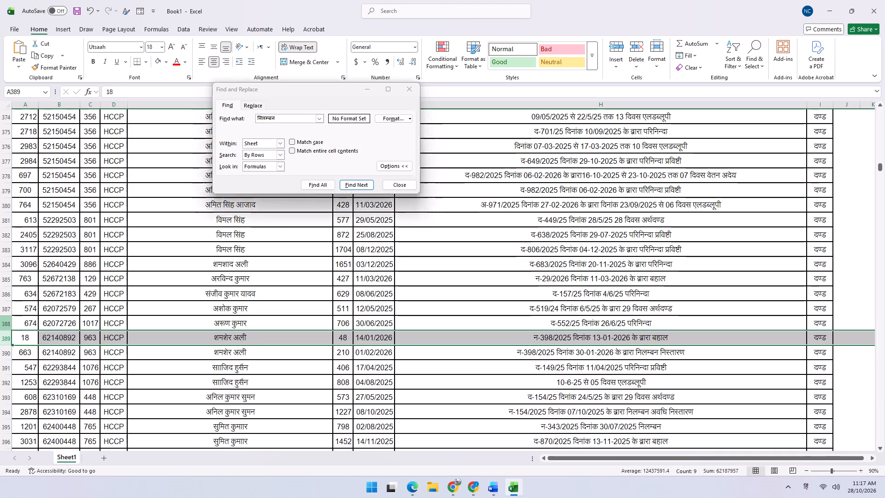
{"action": "key", "text": "ctrl+minus"}
{"action": "key", "text": "Down"}
{"action": "key", "text": "Down"}
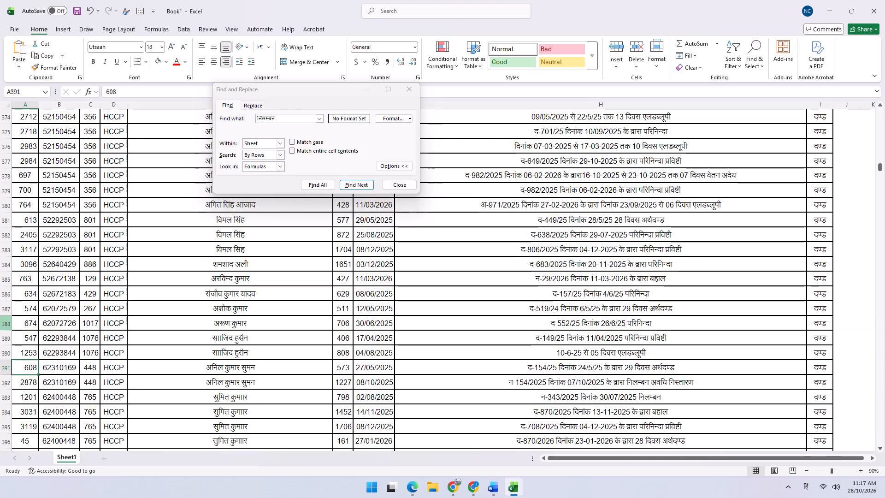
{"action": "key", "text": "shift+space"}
{"action": "key", "text": "Left"}
{"action": "key", "text": "Down"}
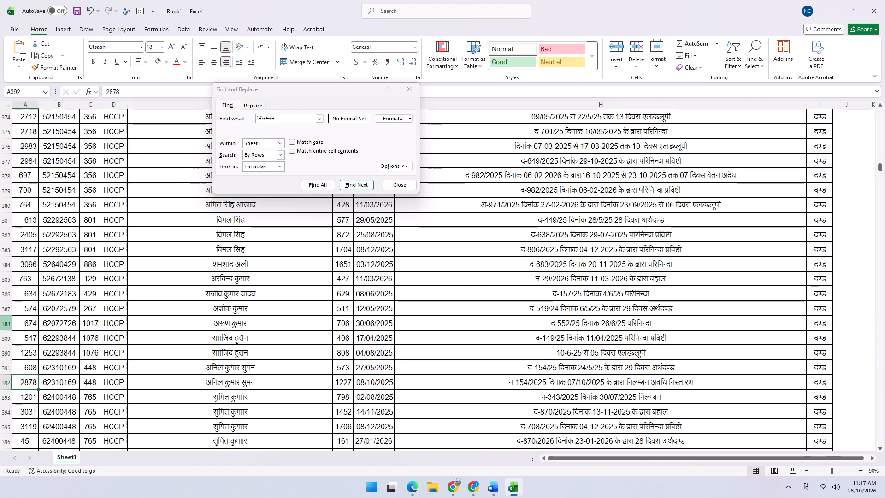
{"action": "key", "text": "Up"}
{"action": "key", "text": "Up"}
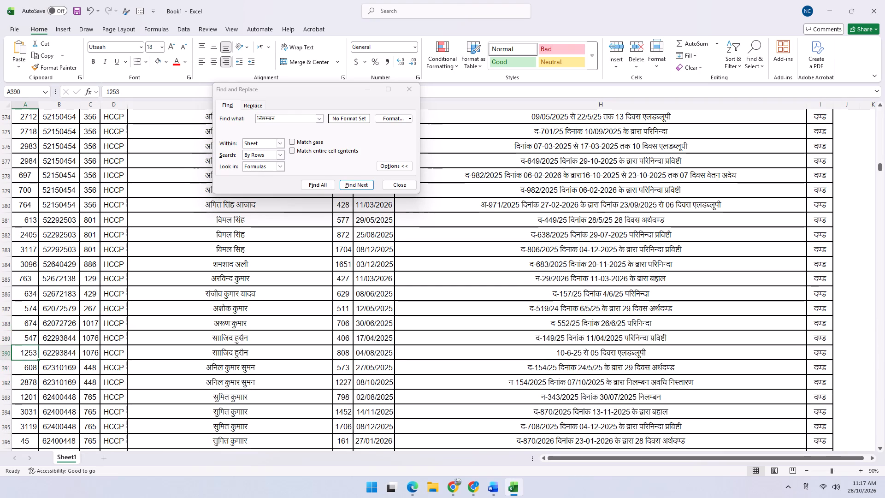
{"action": "left_click", "coordinate": [1, 381]}
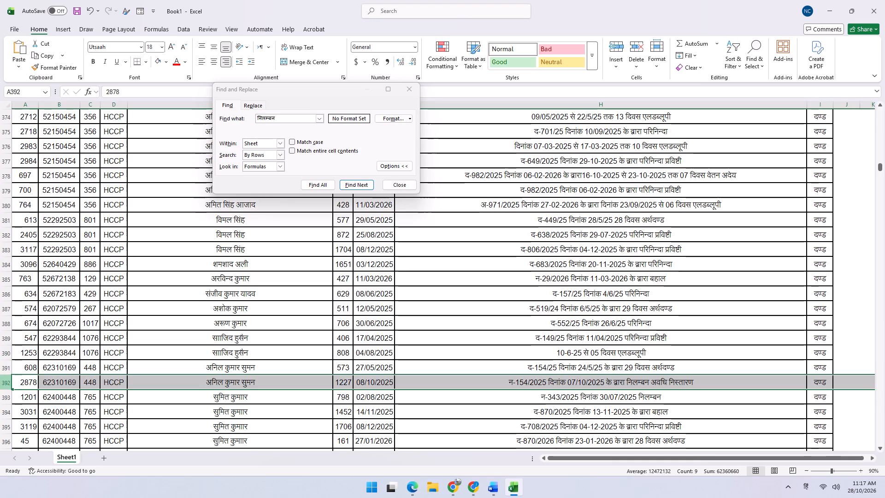
{"action": "key", "text": "ctrl+minus"}
{"action": "key", "text": "ctrl+minus"}
{"action": "key", "text": "ctrl+minus"}
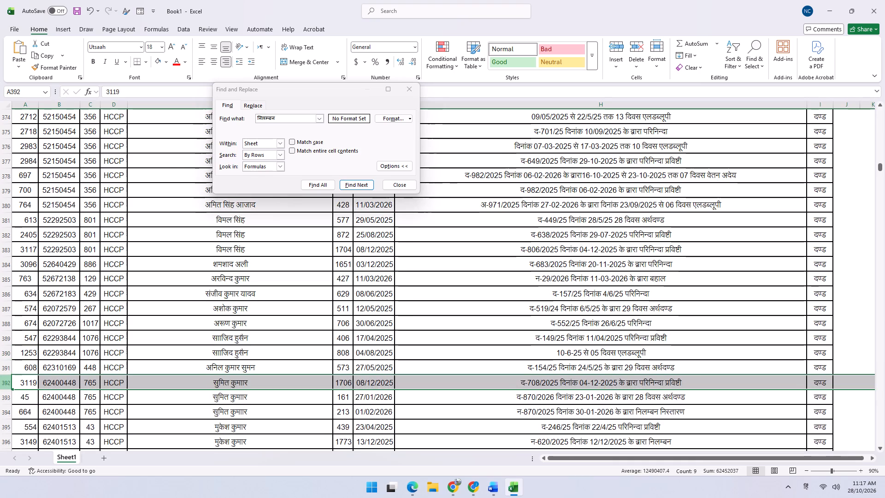
Delete the न-870/2025 निलम्बन निस्तारण row at row 394 and the न-620/2025 निलम्बन row at row 395.
{"action": "left_click", "coordinate": [0, 408]}
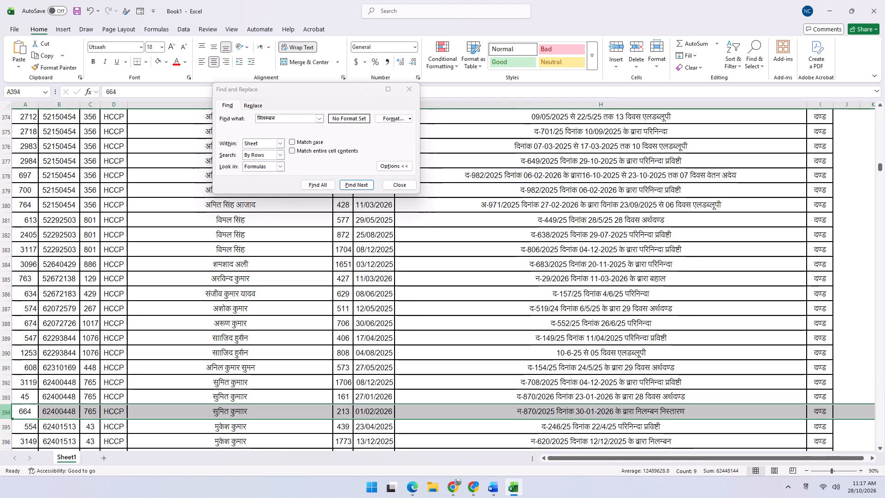
{"action": "key", "text": "ctrl+minus"}
{"action": "key", "text": "Down"}
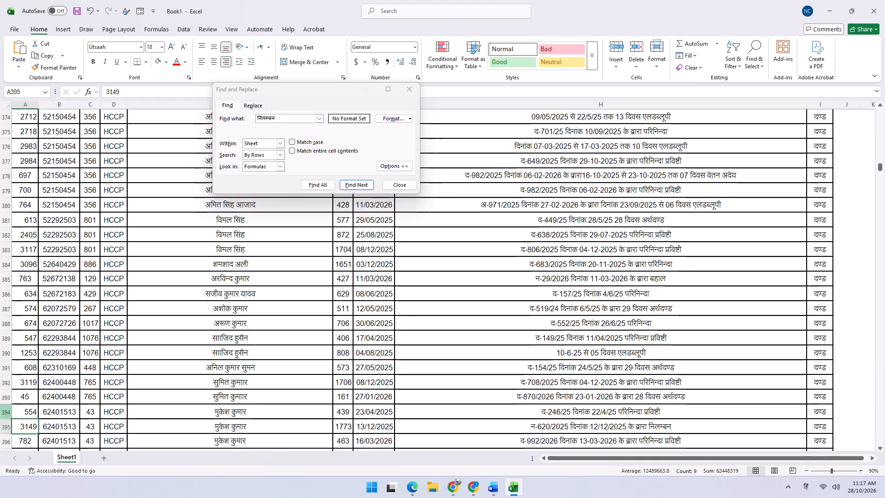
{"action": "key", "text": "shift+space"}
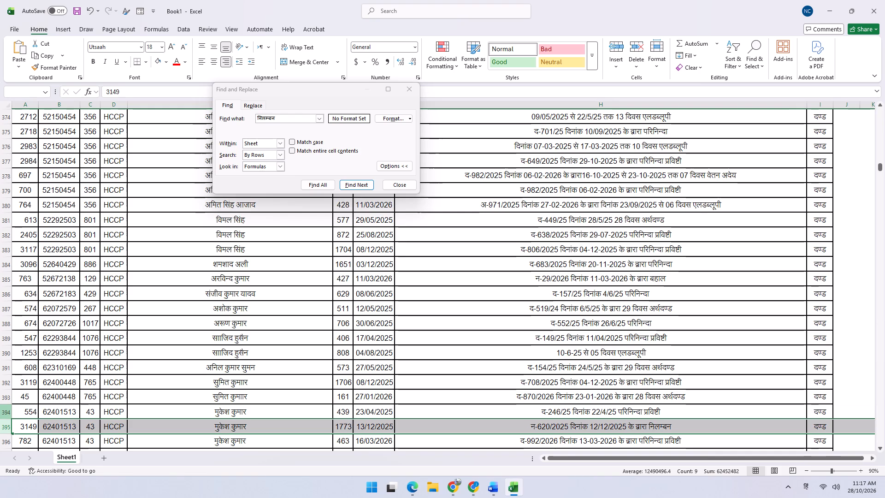
{"action": "key", "text": "ctrl+minus"}
{"action": "scroll", "coordinate": [225, 398], "scroll_direction": "down", "scroll_amount": 1}
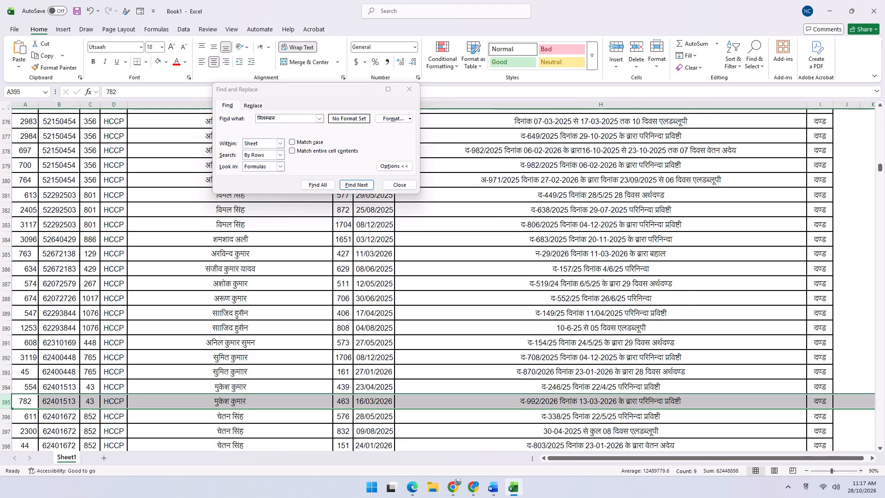
{"action": "scroll", "coordinate": [331, 406], "scroll_direction": "down", "scroll_amount": 1}
{"action": "scroll", "coordinate": [457, 412], "scroll_direction": "down", "scroll_amount": 1}
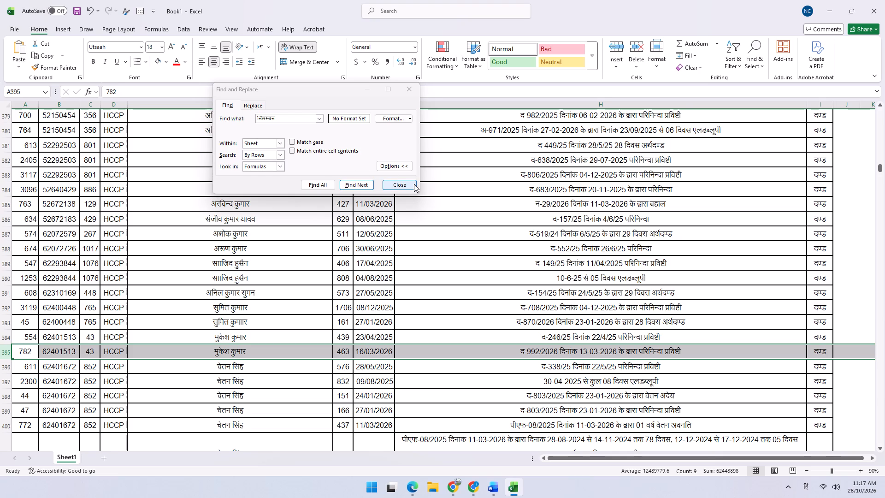
{"action": "left_click", "coordinate": [362, 184]}
{"action": "left_click", "coordinate": [375, 166]}
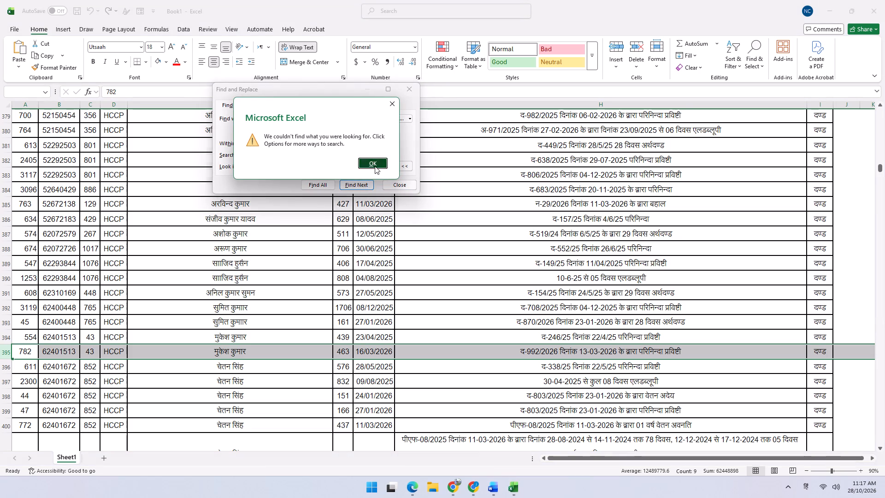
{"action": "left_click", "coordinate": [388, 223]}
{"action": "left_click", "coordinate": [360, 184]}
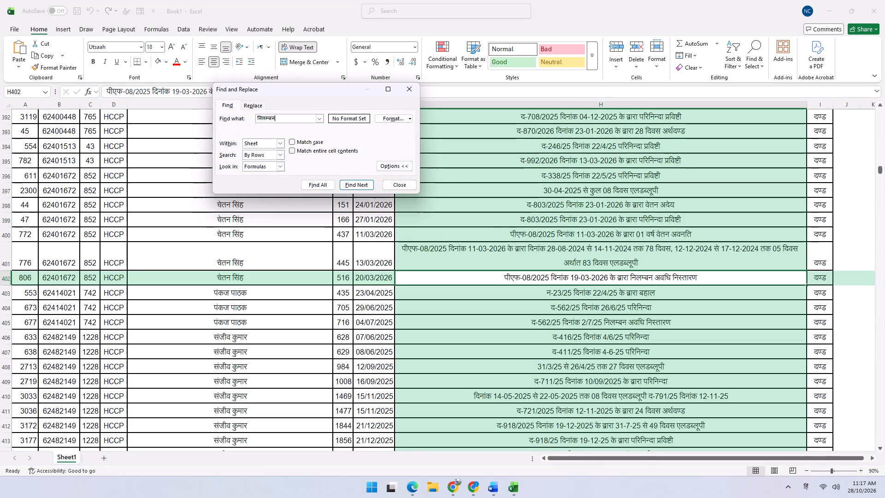
{"action": "left_click", "coordinate": [0, 275]}
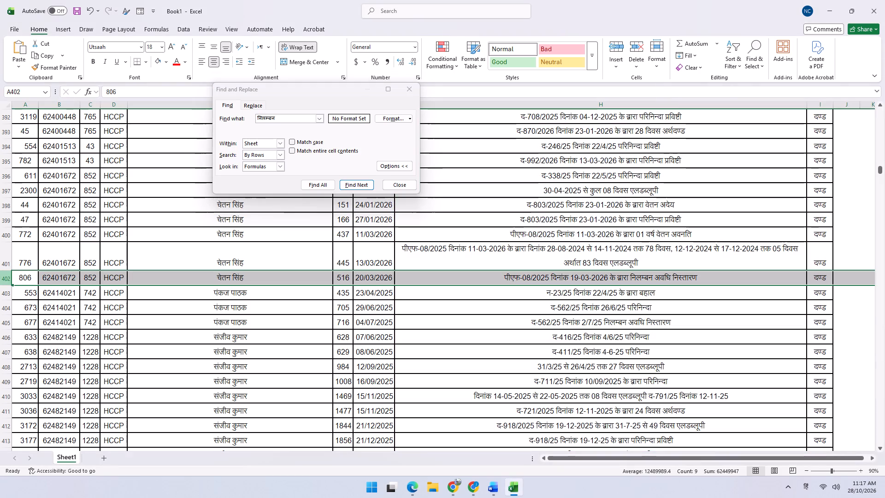
{"action": "key", "text": "ctrl+minus"}
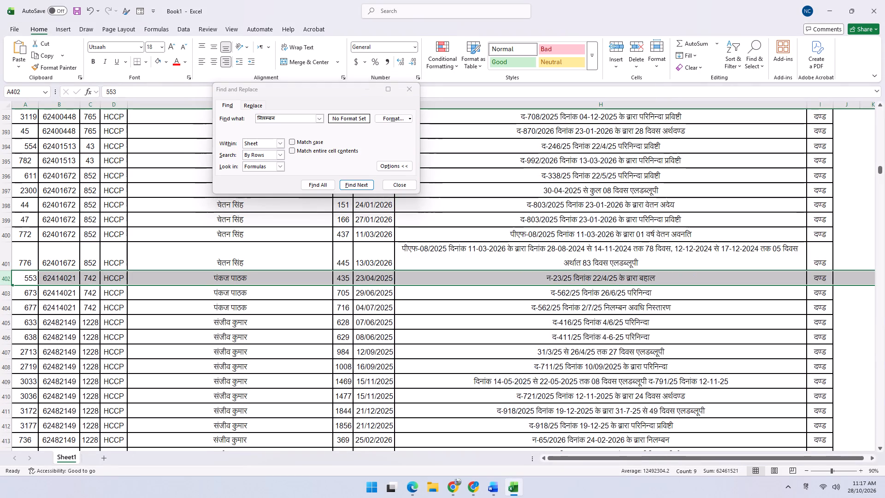
{"action": "left_click", "coordinate": [0, 308]}
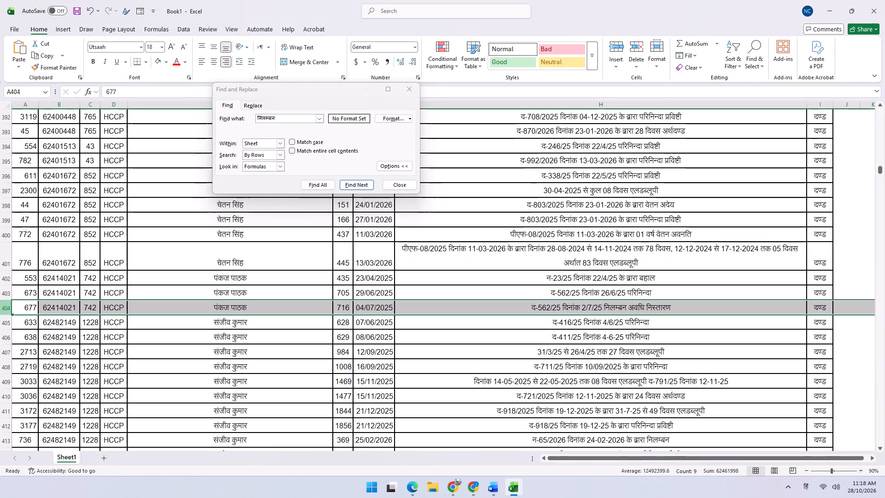
{"action": "key", "text": "ctrl+minus"}
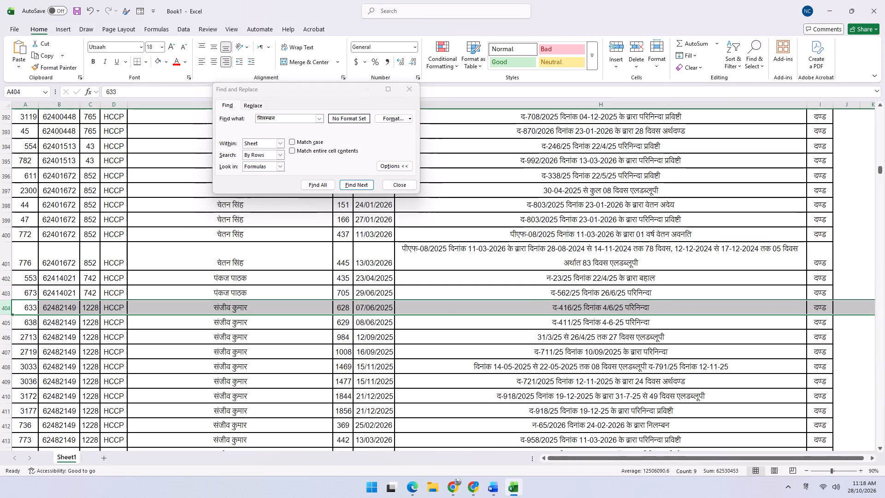
Delete the निलम्बन rows न-65/2026 at row 412, न-362/2025 at row 418 and न-601/2025 at row 420.
{"action": "scroll", "coordinate": [610, 411], "scroll_direction": "down", "scroll_amount": 2}
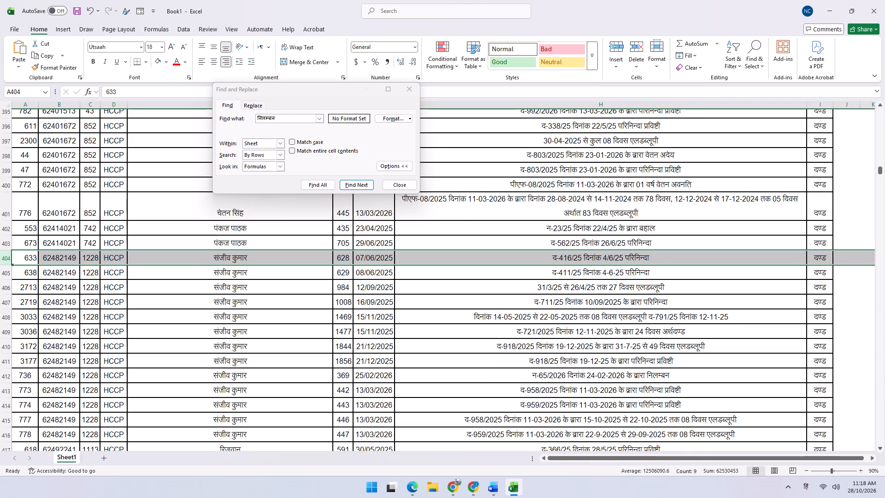
{"action": "left_click", "coordinate": [0, 374]}
{"action": "key", "text": "ctrl+minus"}
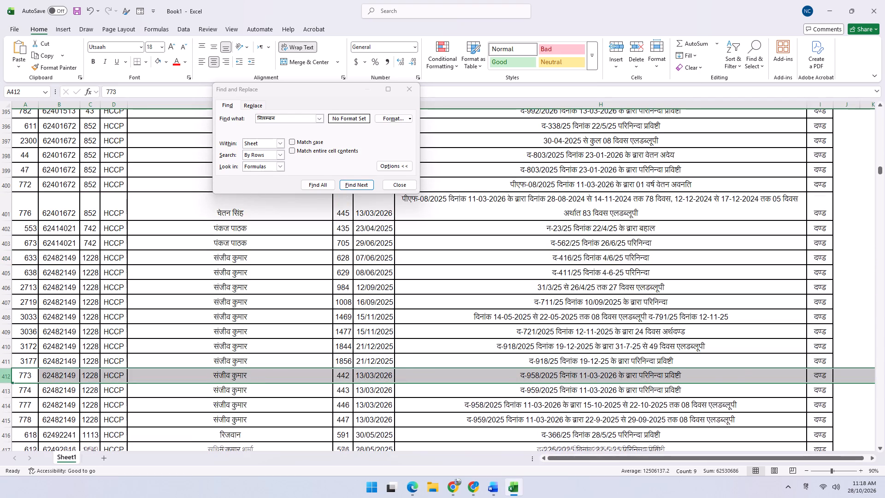
{"action": "scroll", "coordinate": [133, 408], "scroll_direction": "down", "scroll_amount": 1}
{"action": "scroll", "coordinate": [300, 423], "scroll_direction": "down", "scroll_amount": 2}
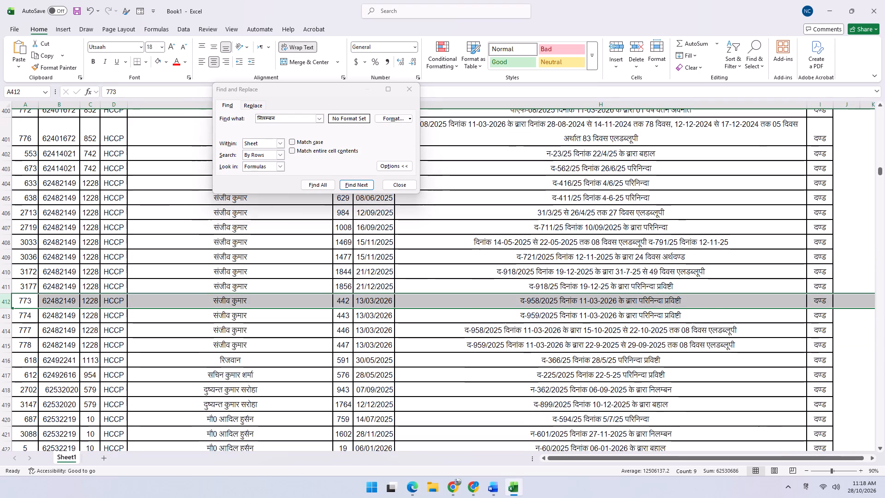
{"action": "scroll", "coordinate": [739, 372], "scroll_direction": "down", "scroll_amount": 1}
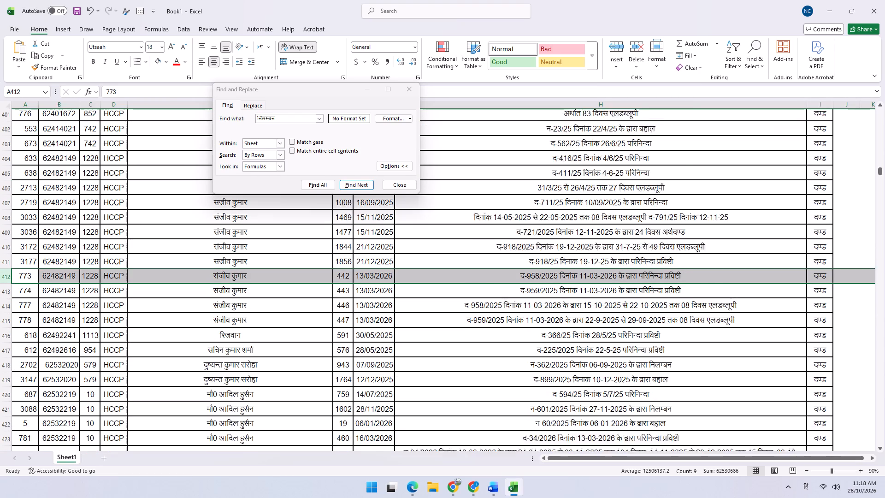
{"action": "scroll", "coordinate": [735, 378], "scroll_direction": "down", "scroll_amount": 1}
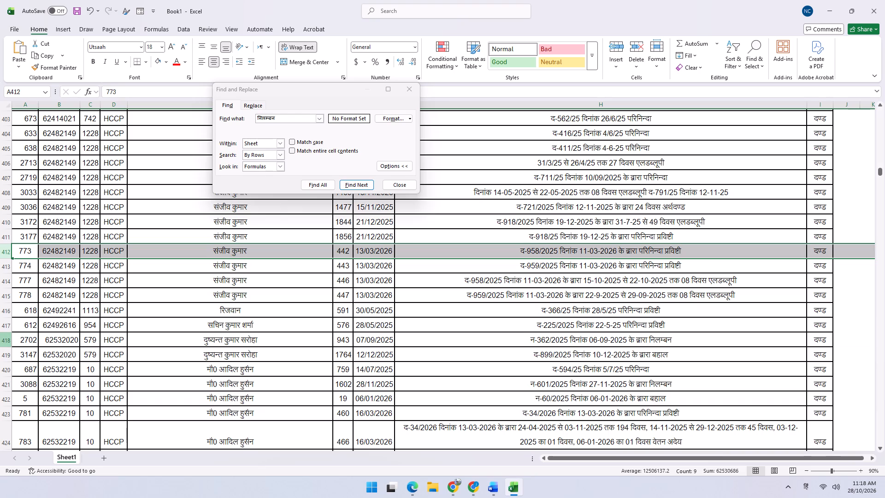
{"action": "left_click", "coordinate": [1, 341]}
{"action": "key", "text": "ctrl+minus"}
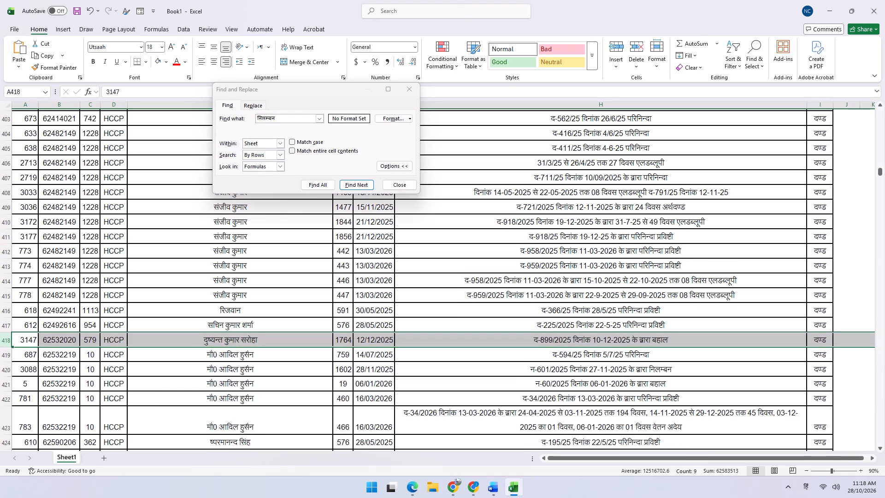
{"action": "left_click", "coordinate": [4, 373]}
{"action": "key", "text": "ctrl+minus"}
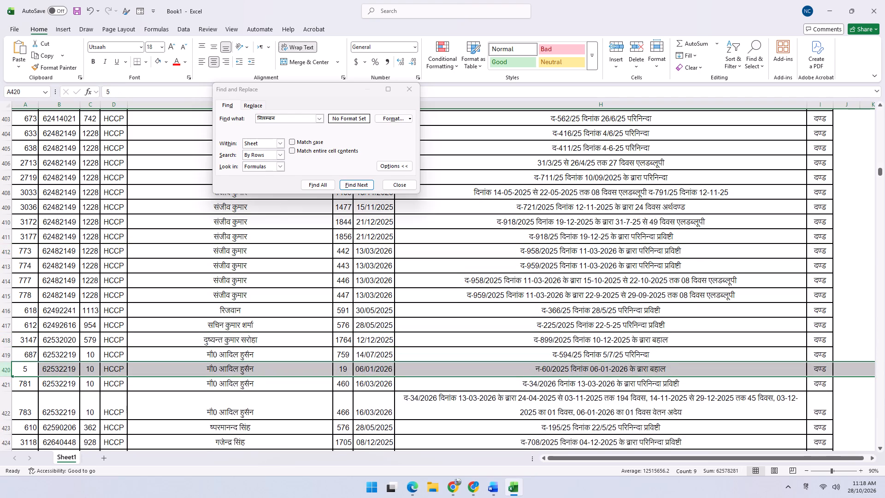
Close Find and Replace and filter column H to show only entries containing निलम्बन.
{"action": "scroll", "coordinate": [449, 339], "scroll_direction": "down", "scroll_amount": 1}
{"action": "scroll", "coordinate": [413, 355], "scroll_direction": "down", "scroll_amount": 1}
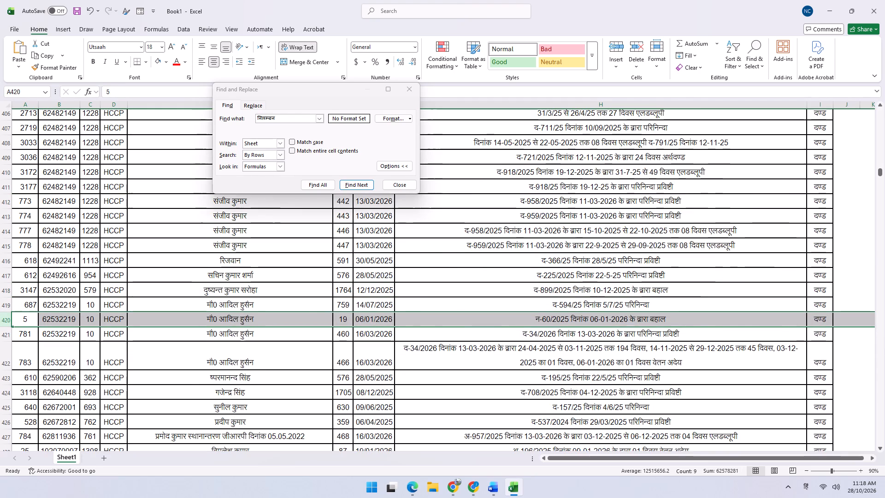
{"action": "scroll", "coordinate": [277, 376], "scroll_direction": "down", "scroll_amount": 1}
{"action": "scroll", "coordinate": [740, 356], "scroll_direction": "down", "scroll_amount": 6}
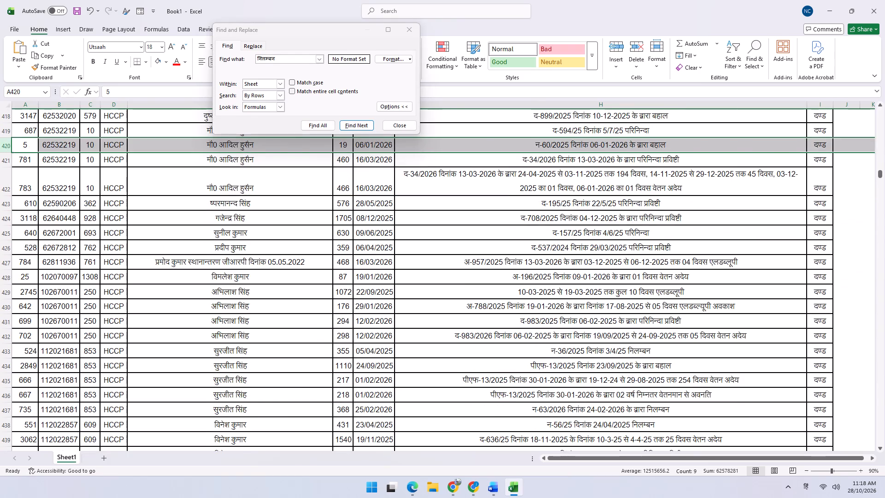
{"action": "left_click", "coordinate": [402, 126]}
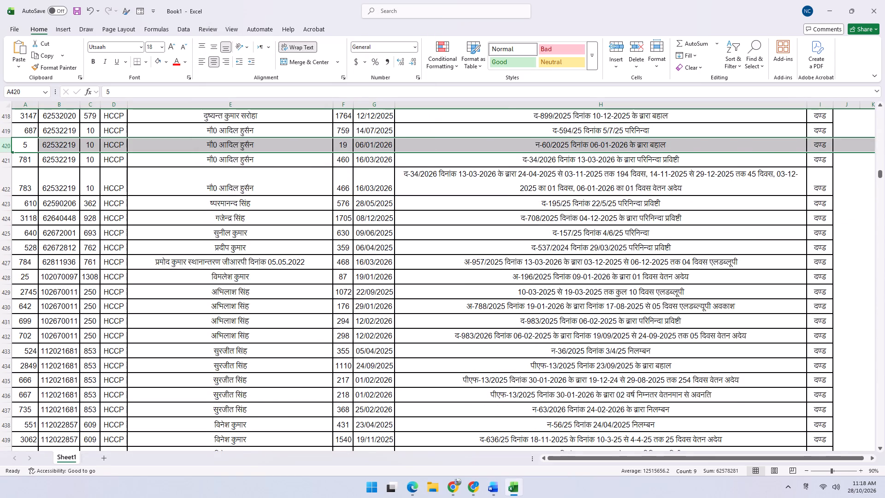
{"action": "scroll", "coordinate": [849, 153], "scroll_direction": "up", "scroll_amount": 3}
{"action": "left_click_drag", "start_coordinate": [880, 172], "coordinate": [879, 48]}
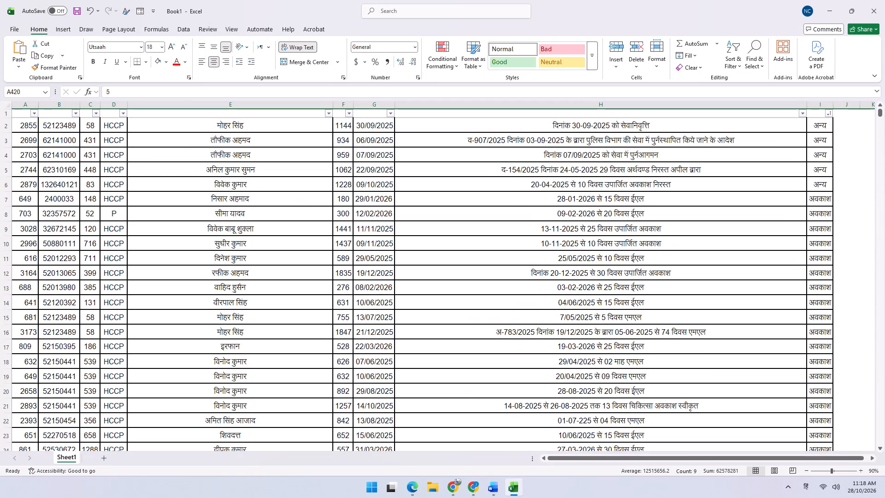
{"action": "left_click", "coordinate": [802, 118]}
{"action": "left_click", "coordinate": [801, 113]}
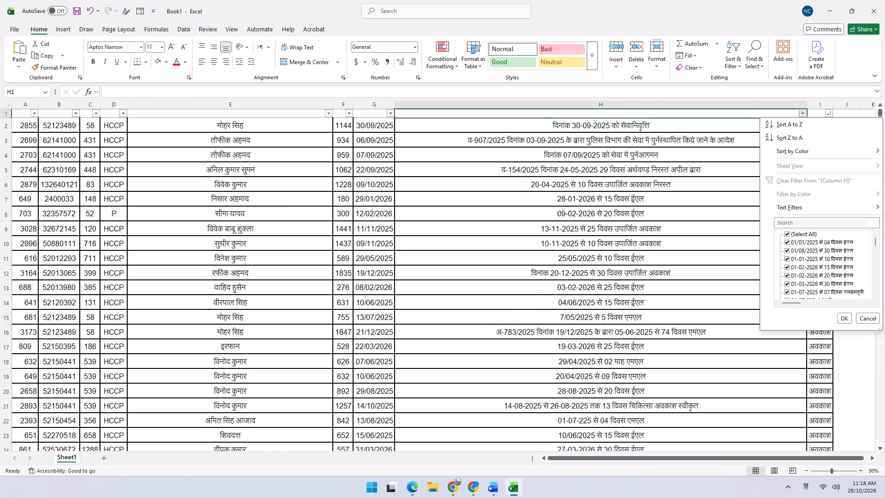
{"action": "left_click", "coordinate": [791, 221]}
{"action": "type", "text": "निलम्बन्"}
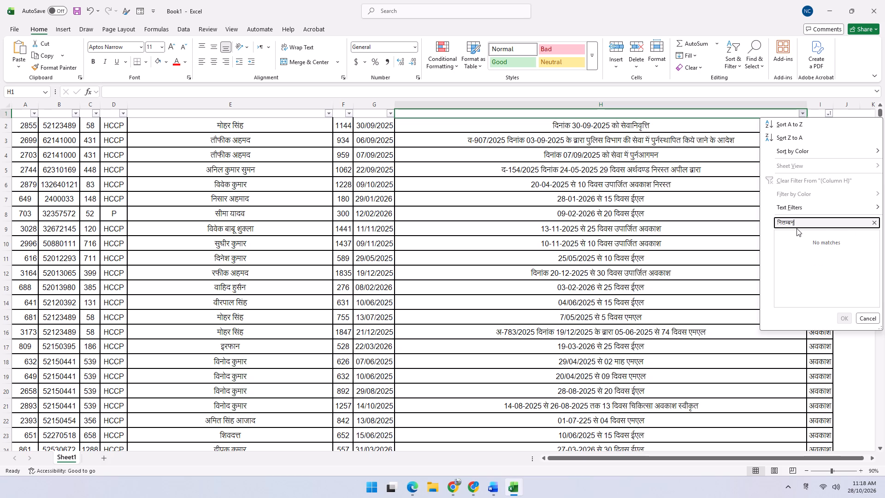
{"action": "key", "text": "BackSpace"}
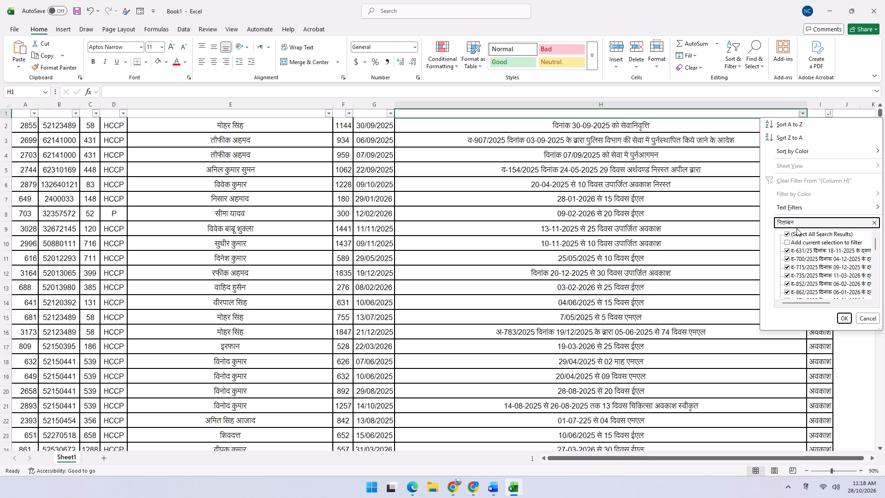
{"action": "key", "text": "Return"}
{"action": "scroll", "coordinate": [732, 224], "scroll_direction": "up", "scroll_amount": 3}
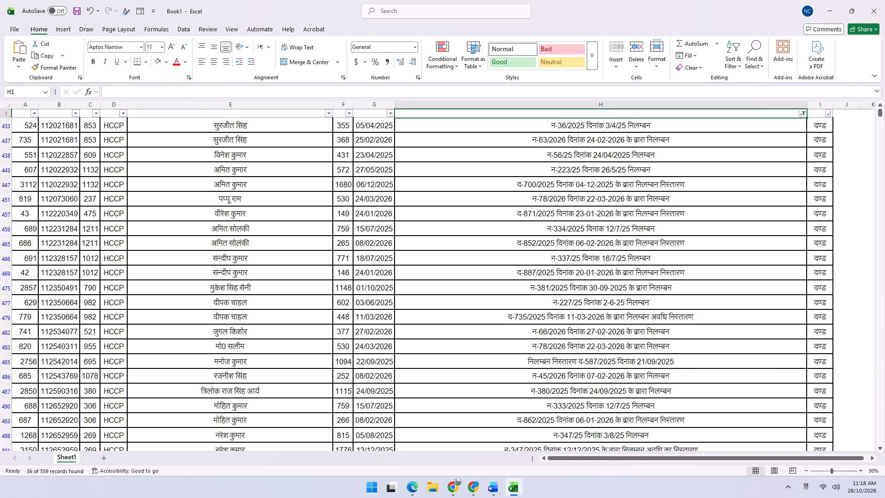
Delete the first filtered row, न-36/2025 dated 3/4/25, at row 433.
{"action": "left_click", "coordinate": [5, 127]}
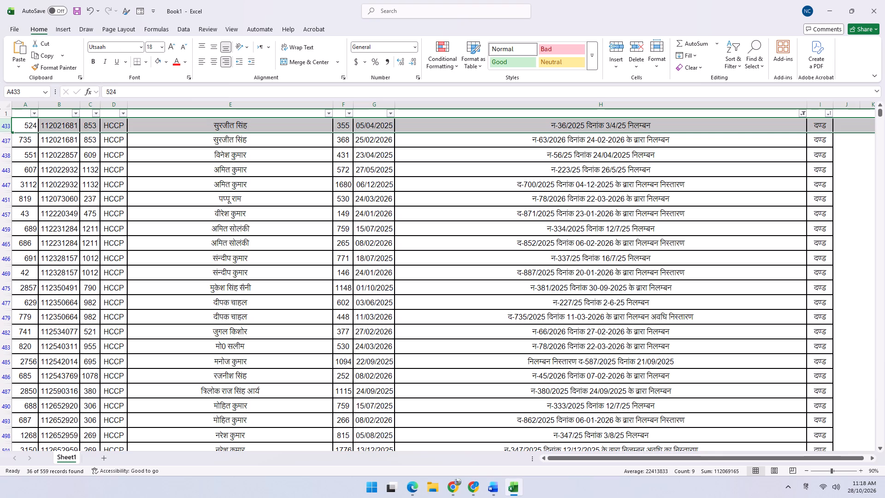
{"action": "key", "text": "ctrl+minus"}
Clear the contents of all remaining filtered निलम्बन rows, from row 436 through row 546.
{"action": "key", "text": "Down"}
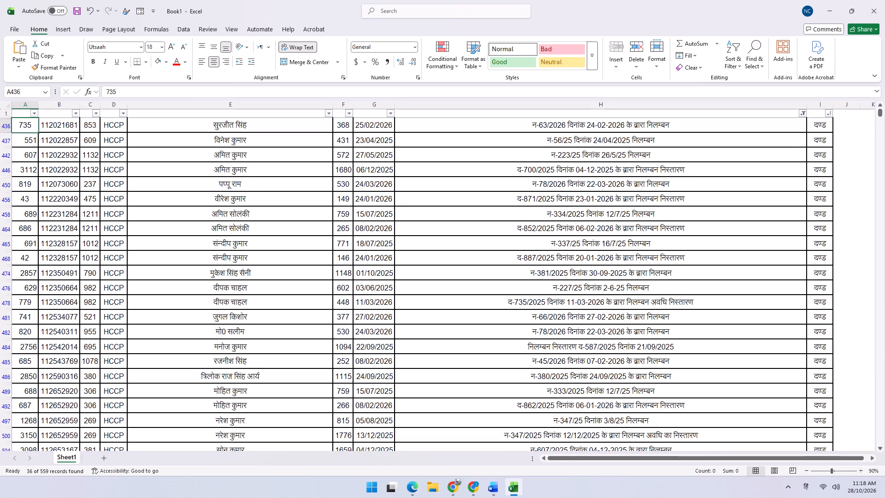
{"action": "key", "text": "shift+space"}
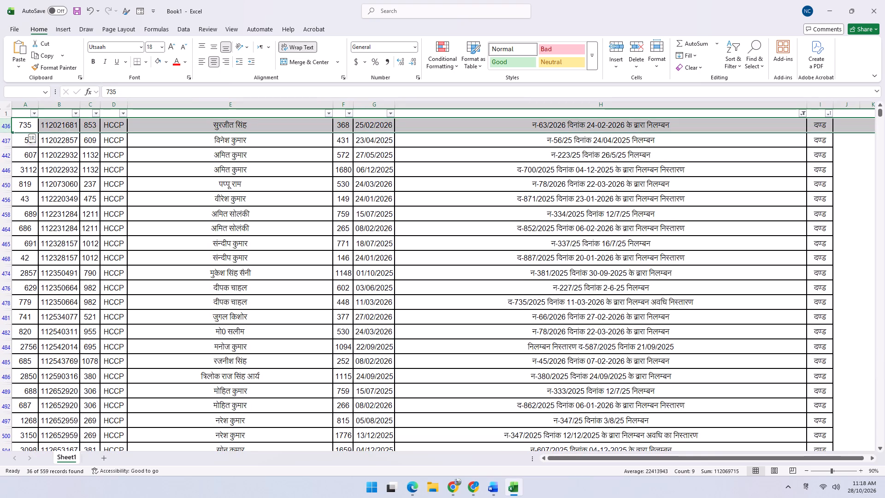
{"action": "key", "text": "shift+Down"}
{"action": "key", "text": "shift+Down"}
{"action": "key", "text": "shift+Down"}
{"action": "key", "text": "shift+Down"}
{"action": "key", "text": "shift+Down"}
{"action": "key", "text": "shift+Down"}
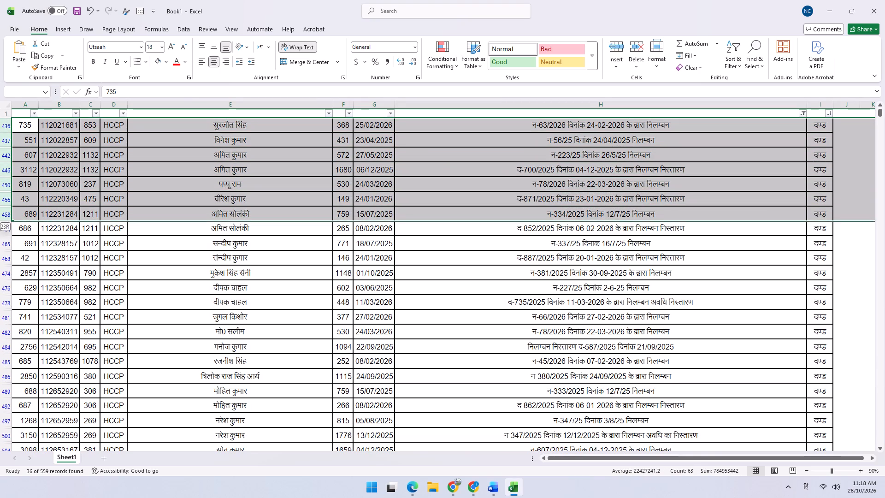
{"action": "key", "text": "shift+Down"}
{"action": "key", "text": "shift+Down"}
{"action": "key", "text": "shift+Down"}
{"action": "key", "text": "shift+Down"}
{"action": "key", "text": "shift+Down"}
{"action": "key", "text": "shift+Down"}
{"action": "key", "text": "shift+Down"}
{"action": "key", "text": "shift+Down"}
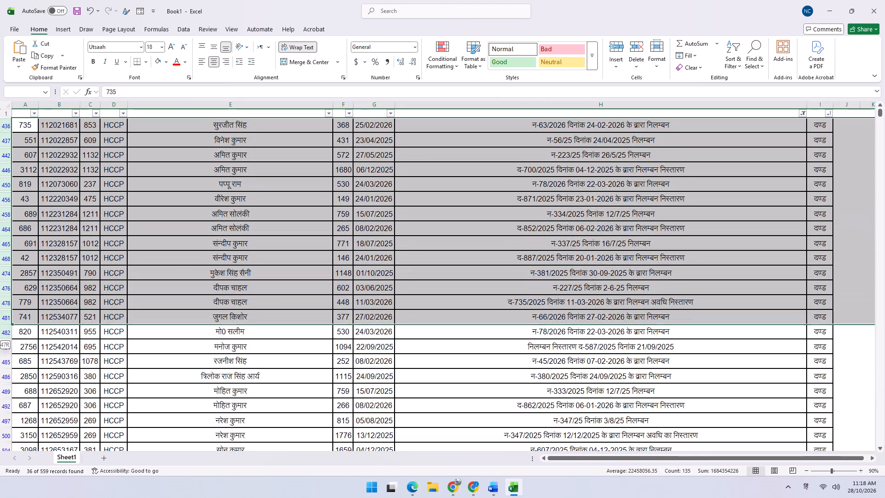
{"action": "key", "text": "shift+Down"}
{"action": "key", "text": "shift+Down"}
{"action": "key", "text": "shift+Down"}
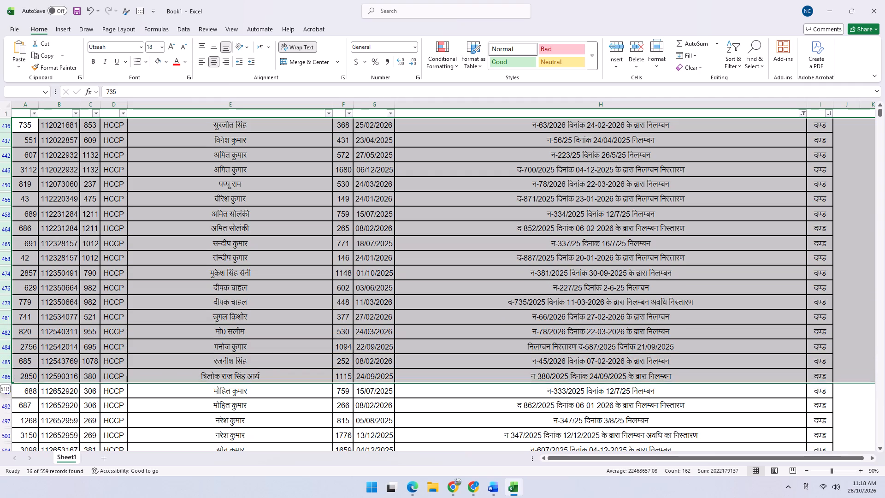
{"action": "key", "text": "shift+Down"}
{"action": "key", "text": "shift+Down"}
{"action": "key", "text": "shift+Down"}
{"action": "key", "text": "shift+Down"}
{"action": "key", "text": "shift+Down"}
{"action": "key", "text": "shift+Down"}
{"action": "key", "text": "shift+Down"}
{"action": "key", "text": "shift+Down"}
{"action": "key", "text": "shift+Down"}
{"action": "key", "text": "shift+Down"}
{"action": "key", "text": "shift+Down"}
{"action": "key", "text": "shift+Down"}
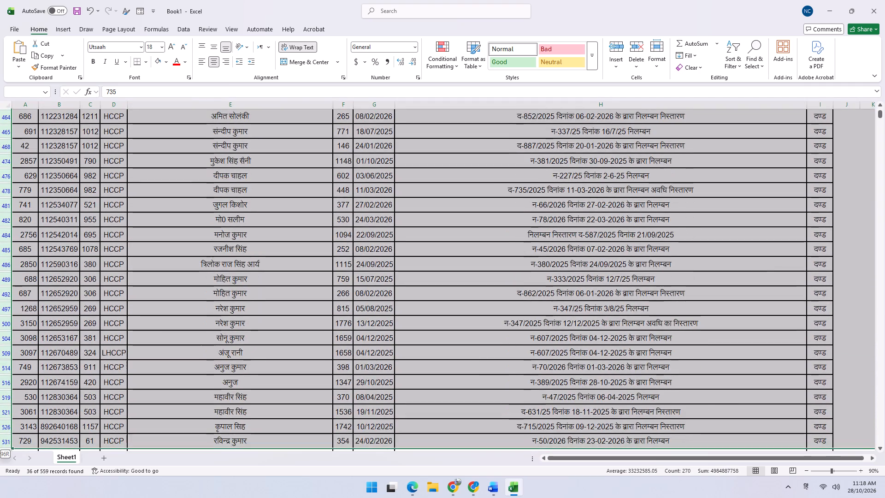
{"action": "key", "text": "shift+Down"}
{"action": "key", "text": "shift+Down"}
{"action": "key", "text": "shift+Down"}
{"action": "key", "text": "shift+Down"}
{"action": "key", "text": "shift+Down"}
{"action": "key", "text": "shift+Down"}
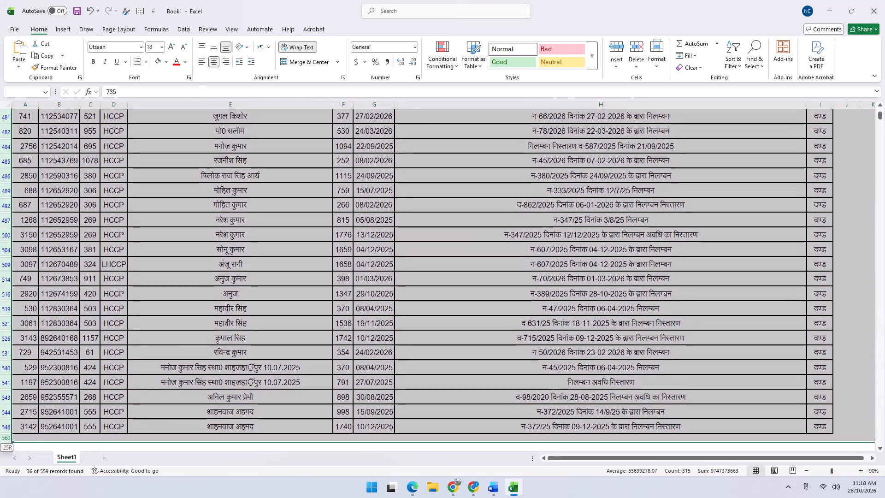
{"action": "key", "text": "shift+Down"}
{"action": "key", "text": "shift+Down"}
{"action": "key", "text": "shift+Down"}
{"action": "key", "text": "shift+Up"}
{"action": "key", "text": "shift+Up"}
{"action": "key", "text": "shift+Up"}
{"action": "key", "text": "shift+Up"}
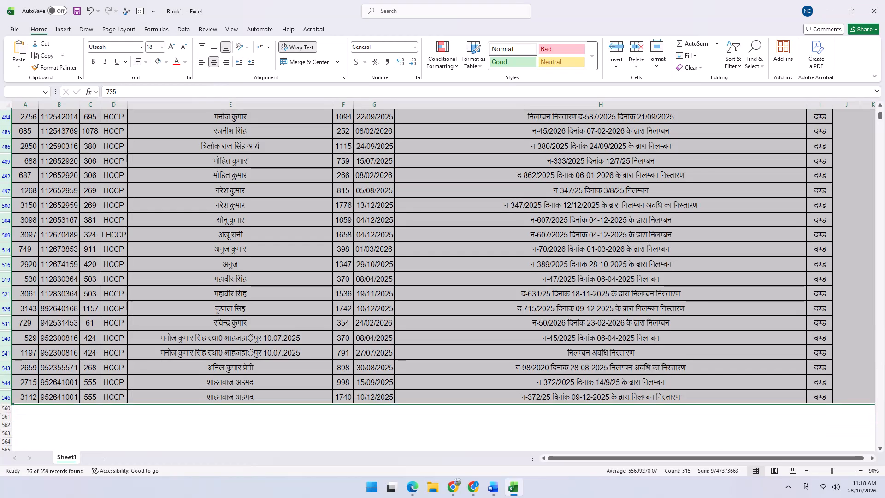
{"action": "key", "text": "Delete"}
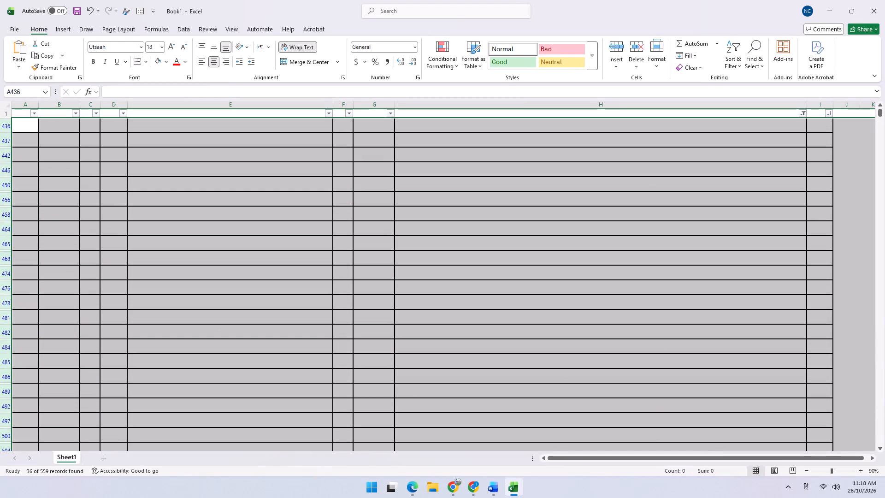
Change the column H filter to show only entries containing बहाल.
{"action": "left_click", "coordinate": [800, 127]}
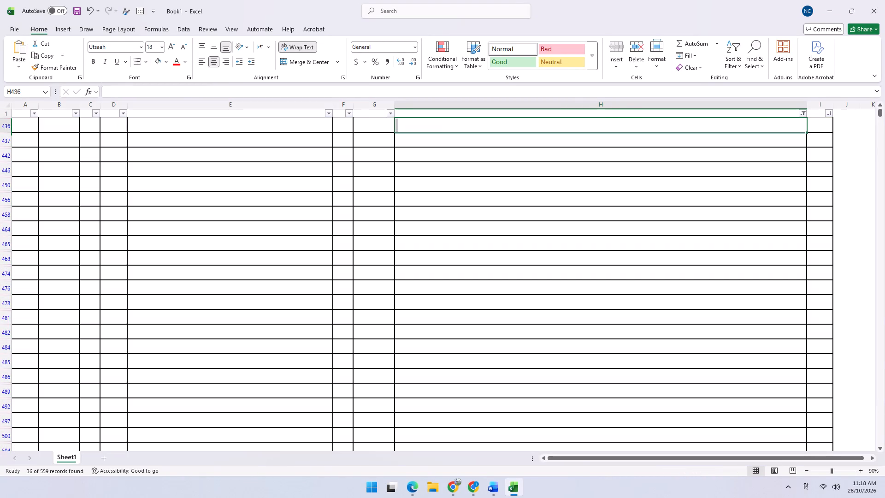
{"action": "left_click", "coordinate": [802, 113]}
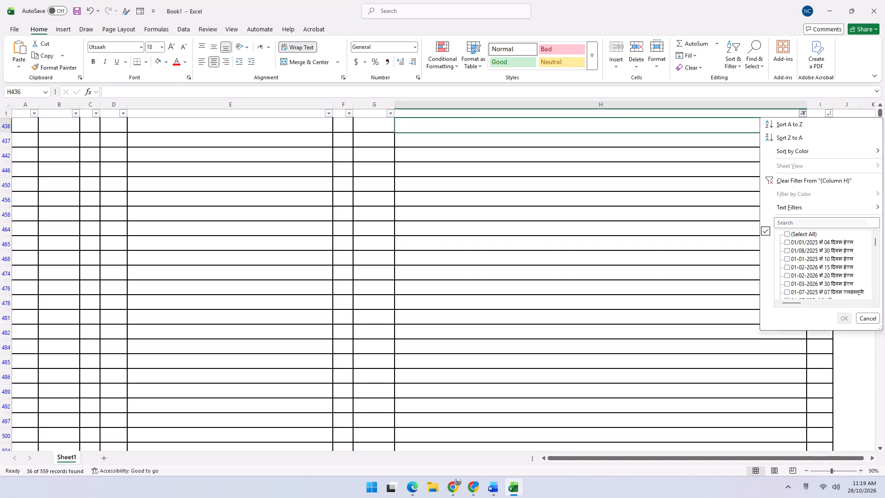
{"action": "left_click", "coordinate": [796, 220]}
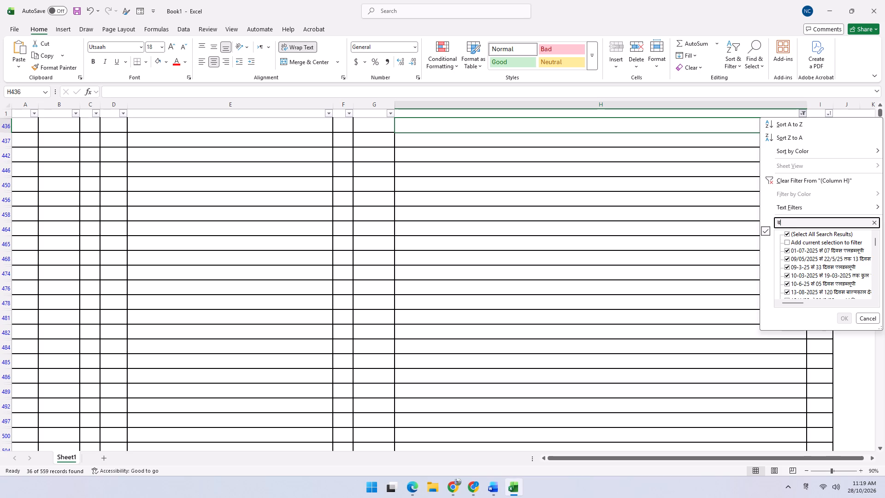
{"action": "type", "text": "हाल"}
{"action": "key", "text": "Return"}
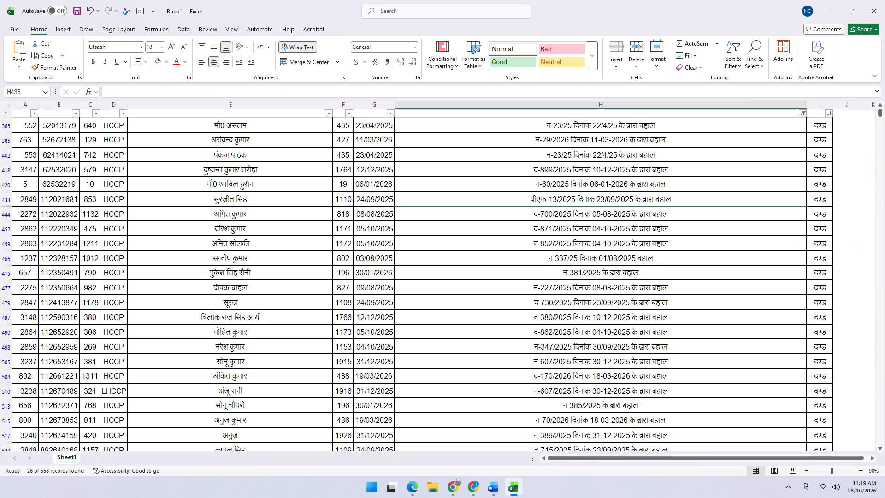
Clear the contents of all the filtered बहाल rows, from row 365 through row 559.
{"action": "left_click", "coordinate": [0, 125]}
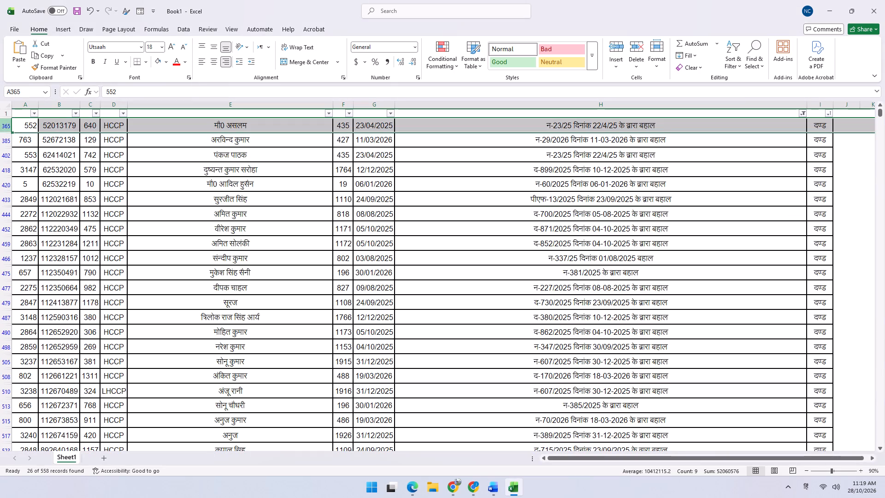
{"action": "key", "text": "shift+Down"}
{"action": "key", "text": "shift+Down"}
{"action": "key", "text": "shift+Down"}
{"action": "key", "text": "shift+Down"}
{"action": "key", "text": "shift+Down"}
{"action": "key", "text": "shift+Down"}
{"action": "key", "text": "shift+Down"}
{"action": "key", "text": "shift+Down"}
{"action": "key", "text": "shift+Down"}
{"action": "key", "text": "shift+Down"}
{"action": "key", "text": "shift+Down"}
{"action": "key", "text": "shift+Down"}
{"action": "key", "text": "shift+Down"}
{"action": "key", "text": "shift+Down"}
{"action": "key", "text": "shift+Down"}
{"action": "key", "text": "shift+Down"}
{"action": "key", "text": "shift+Down"}
{"action": "key", "text": "shift+Down"}
{"action": "key", "text": "shift+Down"}
{"action": "key", "text": "shift+Down"}
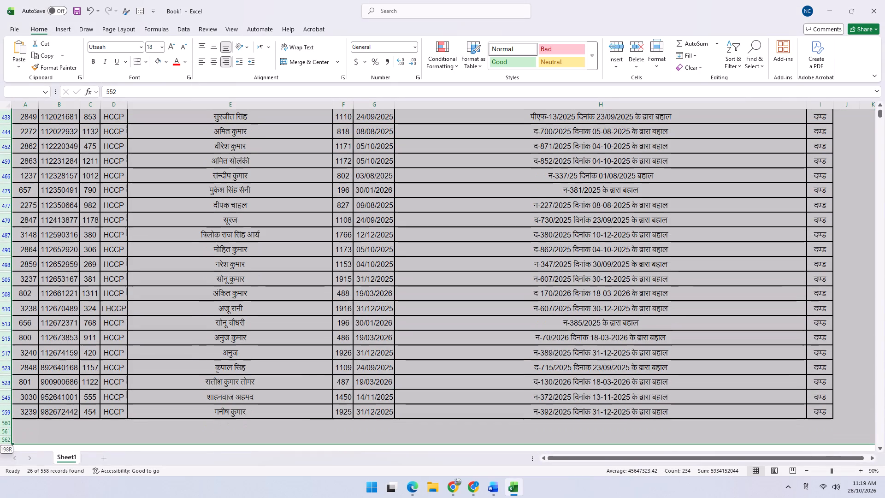
{"action": "key", "text": "shift+Up"}
{"action": "key", "text": "shift+Up"}
{"action": "key", "text": "shift+Up"}
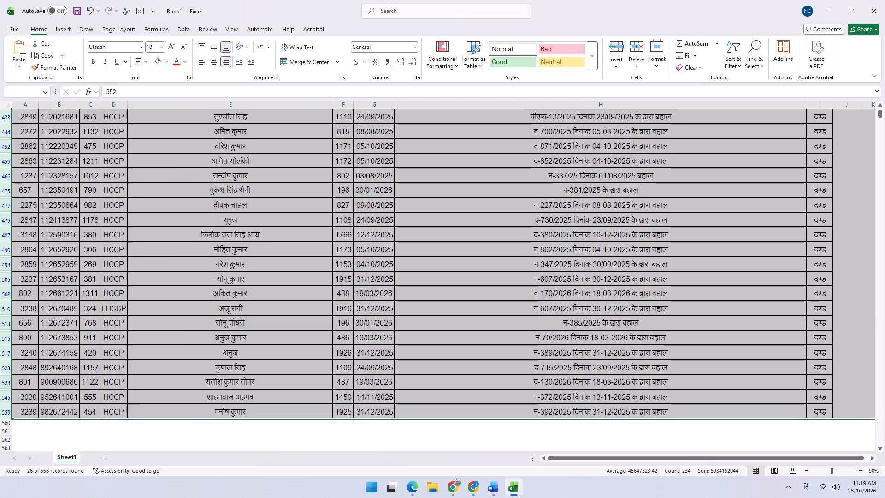
{"action": "key", "text": "Delete"}
Reset the column H filter to include all values so every record shows.
{"action": "scroll", "coordinate": [478, 164], "scroll_direction": "up", "scroll_amount": 4}
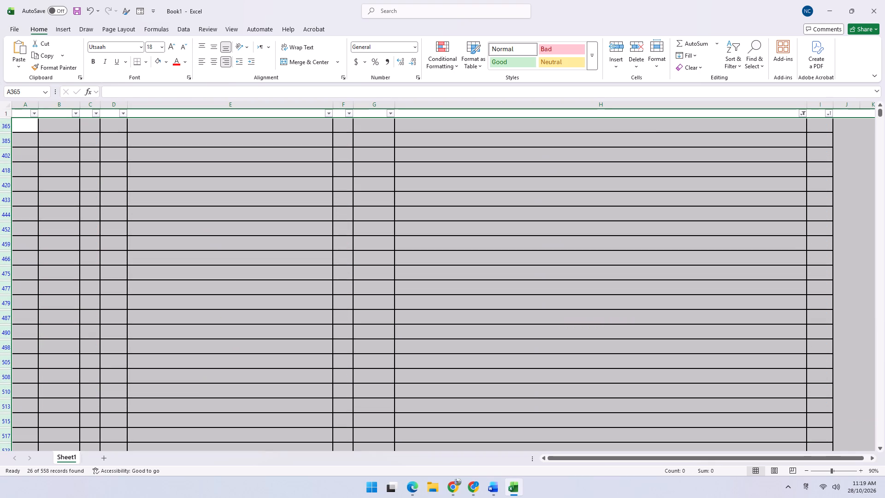
{"action": "left_click", "coordinate": [803, 112]}
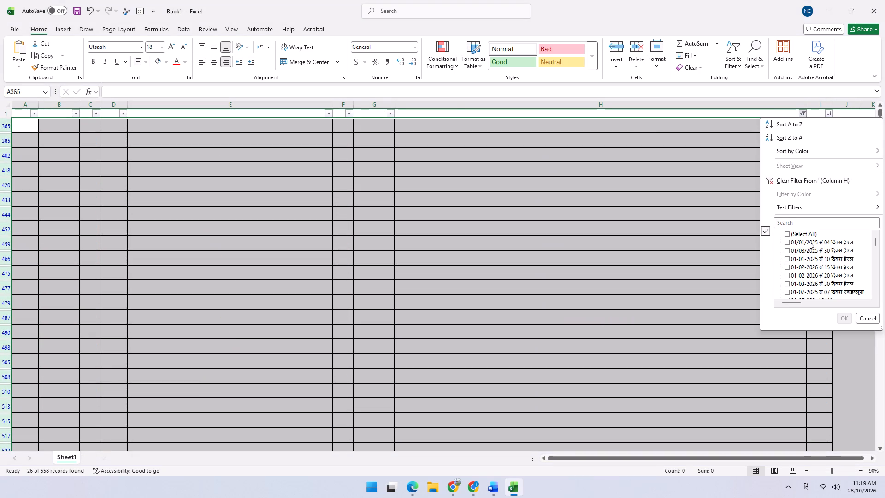
{"action": "left_click", "coordinate": [790, 232]}
{"action": "left_click", "coordinate": [838, 319]}
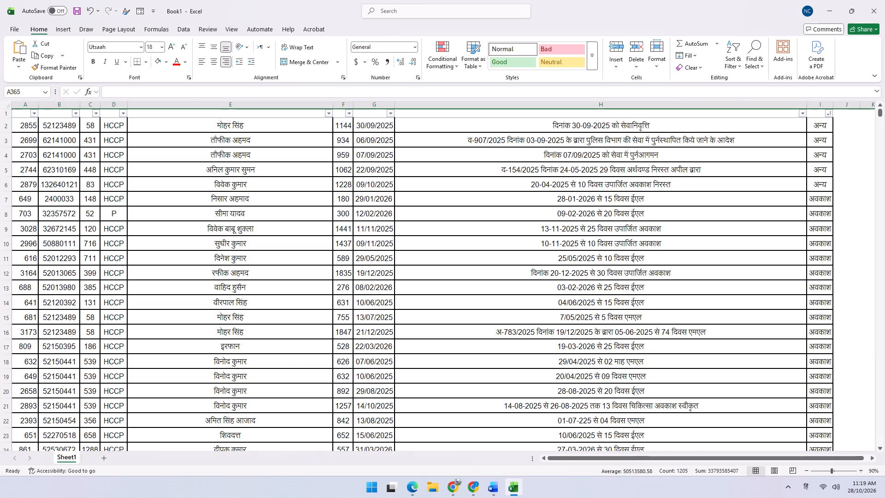
Find the first gap in column H and delete the blank row 365.
{"action": "scroll", "coordinate": [712, 244], "scroll_direction": "up", "scroll_amount": 7}
{"action": "left_click", "coordinate": [609, 125]}
{"action": "key", "text": "ctrl+shift+Down"}
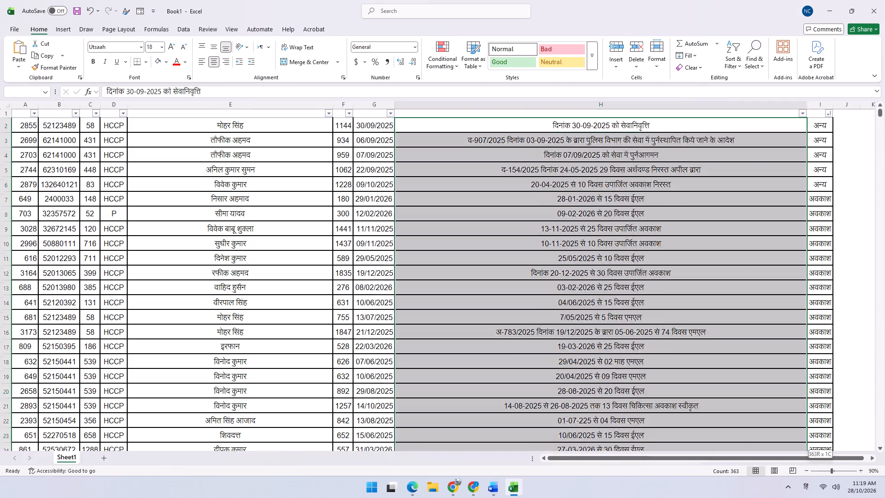
{"action": "scroll", "coordinate": [601, 147], "scroll_direction": "down", "scroll_amount": 4}
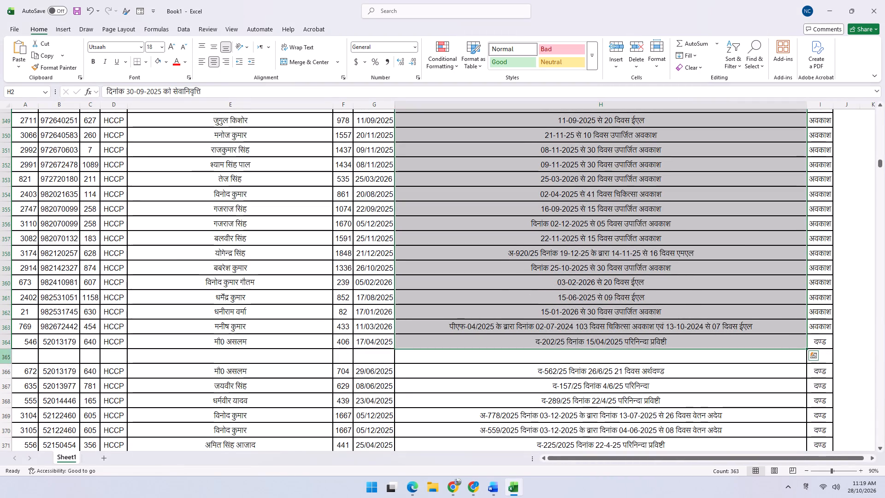
{"action": "left_click", "coordinate": [0, 357]}
{"action": "key", "text": "ctrl+minus"}
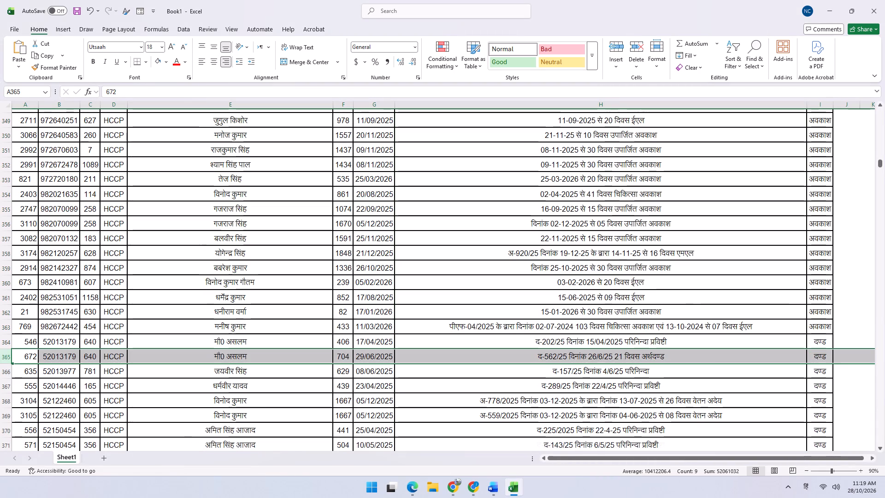
Sort the records by column H from A to Z.
{"action": "left_click_drag", "start_coordinate": [879, 162], "coordinate": [878, 88]}
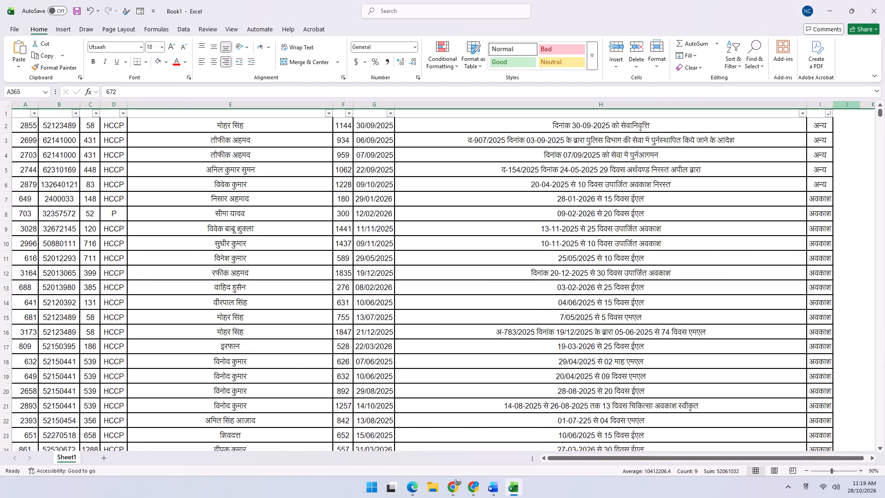
{"action": "left_click", "coordinate": [802, 114]}
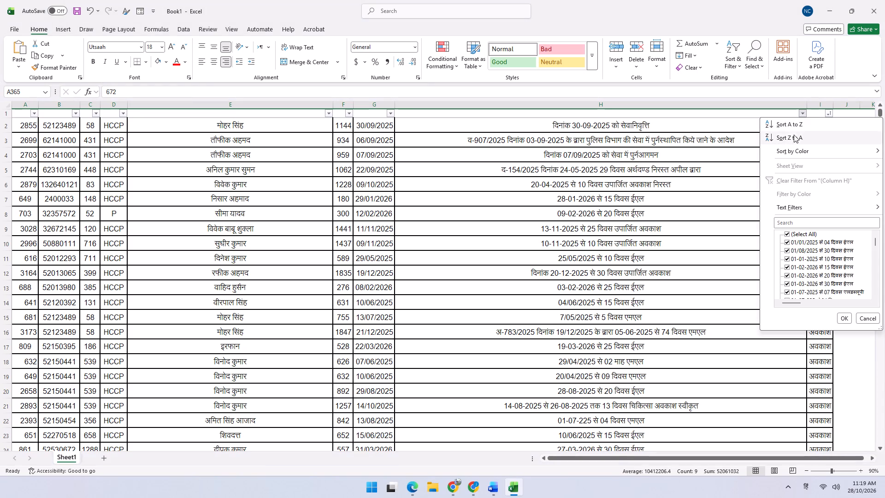
{"action": "left_click", "coordinate": [793, 126]}
Delete all blank rows below the last sorted record, from row 499 down.
{"action": "left_click", "coordinate": [671, 129]}
{"action": "key", "text": "ctrl+shift+Down"}
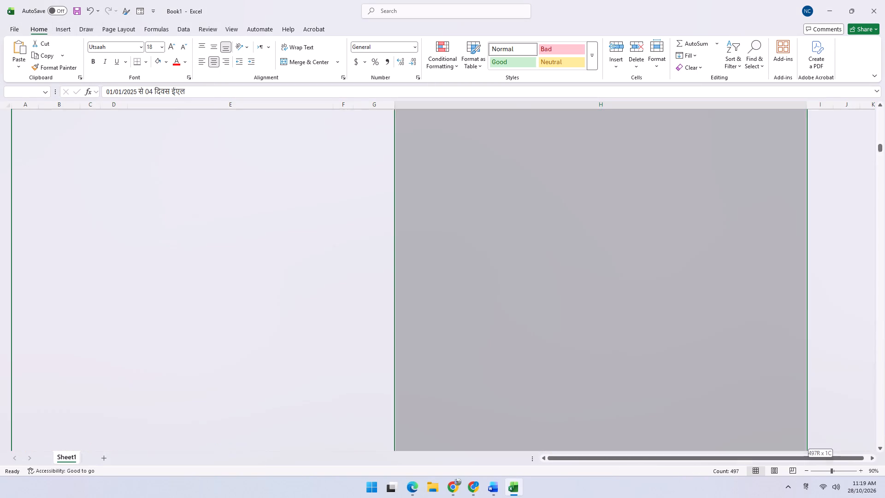
{"action": "scroll", "coordinate": [630, 133], "scroll_direction": "down", "scroll_amount": 5}
{"action": "left_click", "coordinate": [0, 329]}
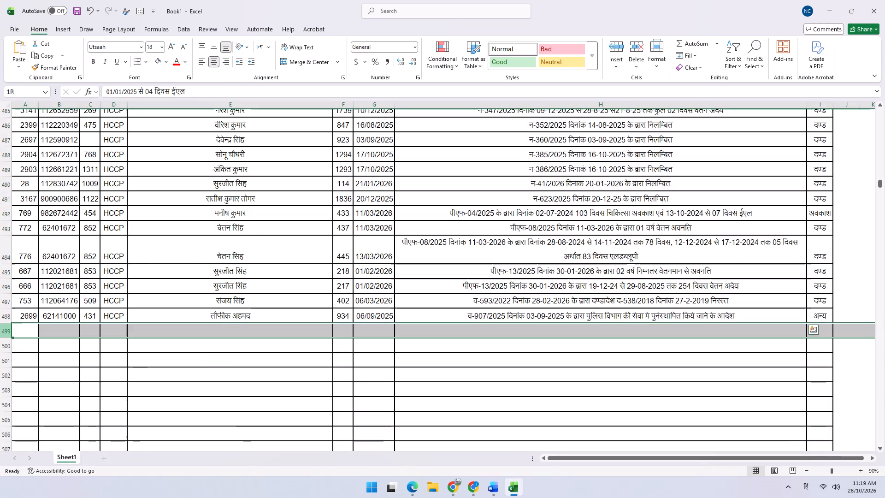
{"action": "key", "text": "ctrl+shift+Down"}
{"action": "key", "text": "ctrl+minus"}
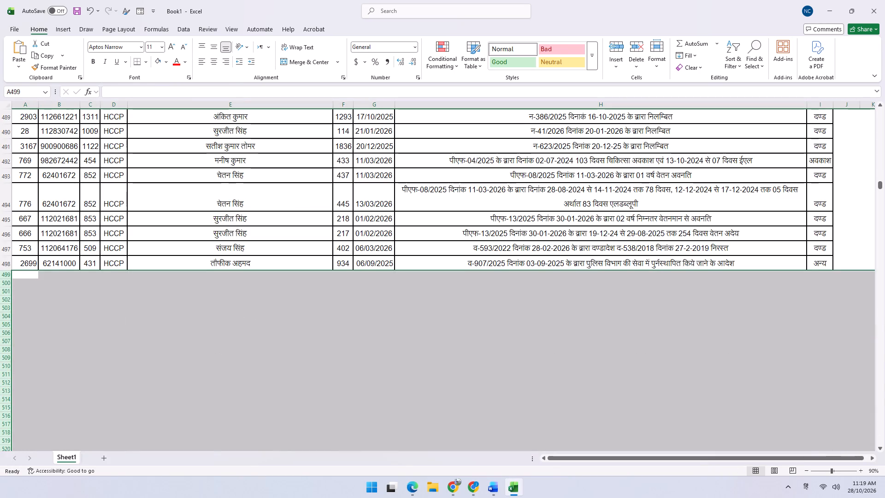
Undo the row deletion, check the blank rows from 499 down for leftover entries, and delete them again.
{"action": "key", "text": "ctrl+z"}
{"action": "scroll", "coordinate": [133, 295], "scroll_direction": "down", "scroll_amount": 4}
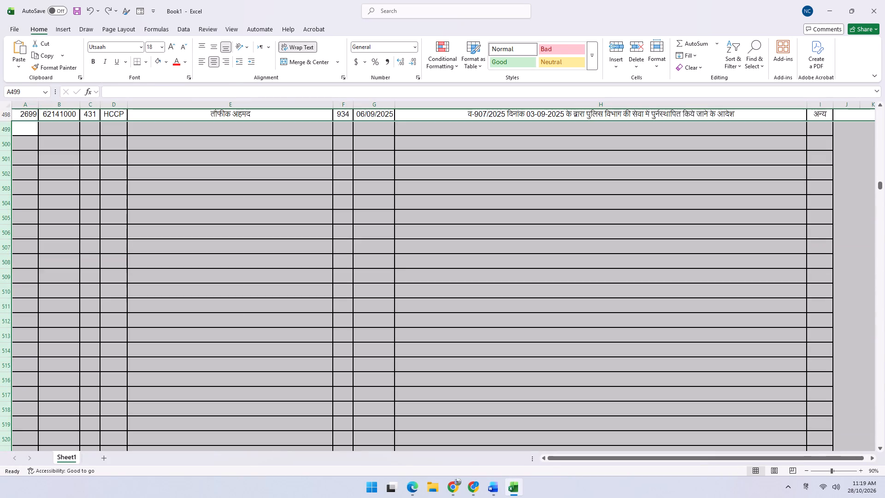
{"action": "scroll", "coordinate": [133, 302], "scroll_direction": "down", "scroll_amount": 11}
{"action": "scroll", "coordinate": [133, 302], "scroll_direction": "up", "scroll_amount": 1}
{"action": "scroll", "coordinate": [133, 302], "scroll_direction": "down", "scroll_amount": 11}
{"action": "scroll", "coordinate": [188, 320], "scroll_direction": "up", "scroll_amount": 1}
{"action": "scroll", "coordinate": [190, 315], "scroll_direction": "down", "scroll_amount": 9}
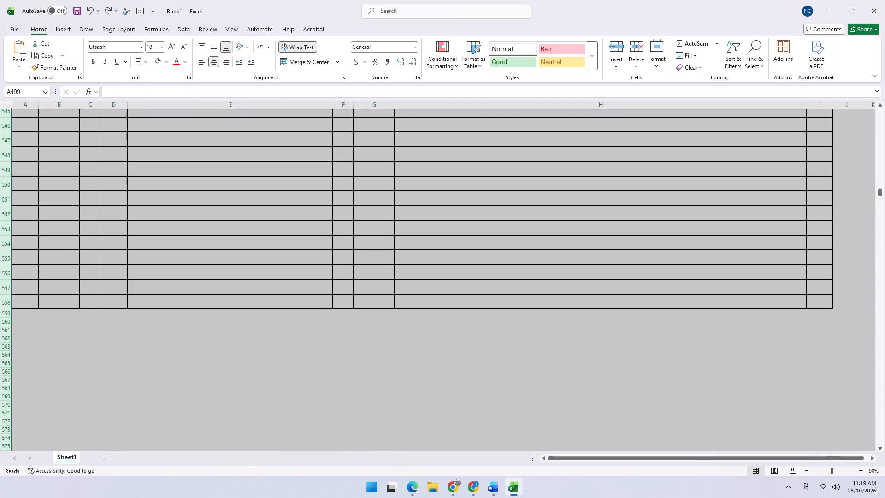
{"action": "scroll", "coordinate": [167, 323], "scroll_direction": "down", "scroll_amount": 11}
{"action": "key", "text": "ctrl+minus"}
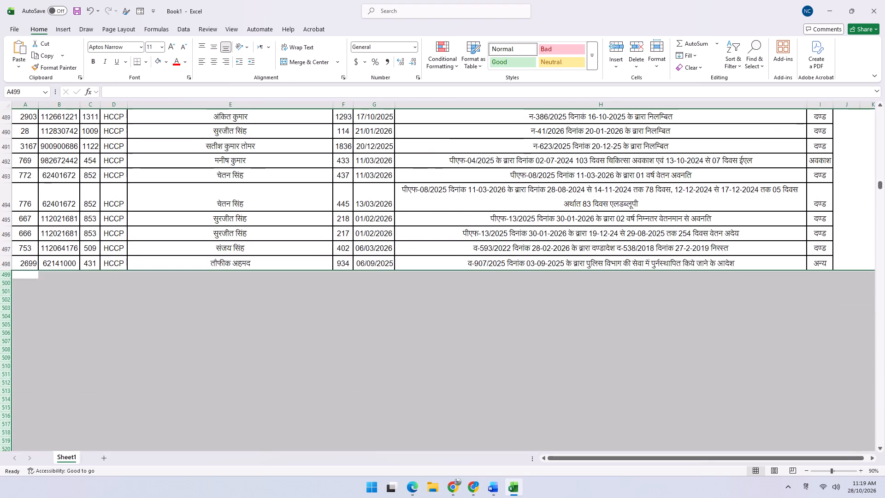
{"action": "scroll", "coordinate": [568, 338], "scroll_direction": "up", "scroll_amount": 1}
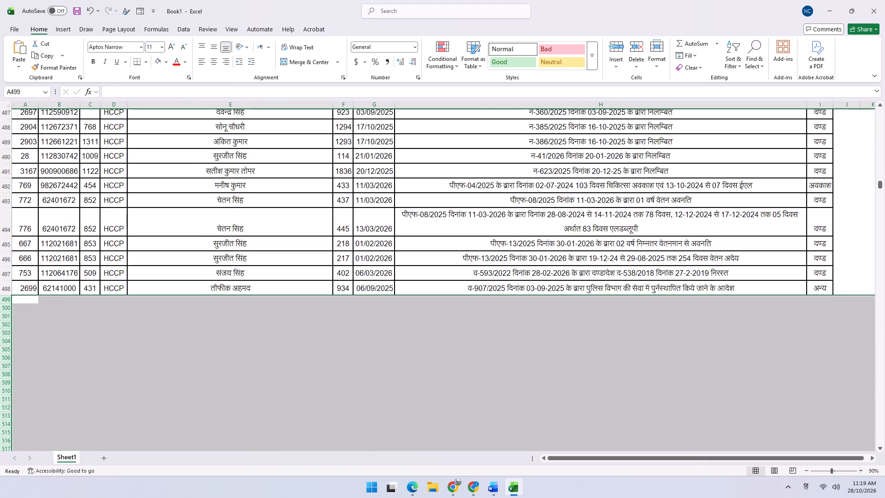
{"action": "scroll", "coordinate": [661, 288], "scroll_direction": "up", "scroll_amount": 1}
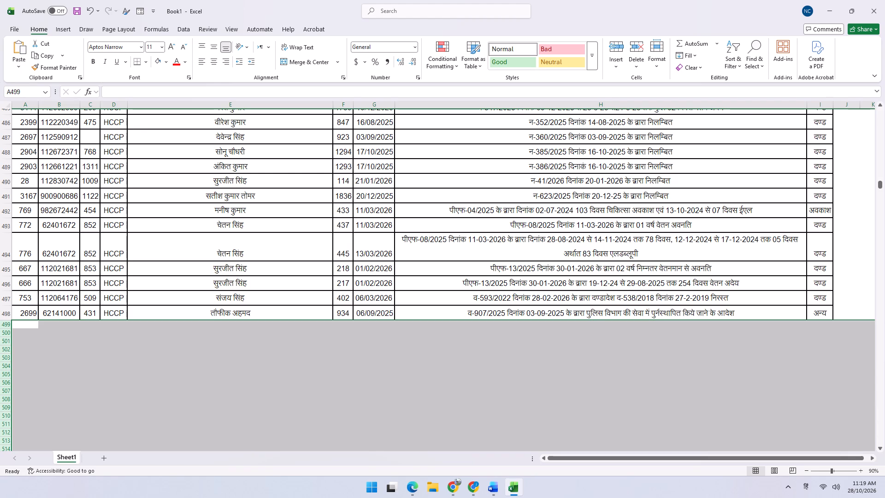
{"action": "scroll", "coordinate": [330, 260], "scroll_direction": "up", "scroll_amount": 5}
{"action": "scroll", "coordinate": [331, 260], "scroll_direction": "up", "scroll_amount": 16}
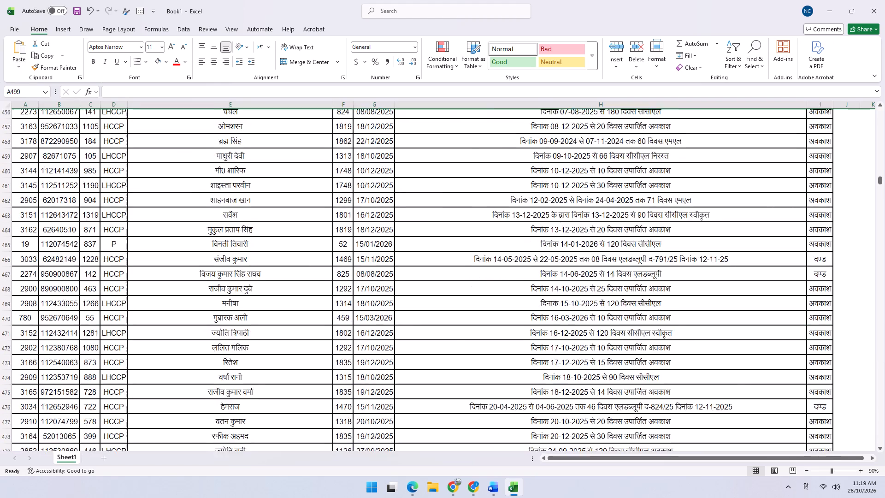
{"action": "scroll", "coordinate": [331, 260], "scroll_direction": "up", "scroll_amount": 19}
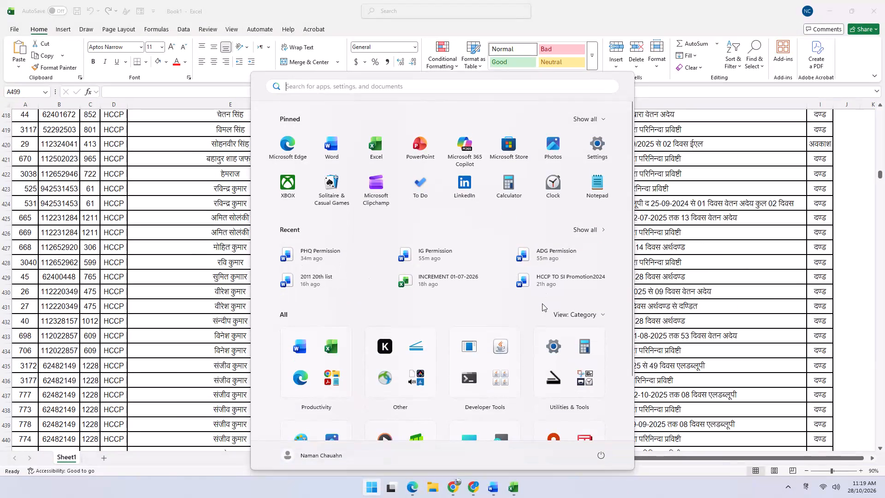
Open Calculator, compute 365 minus 240, and close it again.
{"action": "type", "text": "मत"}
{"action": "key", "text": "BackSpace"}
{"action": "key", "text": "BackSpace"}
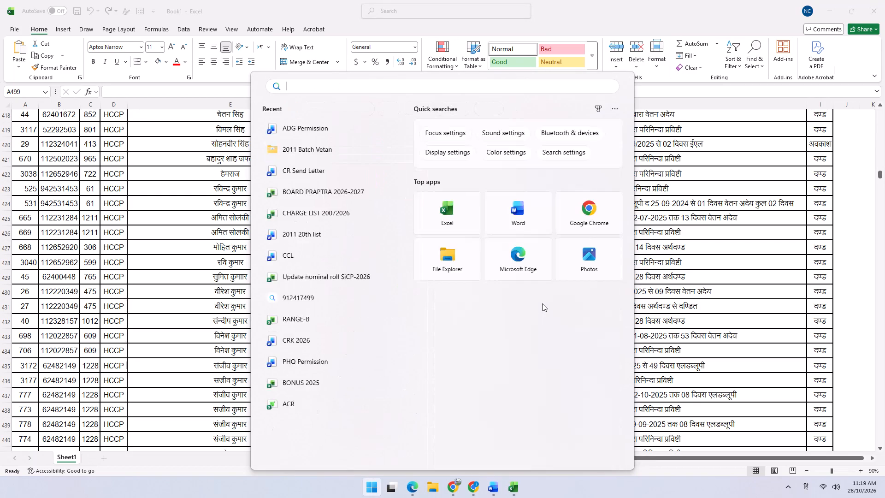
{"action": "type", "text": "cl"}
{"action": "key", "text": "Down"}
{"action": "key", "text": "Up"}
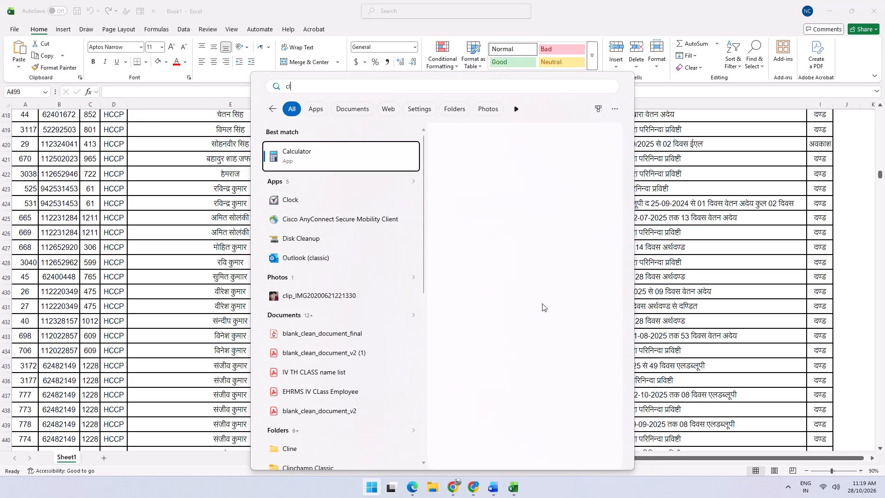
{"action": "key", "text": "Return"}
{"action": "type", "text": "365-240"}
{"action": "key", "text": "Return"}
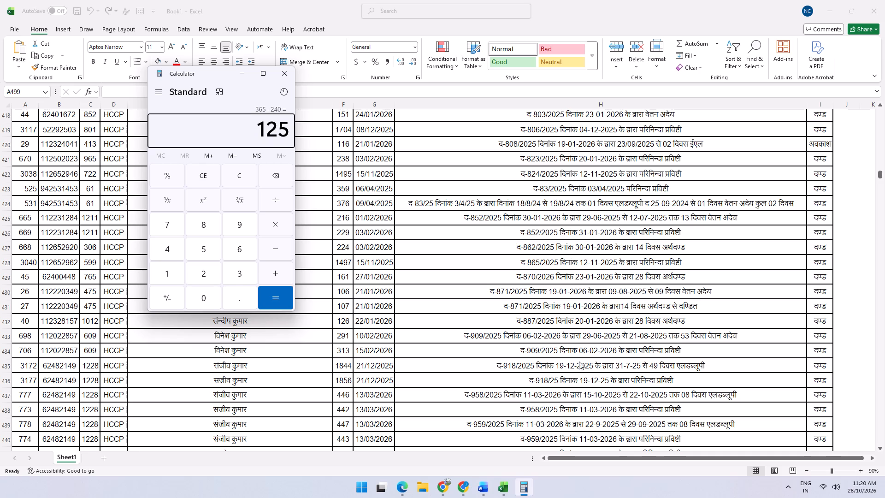
{"action": "left_click", "coordinate": [283, 71]}
Sort the records by the ID numbers in column B from smallest to largest.
{"action": "scroll", "coordinate": [862, 412], "scroll_direction": "up", "scroll_amount": 2}
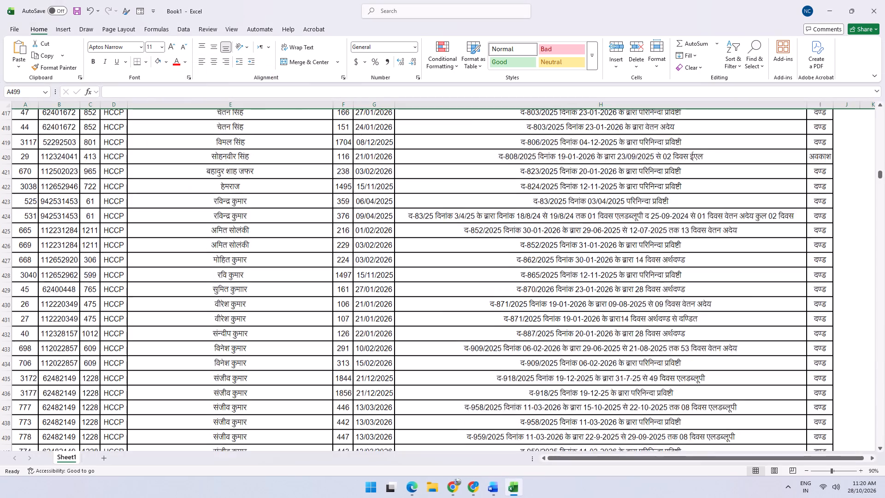
{"action": "scroll", "coordinate": [816, 400], "scroll_direction": "up", "scroll_amount": 7}
{"action": "scroll", "coordinate": [747, 378], "scroll_direction": "down", "scroll_amount": 1}
{"action": "scroll", "coordinate": [747, 378], "scroll_direction": "up", "scroll_amount": 1}
{"action": "scroll", "coordinate": [774, 310], "scroll_direction": "up", "scroll_amount": 6}
{"action": "scroll", "coordinate": [770, 308], "scroll_direction": "down", "scroll_amount": 1}
{"action": "scroll", "coordinate": [770, 308], "scroll_direction": "up", "scroll_amount": 8}
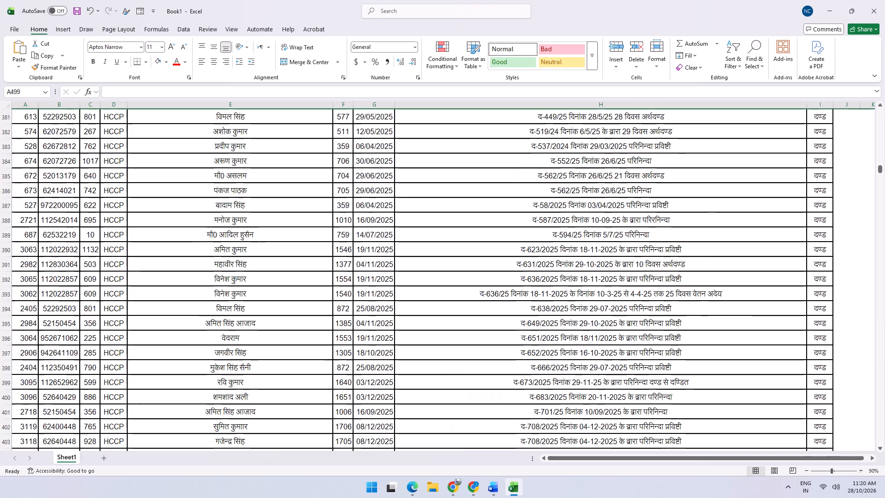
{"action": "scroll", "coordinate": [770, 308], "scroll_direction": "up", "scroll_amount": 6}
{"action": "scroll", "coordinate": [770, 308], "scroll_direction": "down", "scroll_amount": 1}
{"action": "scroll", "coordinate": [770, 308], "scroll_direction": "up", "scroll_amount": 12}
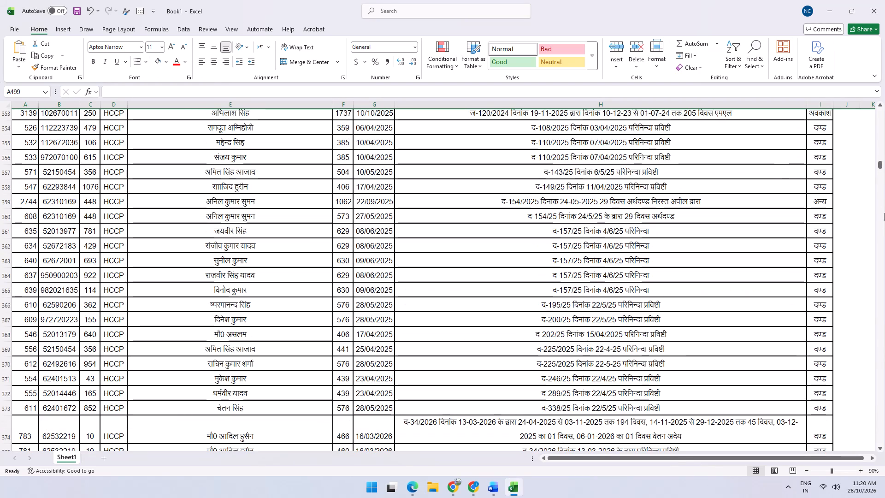
{"action": "left_click_drag", "start_coordinate": [881, 165], "coordinate": [880, 86]}
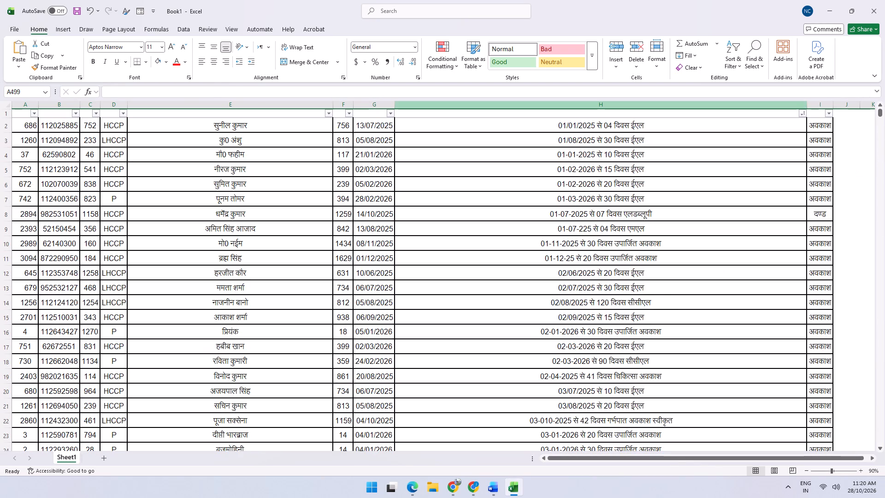
{"action": "left_click", "coordinate": [75, 113]}
{"action": "left_click", "coordinate": [99, 126]}
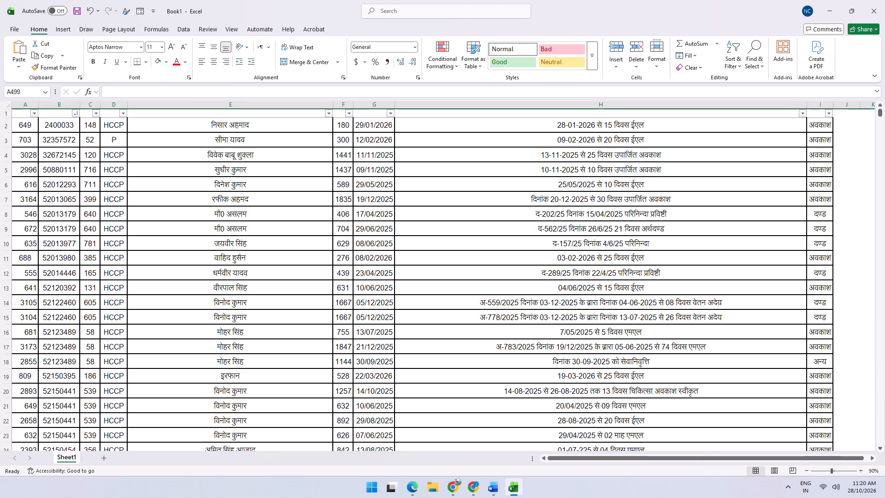
{"action": "left_click", "coordinate": [0, 127]}
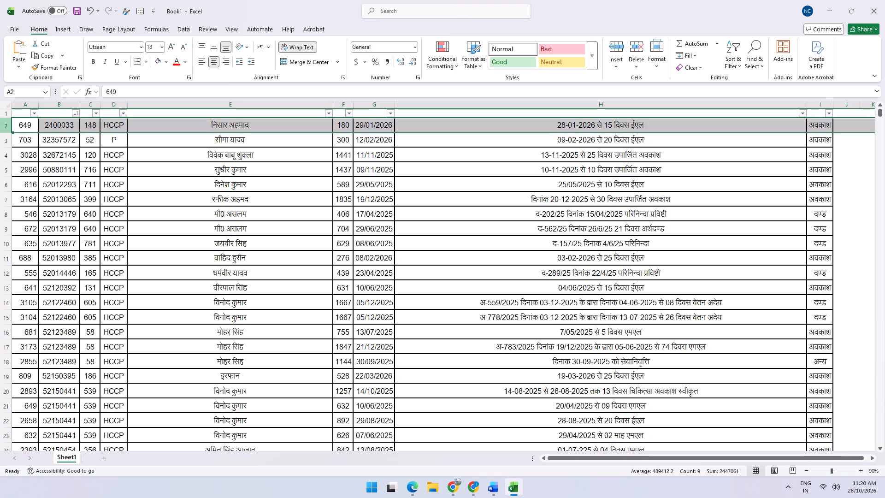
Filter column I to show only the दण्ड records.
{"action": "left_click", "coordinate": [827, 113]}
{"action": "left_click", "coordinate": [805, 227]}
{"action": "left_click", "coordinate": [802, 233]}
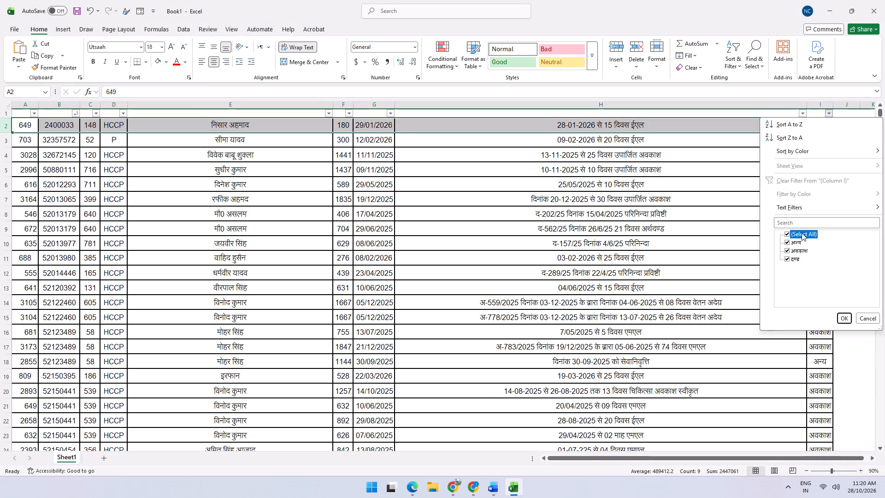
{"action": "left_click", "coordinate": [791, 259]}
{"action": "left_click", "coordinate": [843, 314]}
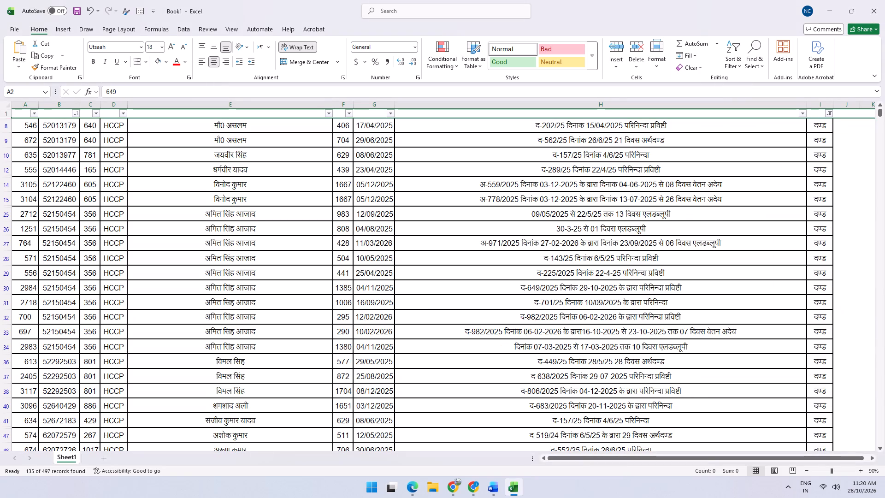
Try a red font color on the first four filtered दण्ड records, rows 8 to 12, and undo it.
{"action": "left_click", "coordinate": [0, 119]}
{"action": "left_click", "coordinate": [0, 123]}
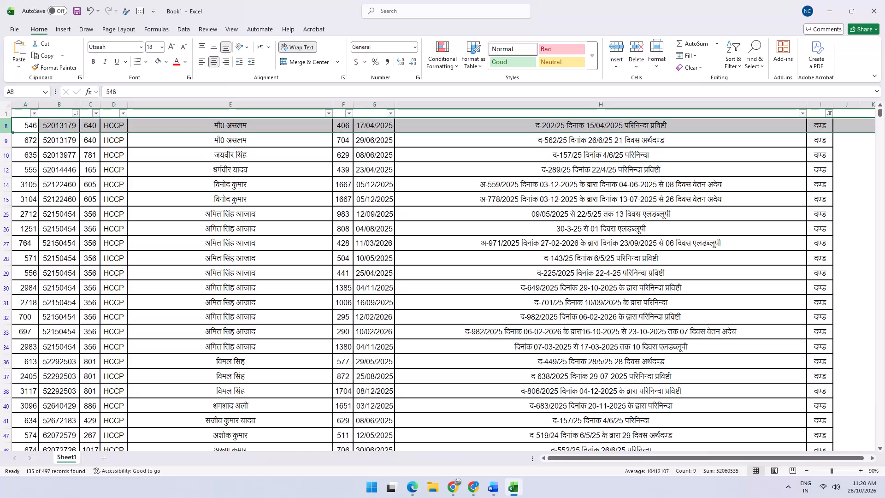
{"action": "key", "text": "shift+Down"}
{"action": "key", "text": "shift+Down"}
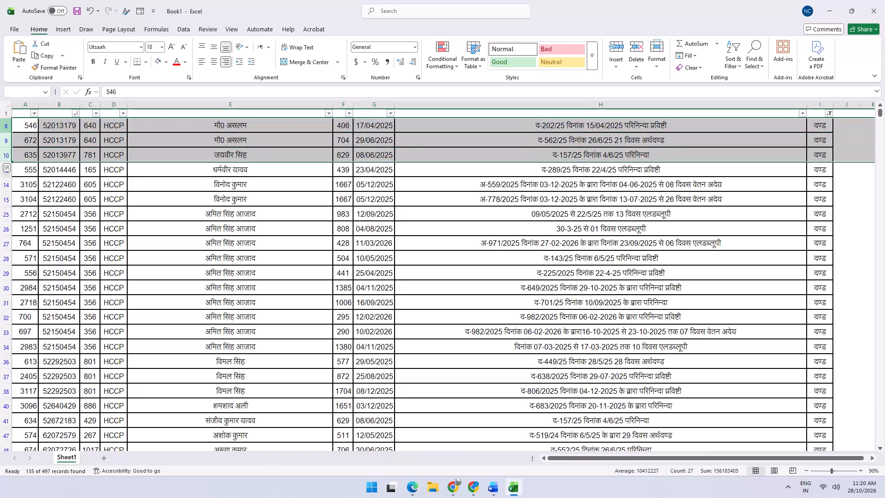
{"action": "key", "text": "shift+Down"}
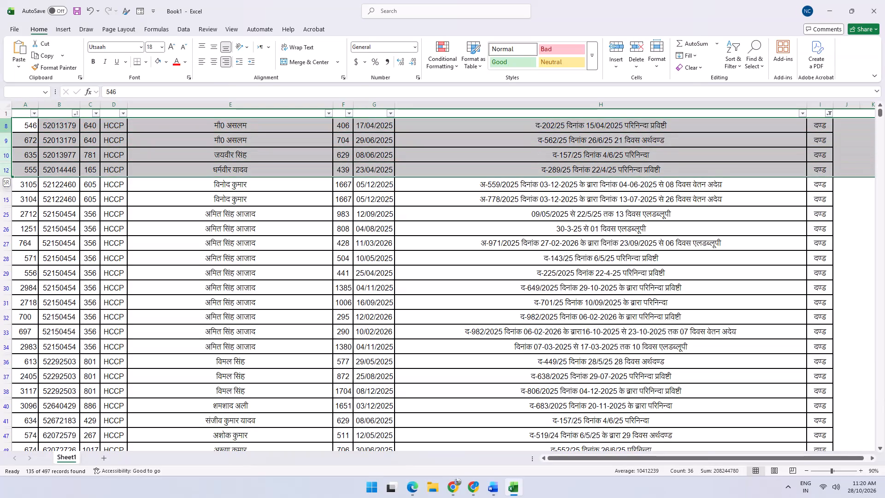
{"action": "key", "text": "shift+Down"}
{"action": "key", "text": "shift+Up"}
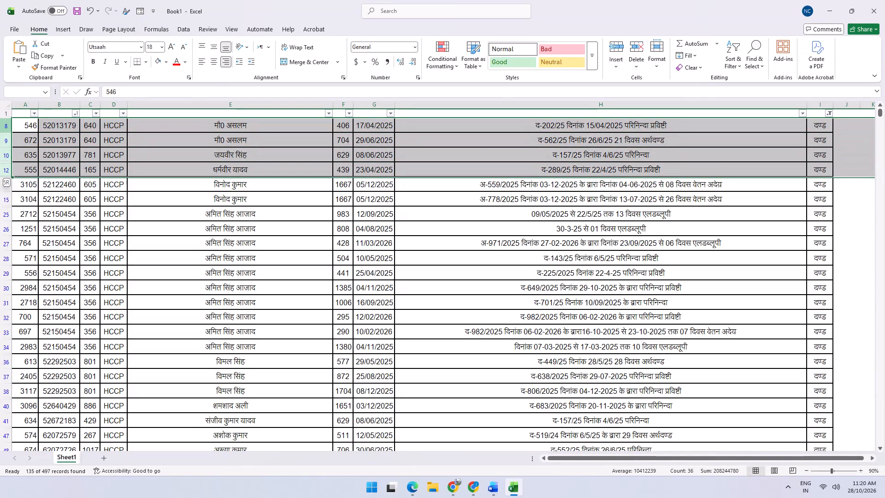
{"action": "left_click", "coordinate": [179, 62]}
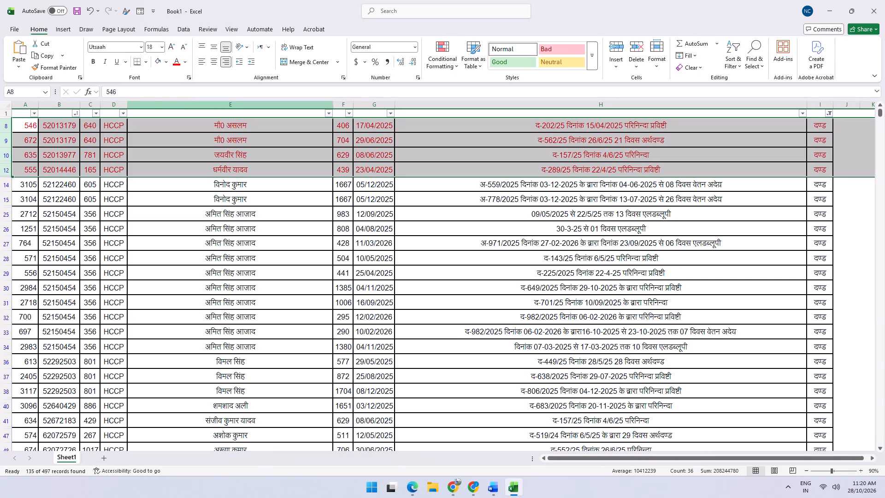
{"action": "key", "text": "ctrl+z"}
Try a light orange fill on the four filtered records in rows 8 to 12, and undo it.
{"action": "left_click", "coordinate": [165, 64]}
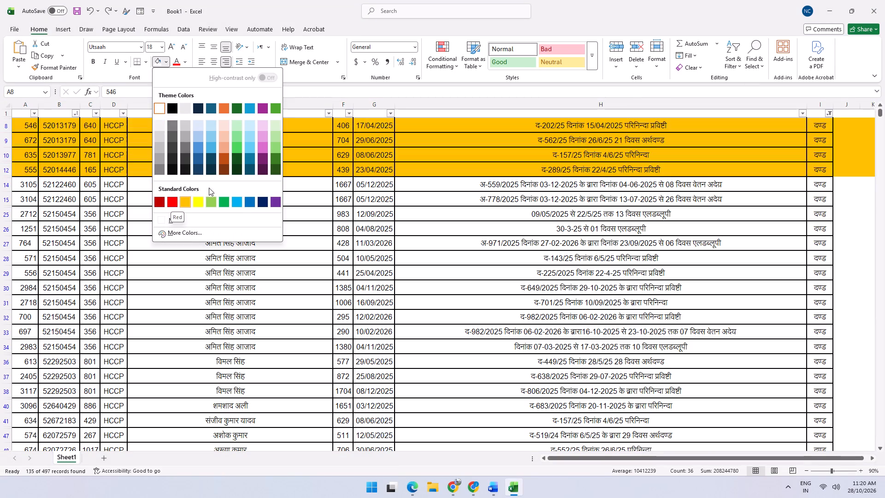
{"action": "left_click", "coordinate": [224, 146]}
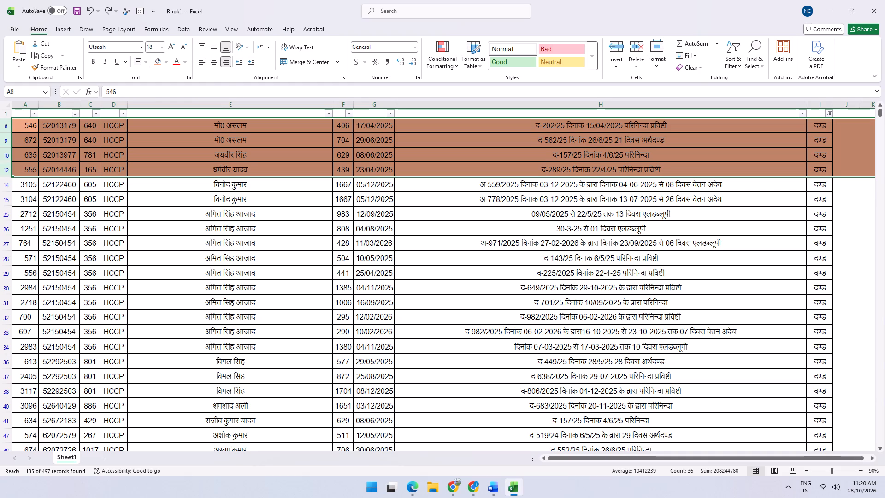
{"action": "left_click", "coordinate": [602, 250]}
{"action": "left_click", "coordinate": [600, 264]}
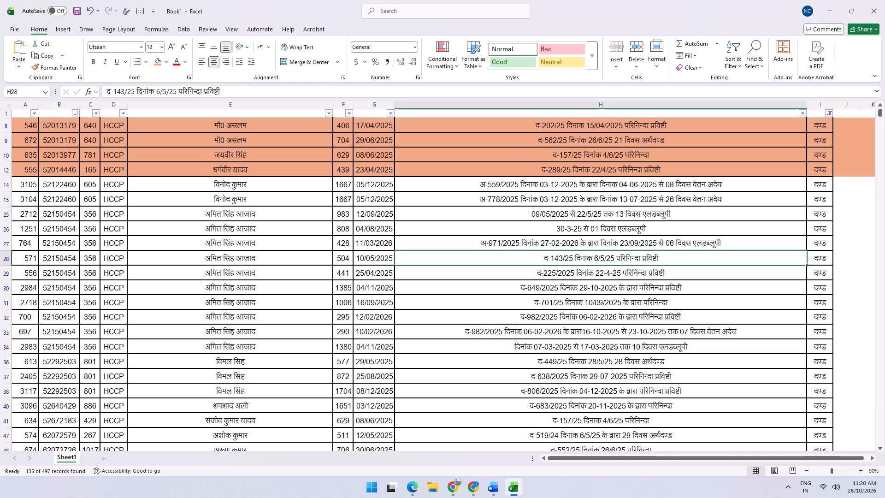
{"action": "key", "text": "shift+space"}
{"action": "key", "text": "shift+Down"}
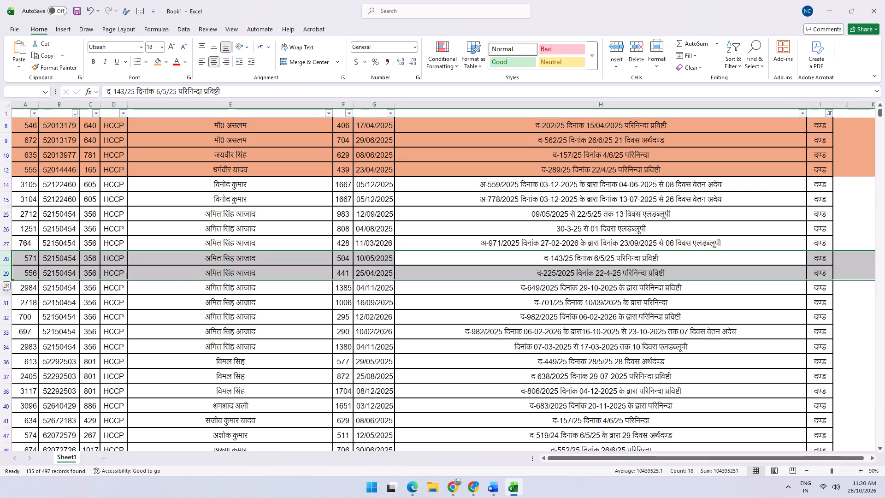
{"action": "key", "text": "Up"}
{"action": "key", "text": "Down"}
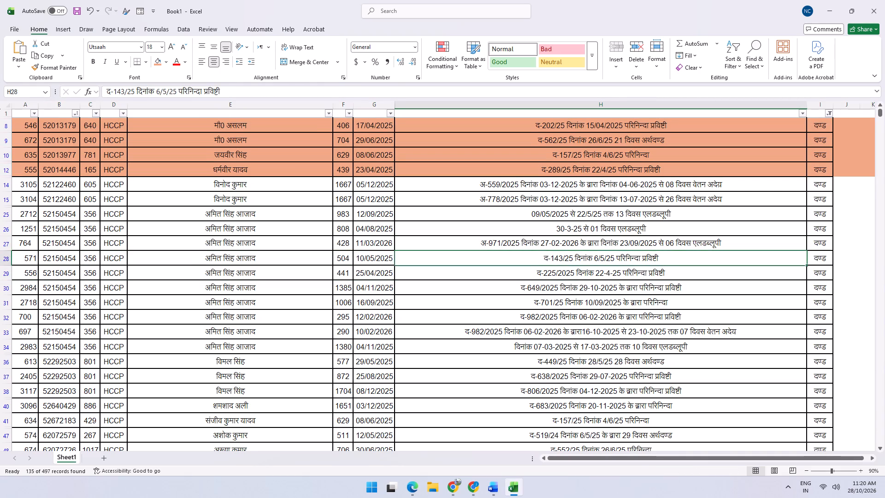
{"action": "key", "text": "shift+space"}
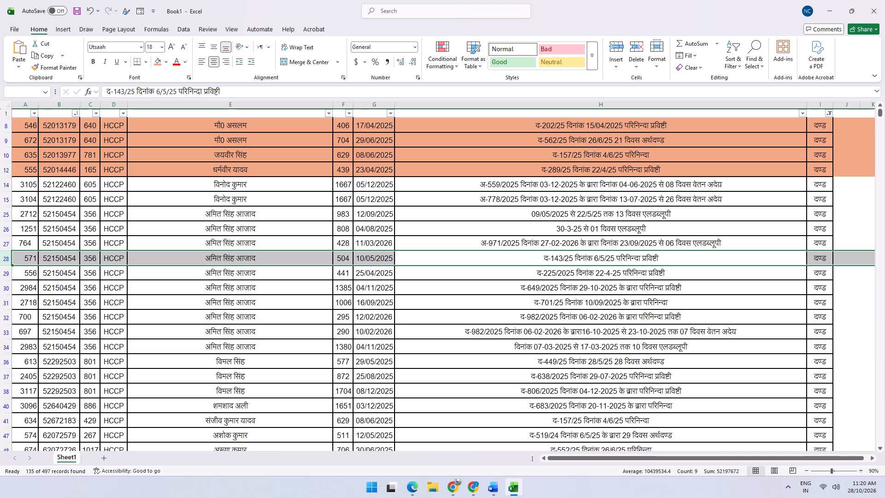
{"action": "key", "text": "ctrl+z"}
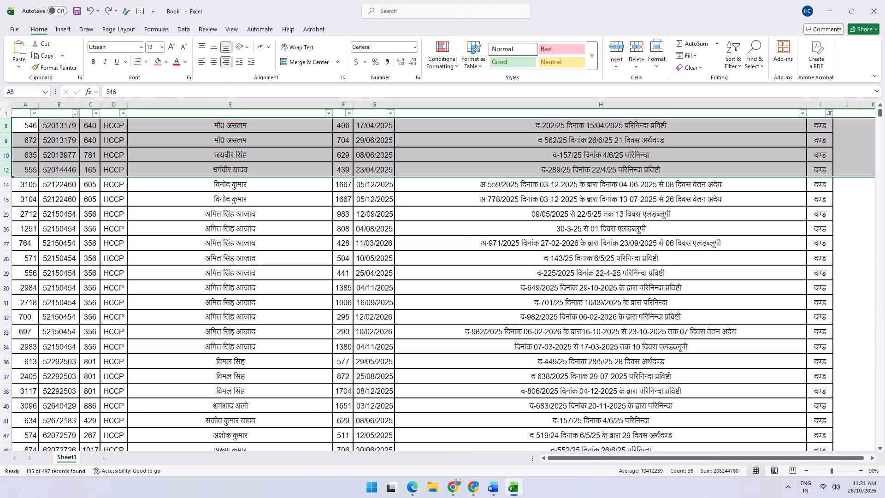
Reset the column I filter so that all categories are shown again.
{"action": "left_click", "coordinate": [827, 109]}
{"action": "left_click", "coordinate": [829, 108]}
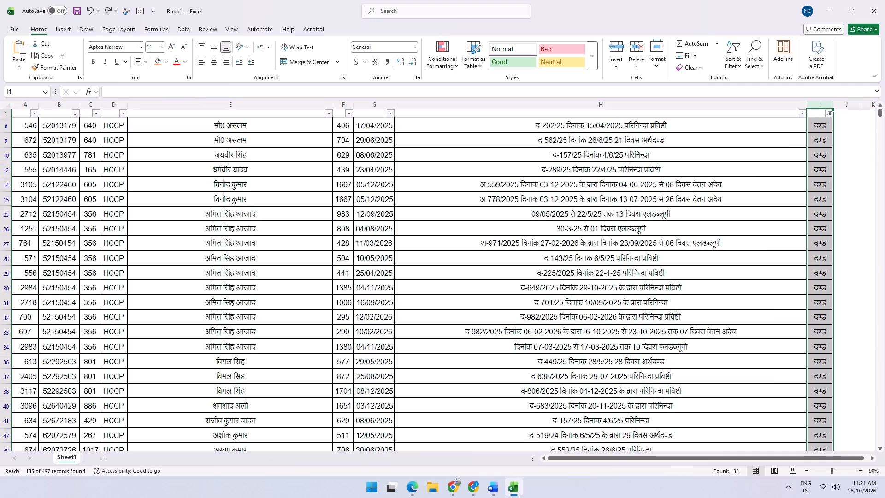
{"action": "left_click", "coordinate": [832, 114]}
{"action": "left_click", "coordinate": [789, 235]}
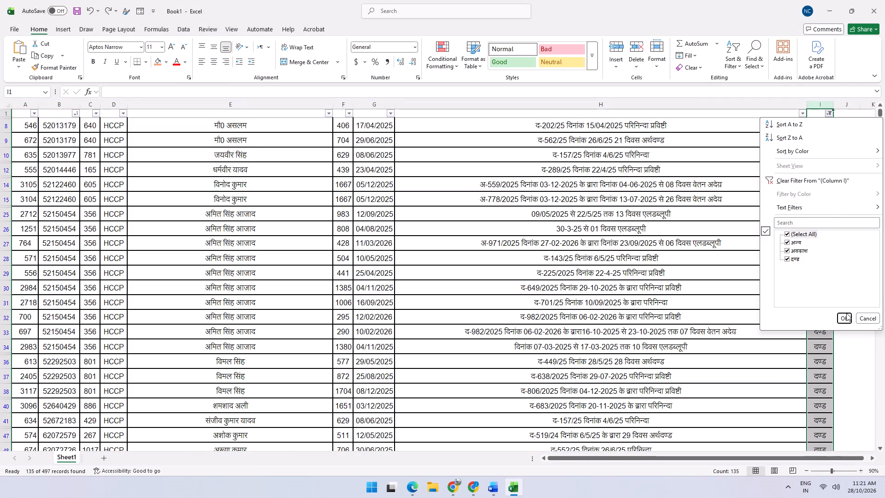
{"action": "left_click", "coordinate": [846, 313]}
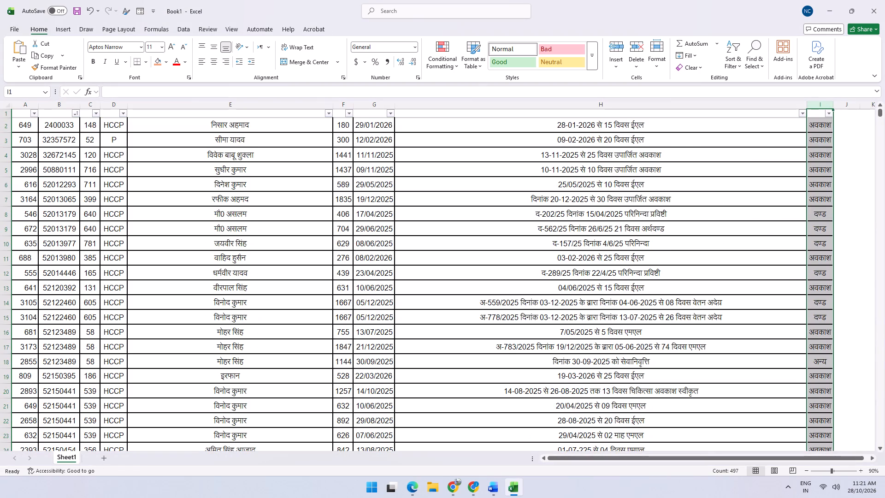
Sort the records by the category in column I from A to Z.
{"action": "left_click", "coordinate": [827, 115]}
{"action": "left_click", "coordinate": [813, 123]}
Examine the sorted records down to the last row and find where the दण्ड block starts and ends.
{"action": "scroll", "coordinate": [828, 226], "scroll_direction": "down", "scroll_amount": 7}
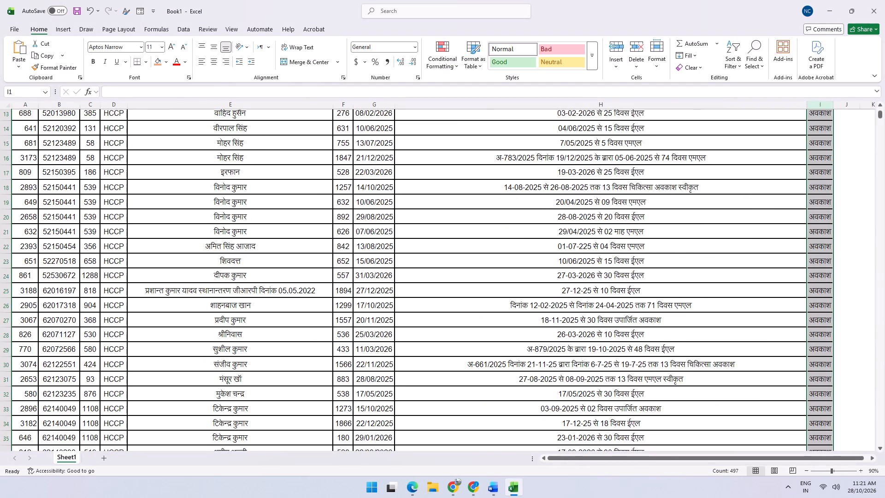
{"action": "scroll", "coordinate": [818, 246], "scroll_direction": "down", "scroll_amount": 3}
{"action": "scroll", "coordinate": [818, 246], "scroll_direction": "up", "scroll_amount": 1}
{"action": "scroll", "coordinate": [818, 246], "scroll_direction": "down", "scroll_amount": 4}
{"action": "left_click", "coordinate": [815, 261]}
{"action": "key", "text": "ctrl+shift+Down"}
{"action": "scroll", "coordinate": [810, 260], "scroll_direction": "down", "scroll_amount": 1}
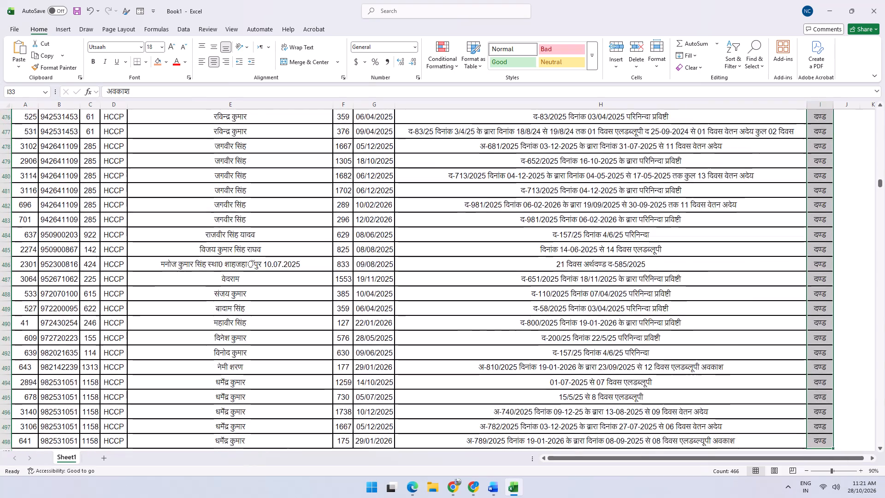
{"action": "scroll", "coordinate": [810, 260], "scroll_direction": "down", "scroll_amount": 3}
{"action": "left_click", "coordinate": [0, 340]}
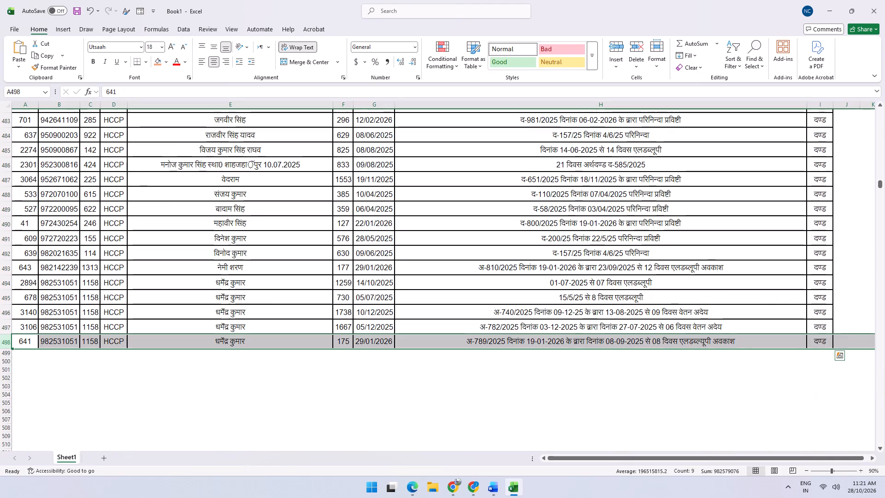
{"action": "scroll", "coordinate": [506, 314], "scroll_direction": "up", "scroll_amount": 7}
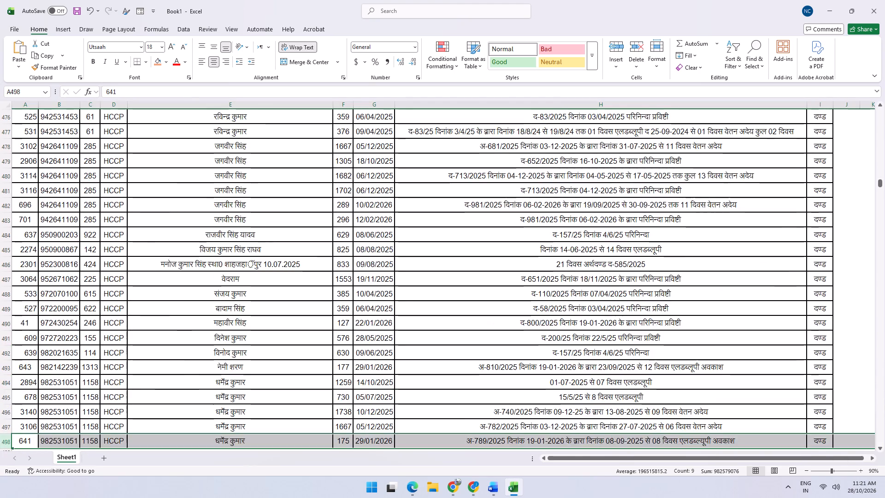
{"action": "scroll", "coordinate": [506, 314], "scroll_direction": "up", "scroll_amount": 2}
{"action": "scroll", "coordinate": [506, 314], "scroll_direction": "down", "scroll_amount": 1}
{"action": "scroll", "coordinate": [506, 314], "scroll_direction": "up", "scroll_amount": 5}
{"action": "scroll", "coordinate": [506, 314], "scroll_direction": "down", "scroll_amount": 1}
{"action": "scroll", "coordinate": [506, 314], "scroll_direction": "up", "scroll_amount": 11}
{"action": "scroll", "coordinate": [506, 314], "scroll_direction": "down", "scroll_amount": 1}
{"action": "scroll", "coordinate": [506, 314], "scroll_direction": "up", "scroll_amount": 20}
{"action": "scroll", "coordinate": [506, 314], "scroll_direction": "up", "scroll_amount": 1}
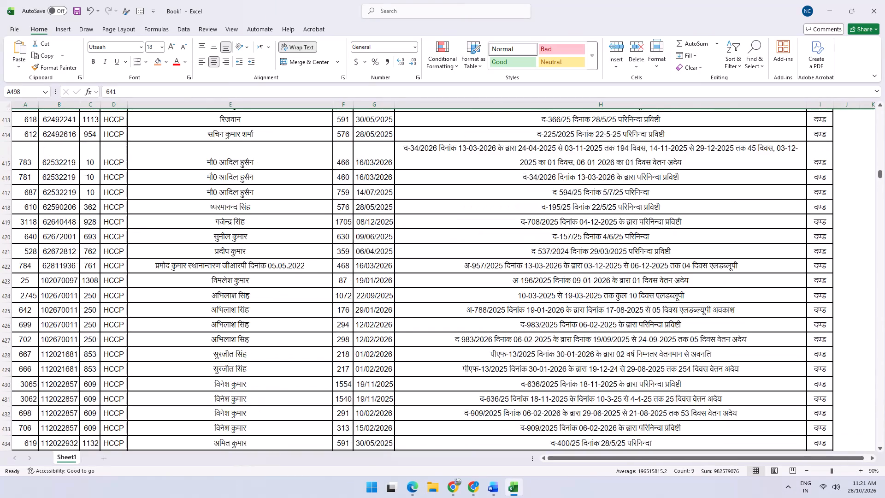
{"action": "scroll", "coordinate": [506, 314], "scroll_direction": "up", "scroll_amount": 10}
{"action": "scroll", "coordinate": [506, 314], "scroll_direction": "down", "scroll_amount": 1}
{"action": "scroll", "coordinate": [506, 314], "scroll_direction": "up", "scroll_amount": 20}
{"action": "scroll", "coordinate": [506, 314], "scroll_direction": "up", "scroll_amount": 2}
{"action": "scroll", "coordinate": [506, 314], "scroll_direction": "down", "scroll_amount": 1}
{"action": "scroll", "coordinate": [506, 314], "scroll_direction": "up", "scroll_amount": 12}
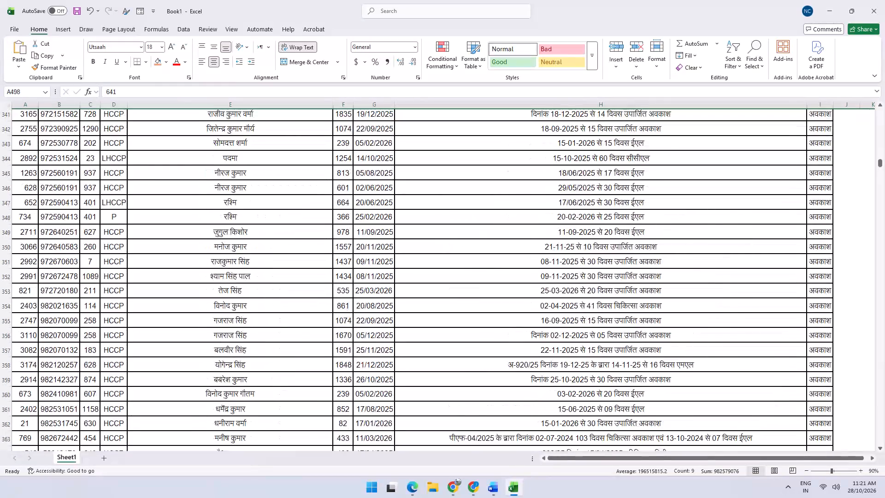
{"action": "scroll", "coordinate": [500, 312], "scroll_direction": "down", "scroll_amount": 5}
{"action": "scroll", "coordinate": [670, 402], "scroll_direction": "down", "scroll_amount": 2}
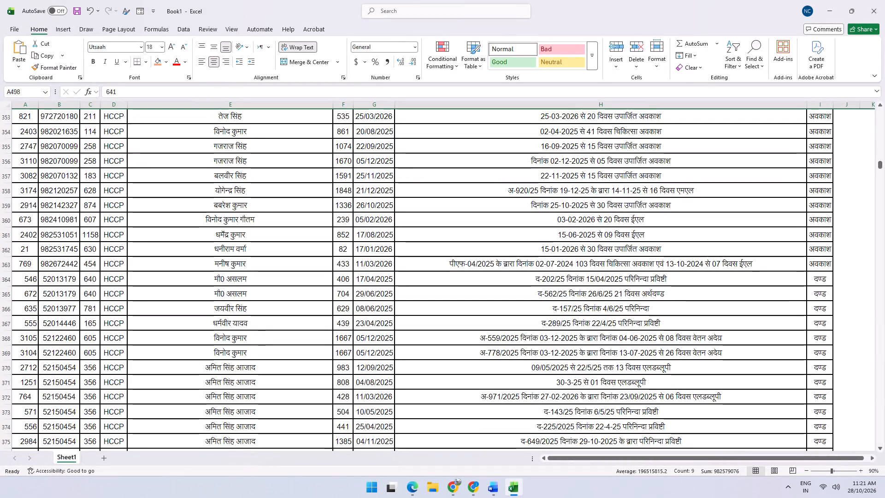
Fill rows 364 to 367, the first परिनिन्दा and अर्थदण्ड records of the दण्ड block, with light orange.
{"action": "left_click", "coordinate": [0, 280]}
{"action": "key", "text": "shift+Down"}
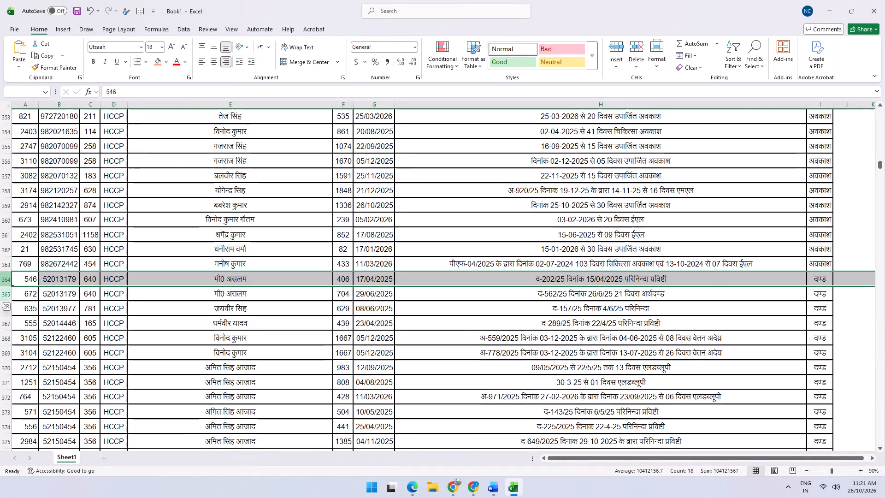
{"action": "key", "text": "shift+Down"}
{"action": "key", "text": "shift+Down"}
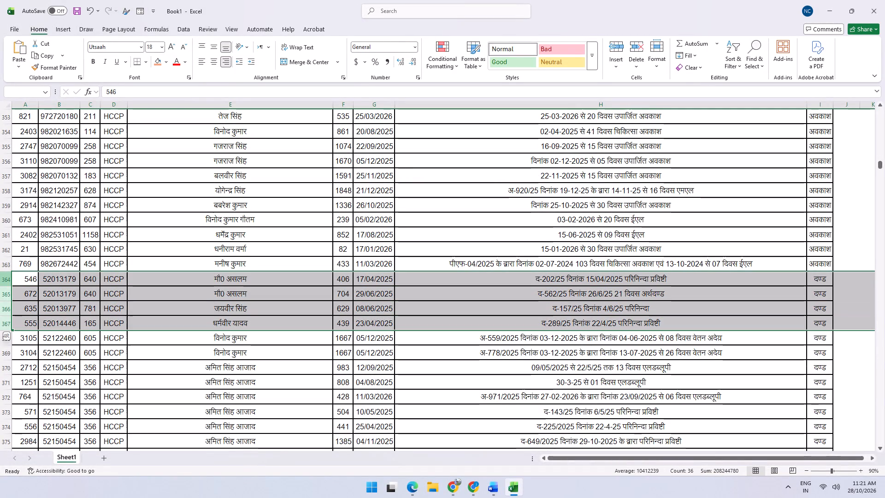
{"action": "left_click", "coordinate": [159, 59]}
Fill rows 373 to 377 with the same light orange, skipping the वेतन अदेय and एलडब्लूपी records in rows 368 to 372.
{"action": "left_click", "coordinate": [4, 349]}
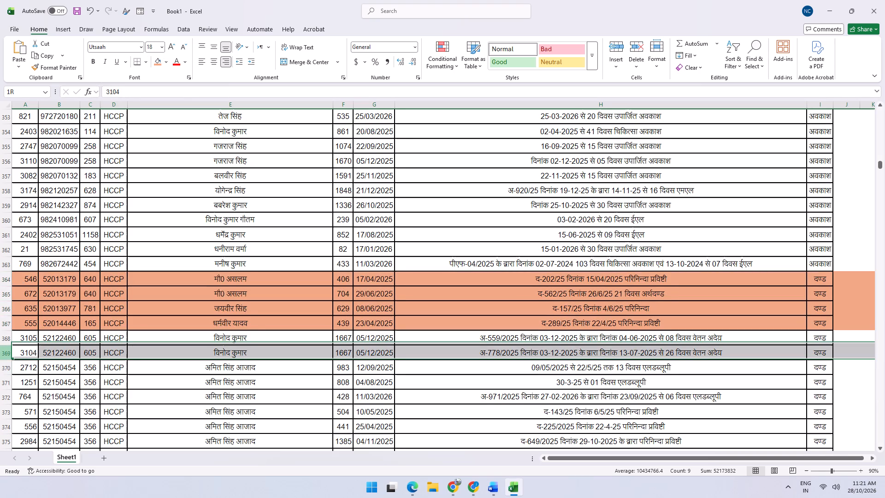
{"action": "key", "text": "Up"}
{"action": "key", "text": "Down"}
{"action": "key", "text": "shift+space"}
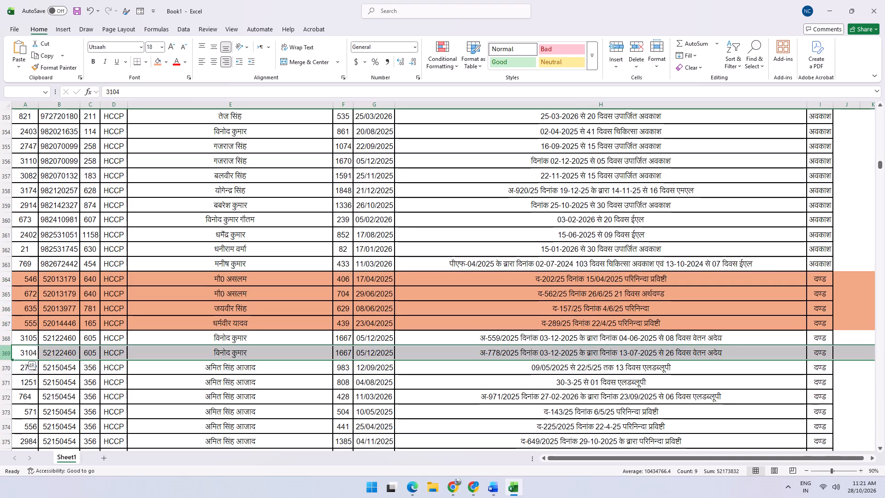
{"action": "key", "text": "Down"}
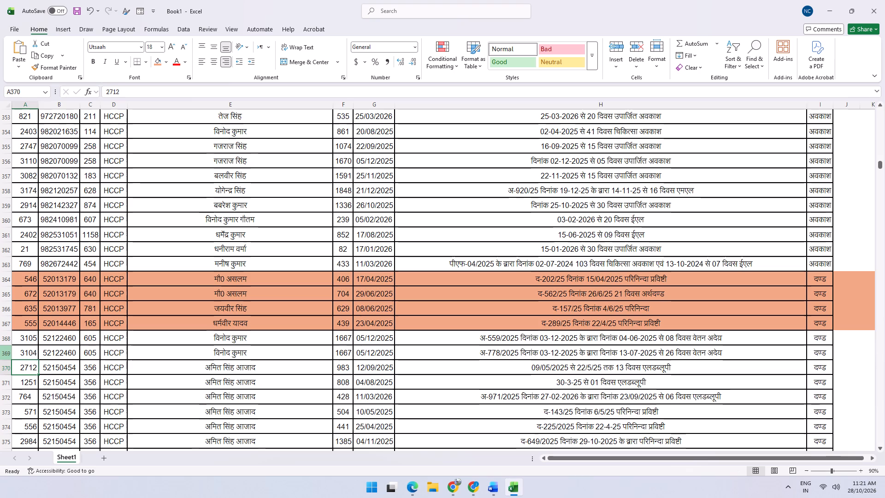
{"action": "key", "text": "Down"}
{"action": "key", "text": "Down"}
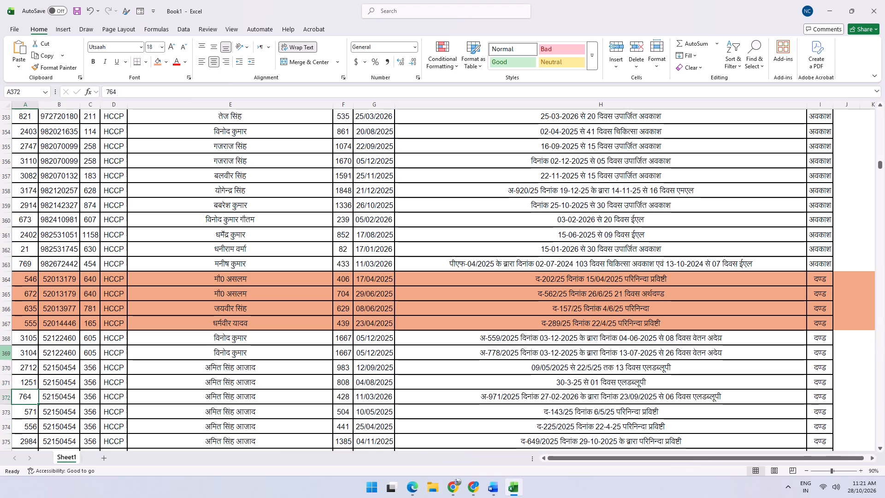
{"action": "key", "text": "Right"}
{"action": "key", "text": "Right"}
{"action": "key", "text": "Right"}
{"action": "key", "text": "Right"}
{"action": "key", "text": "Right"}
{"action": "key", "text": "Right"}
{"action": "key", "text": "Right"}
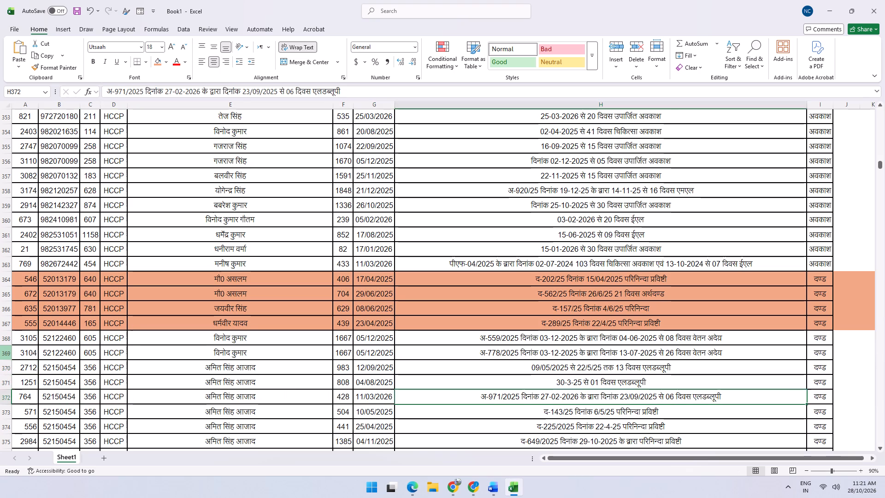
{"action": "key", "text": "Down"}
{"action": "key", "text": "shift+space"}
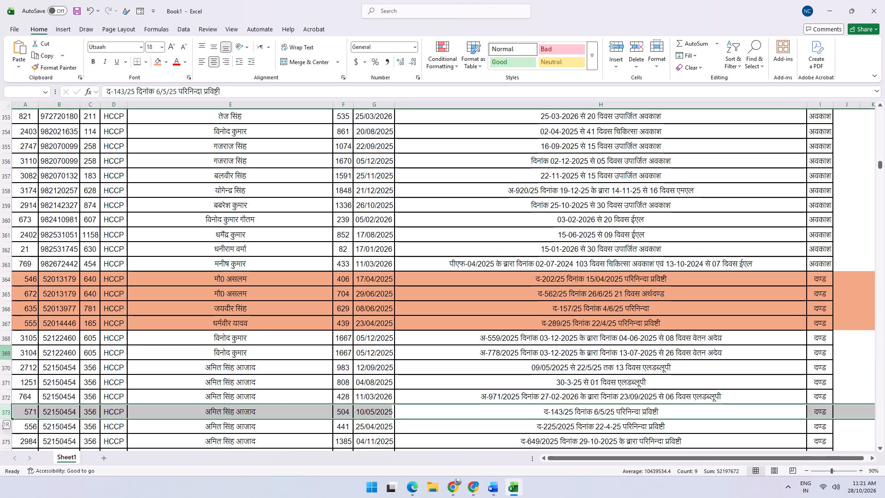
{"action": "key", "text": "shift+Down"}
{"action": "key", "text": "shift+Down"}
{"action": "key", "text": "shift+Down"}
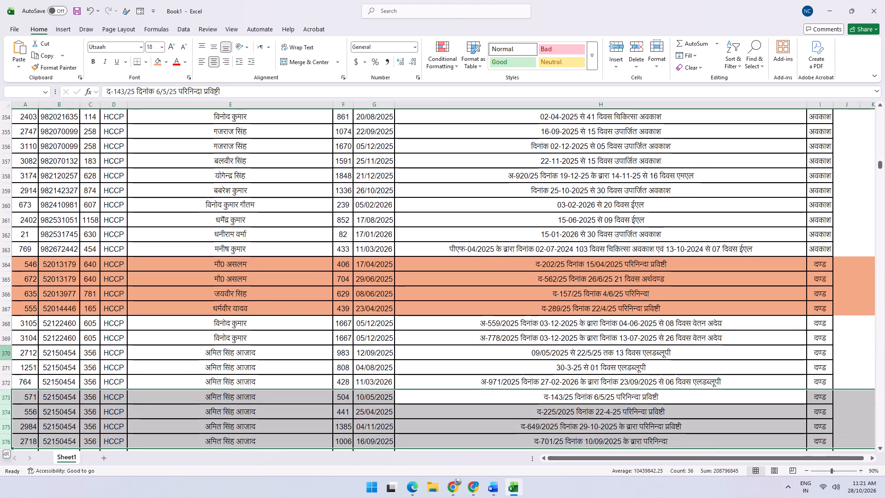
{"action": "key", "text": "shift+Down"}
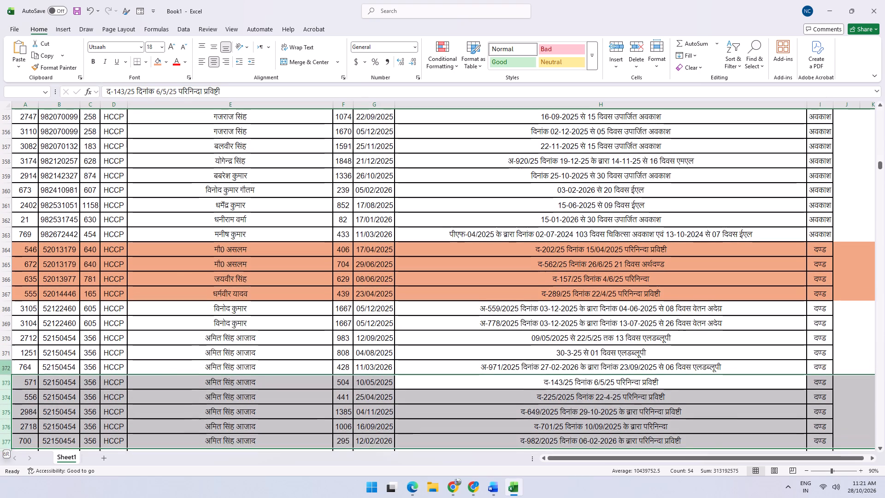
{"action": "key", "text": "shift+Up"}
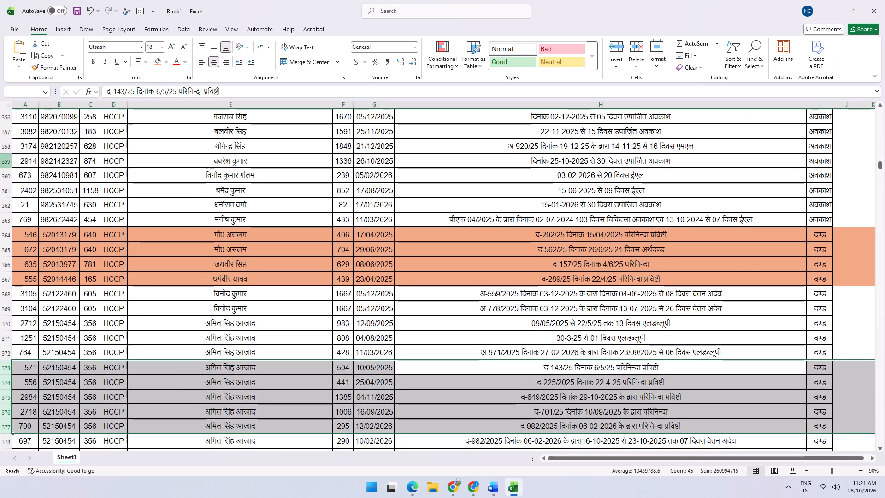
{"action": "left_click", "coordinate": [154, 59]}
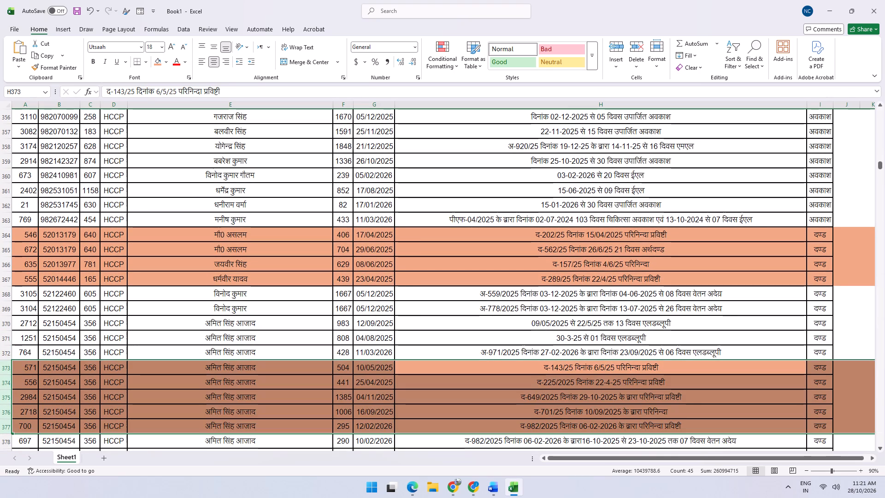
Fill rows 380 to 386 with the same light orange, leaving rows 378 and 379 unfilled.
{"action": "left_click", "coordinate": [560, 442]}
{"action": "key", "text": "Down"}
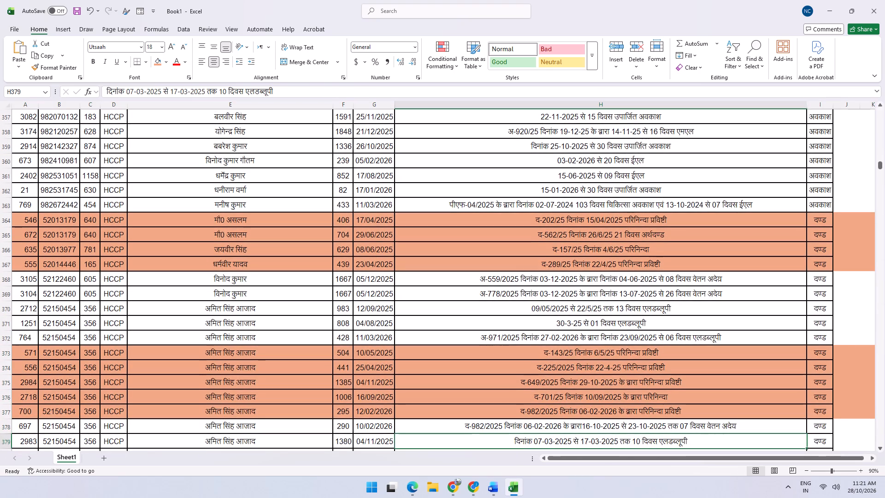
{"action": "key", "text": "Down"}
{"action": "key", "text": "Down"}
{"action": "key", "text": "Up"}
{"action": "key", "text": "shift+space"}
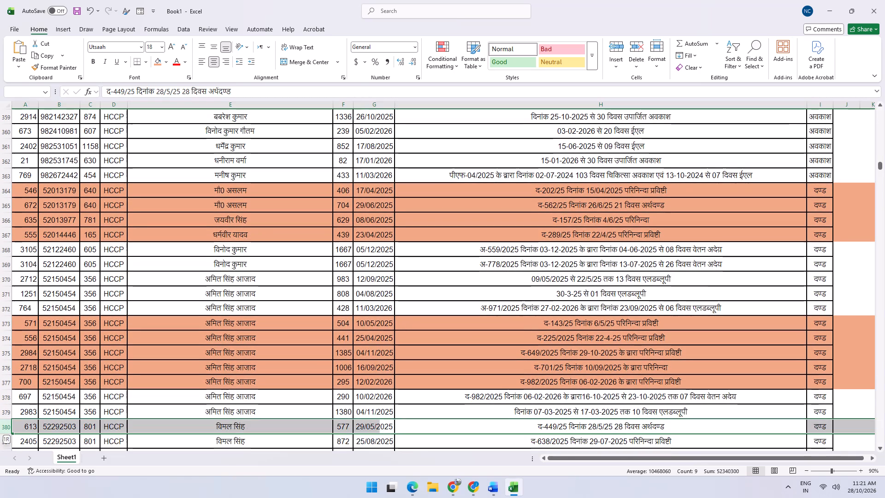
{"action": "key", "text": "shift+Down"}
{"action": "key", "text": "shift+Down"}
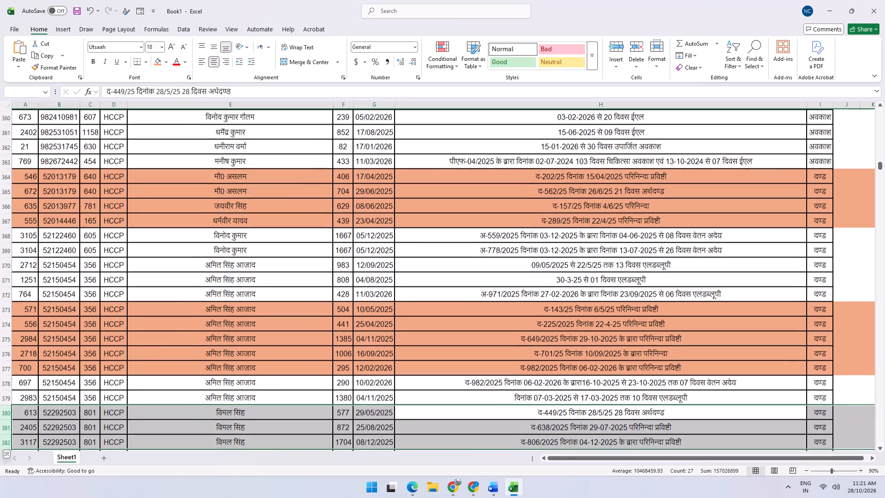
{"action": "key", "text": "shift+Down"}
{"action": "key", "text": "shift+Down"}
{"action": "key", "text": "shift+Down"}
{"action": "key", "text": "shift+Down"}
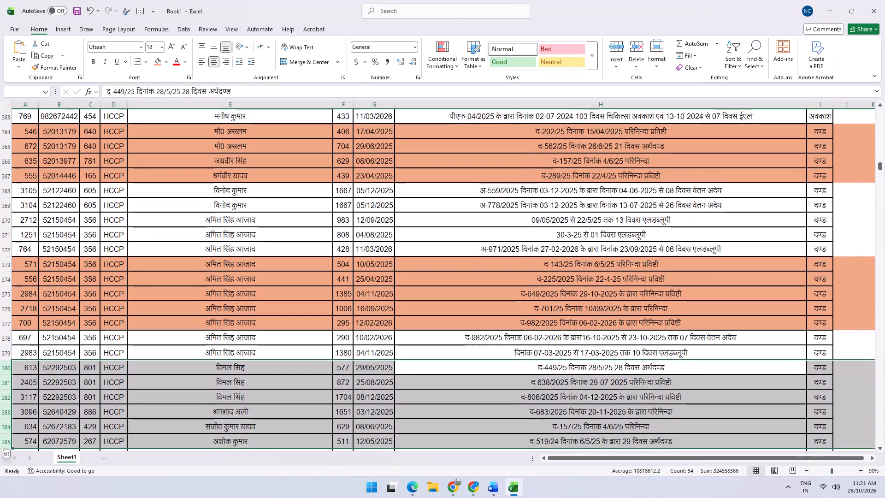
{"action": "key", "text": "shift+Down"}
{"action": "key", "text": "shift+Down"}
{"action": "key", "text": "shift+Up"}
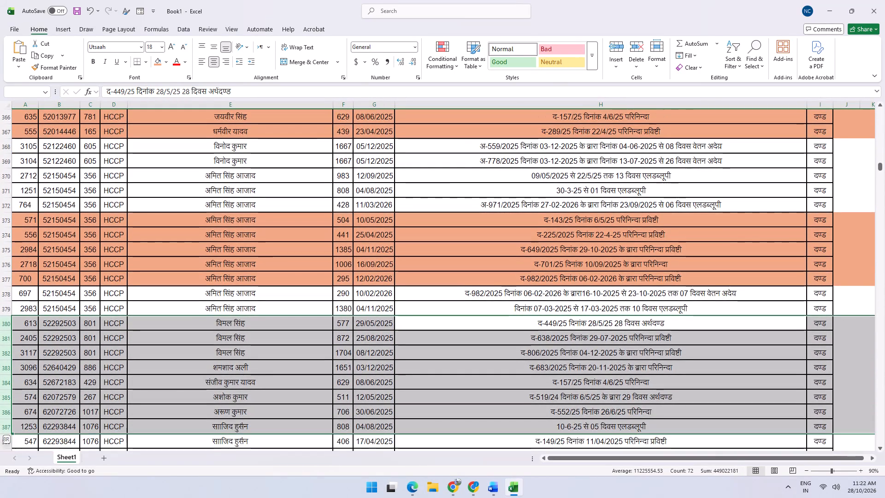
{"action": "key", "text": "shift+Up"}
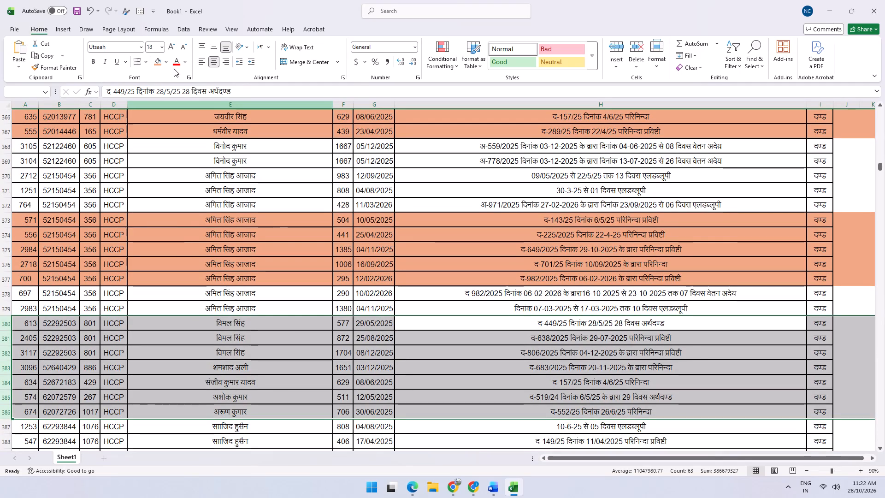
{"action": "left_click", "coordinate": [155, 62]}
Fill rows 388 to 393 with the same light orange, skipping the एलडब्लूपी record in row 387.
{"action": "left_click", "coordinate": [611, 427]}
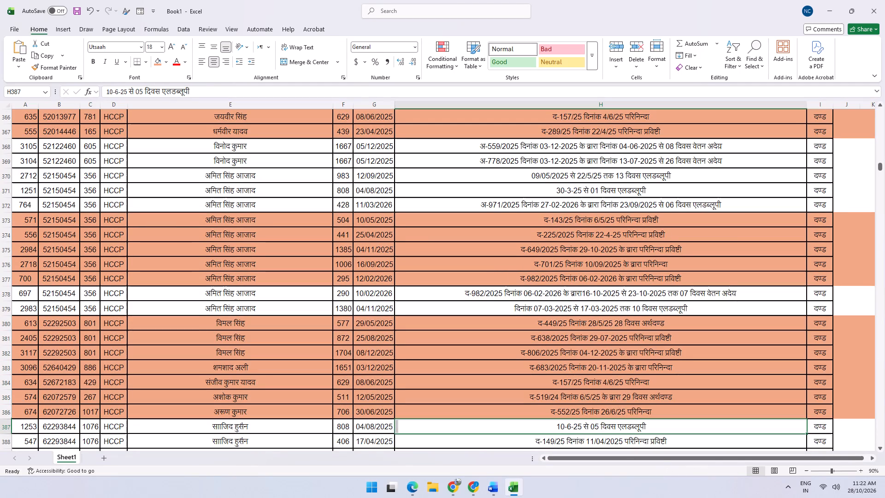
{"action": "key", "text": "Down"}
{"action": "key", "text": "Up"}
{"action": "key", "text": "Down"}
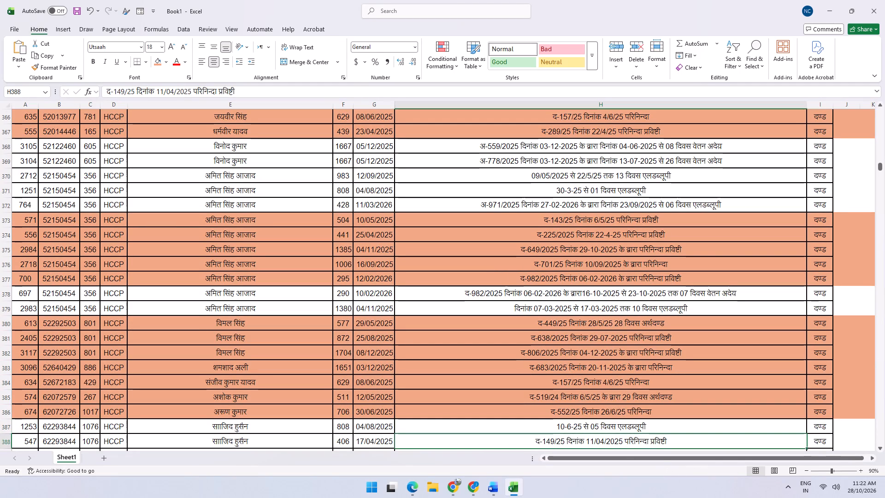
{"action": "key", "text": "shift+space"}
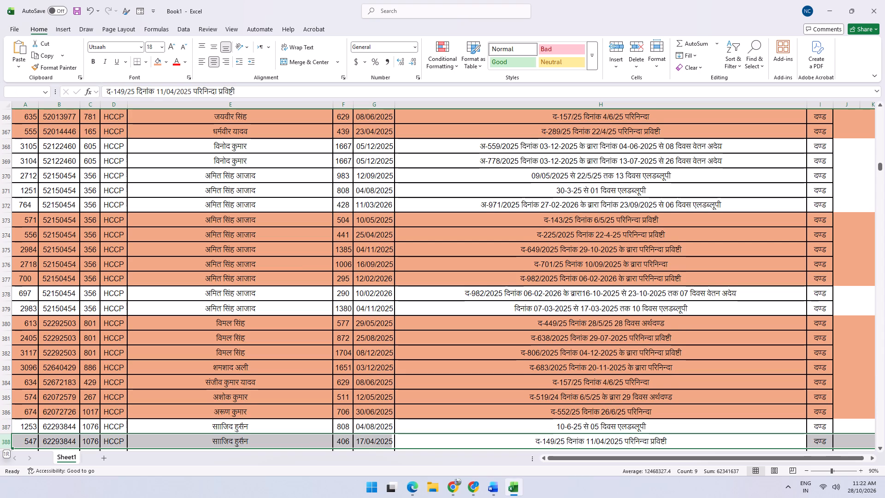
{"action": "key", "text": "shift+Down"}
{"action": "key", "text": "shift+Down"}
{"action": "key", "text": "shift+Down"}
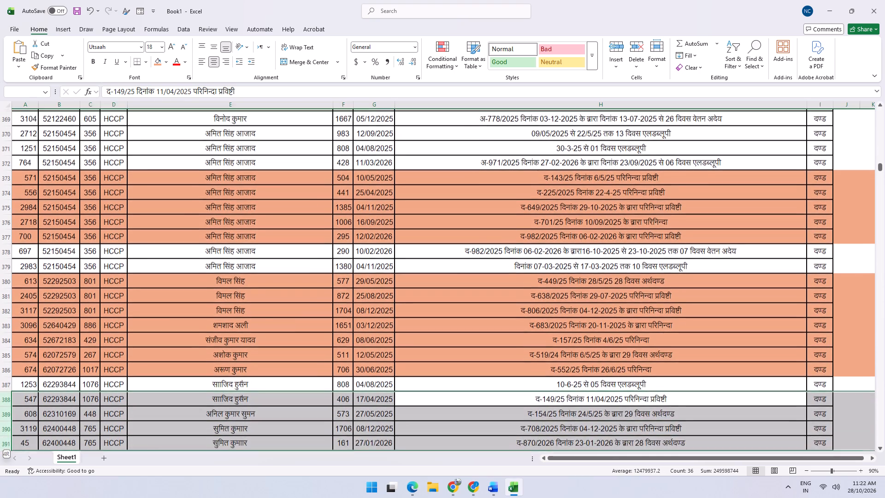
{"action": "key", "text": "shift+Down"}
{"action": "key", "text": "shift+Down"}
{"action": "key", "text": "shift+Down"}
{"action": "key", "text": "shift+Down"}
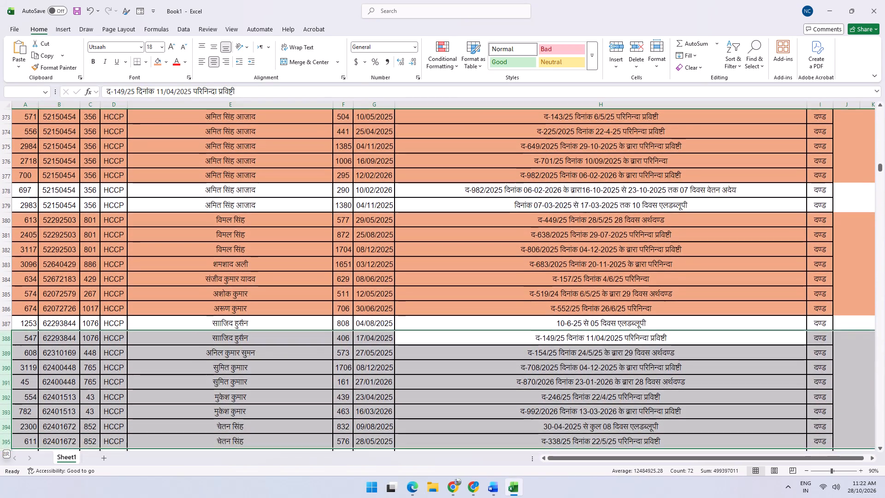
{"action": "key", "text": "shift+Up"}
{"action": "key", "text": "shift+Up"}
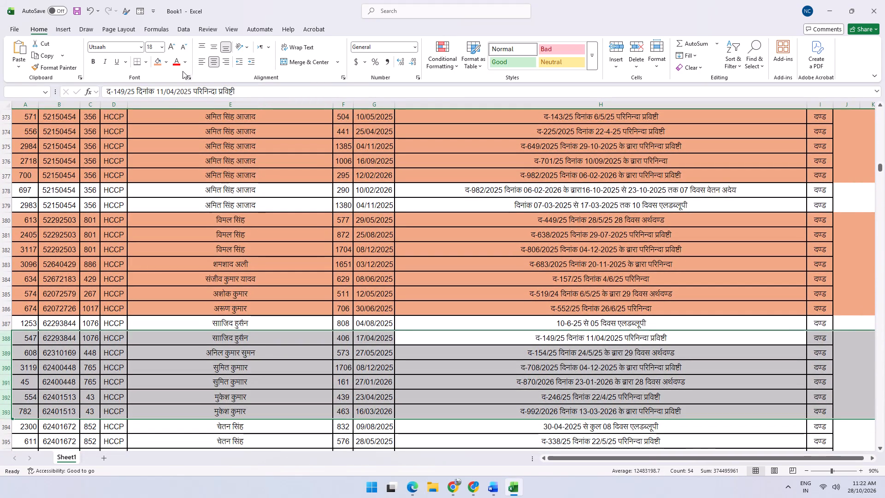
{"action": "left_click", "coordinate": [159, 61]}
Fill rows 395 and 396, the two परिनिन्दा प्रविष्टी records, with the same light orange.
{"action": "left_click", "coordinate": [609, 442]}
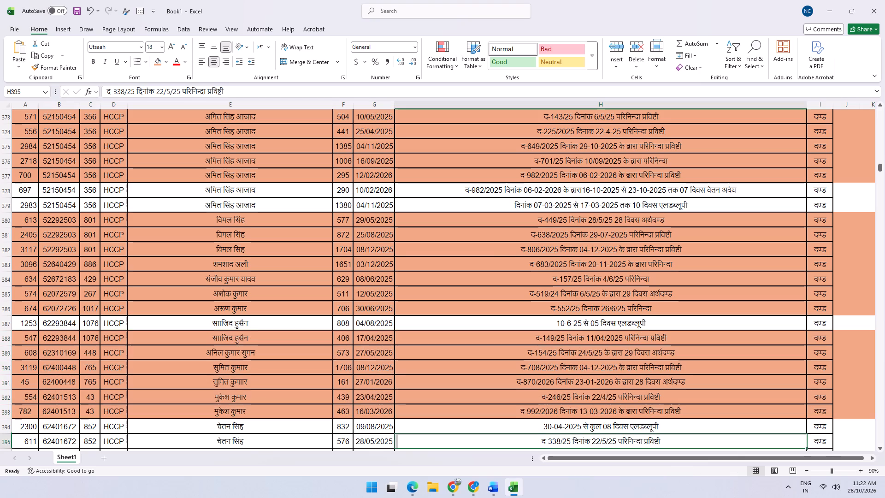
{"action": "key", "text": "shift+Down"}
{"action": "key", "text": "shift+Down"}
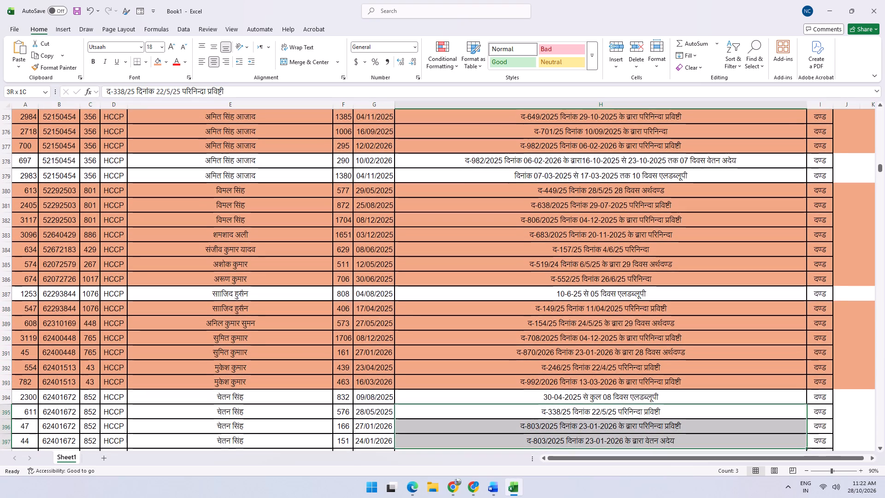
{"action": "key", "text": "shift+Up"}
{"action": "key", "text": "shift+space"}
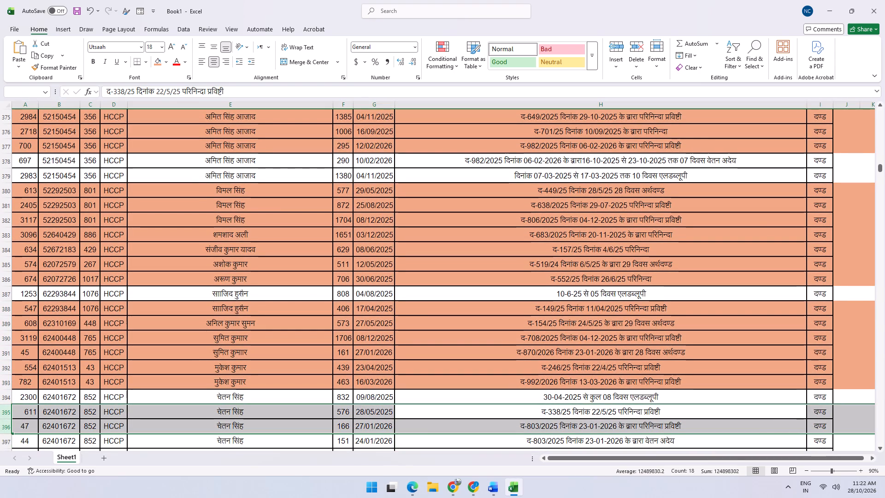
{"action": "left_click", "coordinate": [160, 66]}
Fill rows 398 to 421 with the same light orange, leaving the वेतन अदेय record in row 397 unfilled.
{"action": "scroll", "coordinate": [600, 412], "scroll_direction": "down", "scroll_amount": 1}
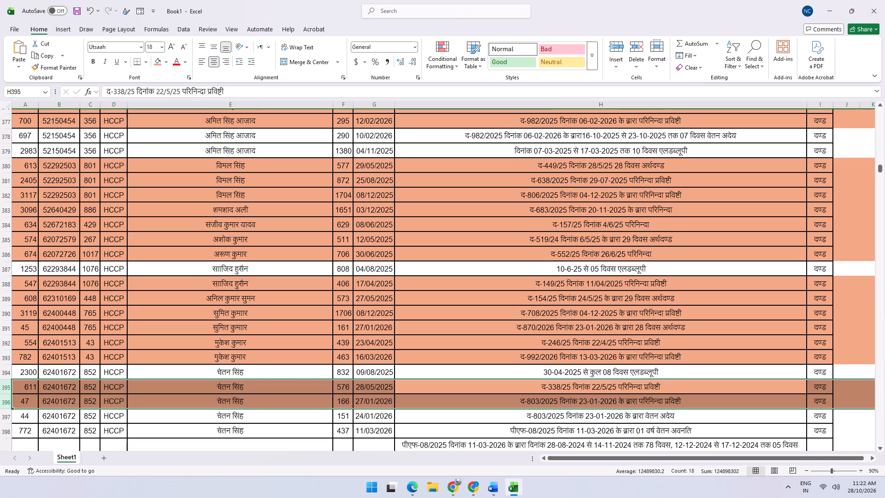
{"action": "left_click", "coordinate": [628, 432]}
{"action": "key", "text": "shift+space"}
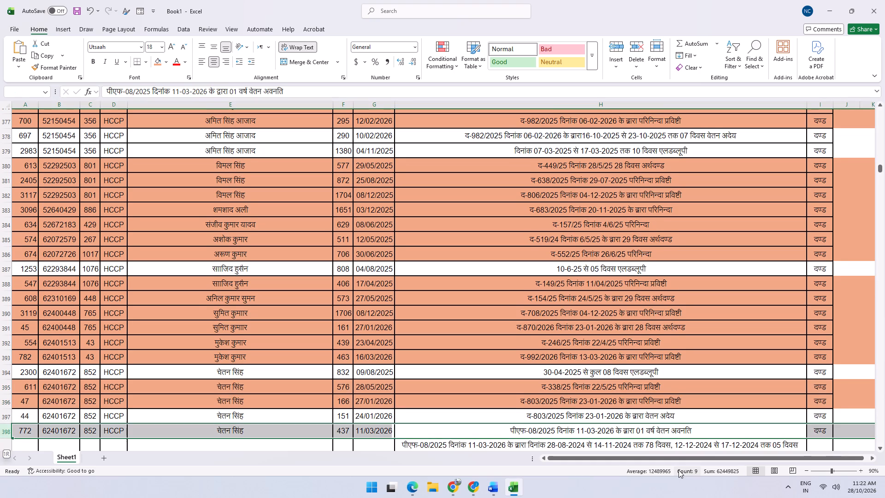
{"action": "key", "text": "shift+Down"}
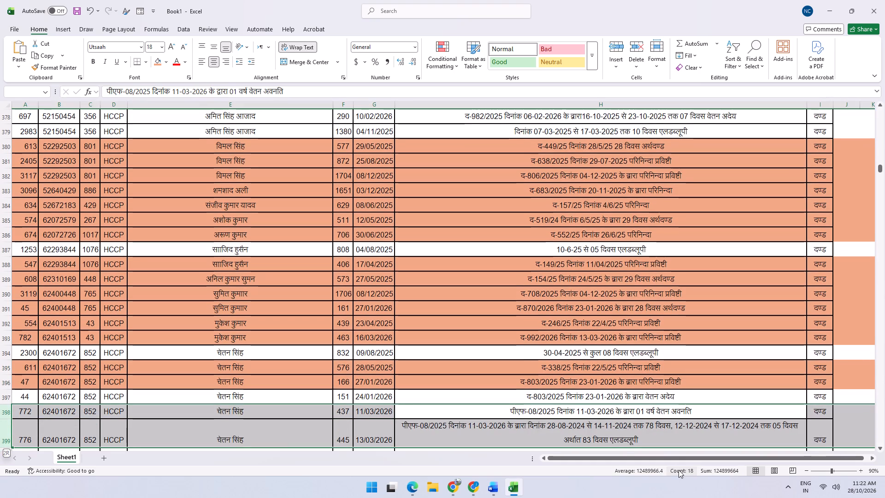
{"action": "key", "text": "shift+Down"}
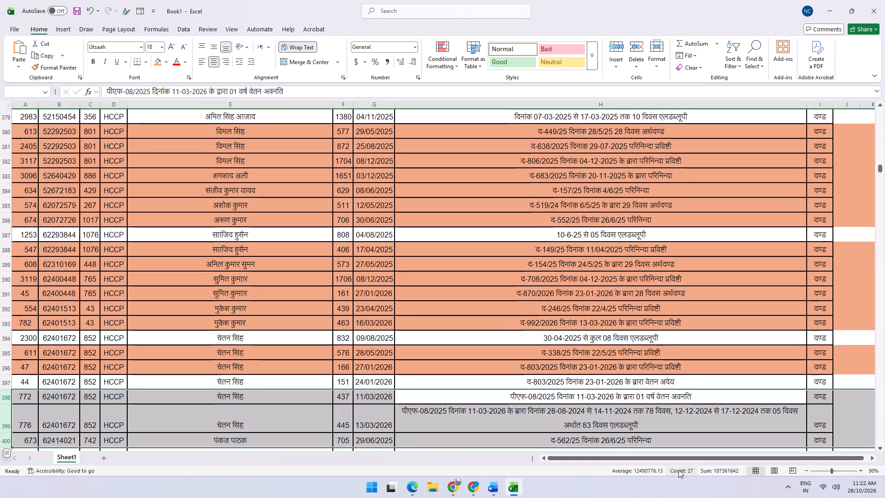
{"action": "key", "text": "shift+Down"}
{"action": "key", "text": "shift+Down"}
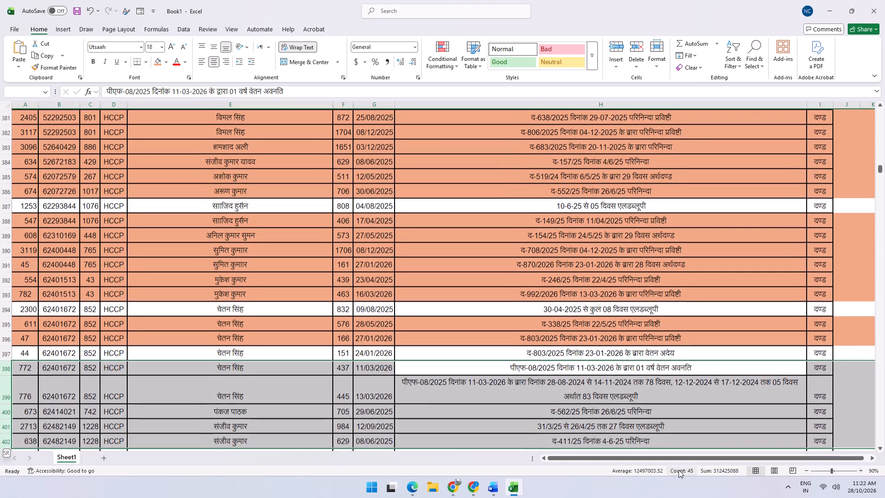
{"action": "key", "text": "shift+Up"}
{"action": "key", "text": "shift+Up"}
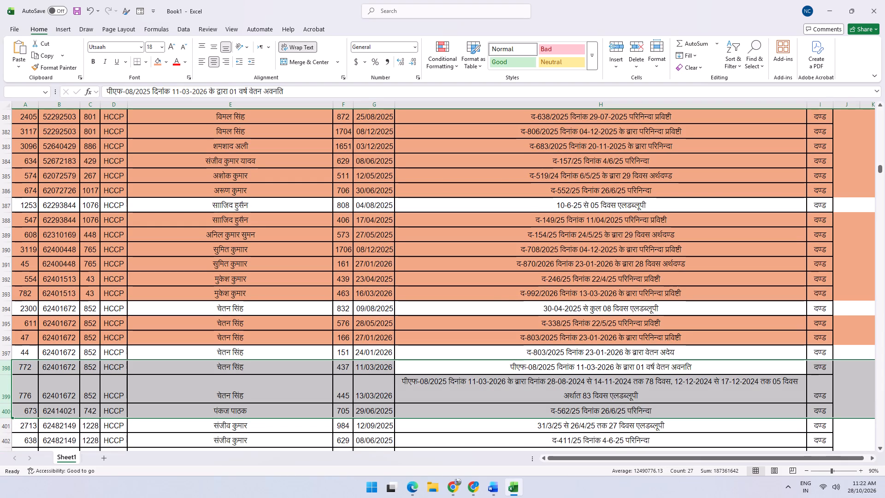
{"action": "key", "text": "shift+Down"}
{"action": "key", "text": "shift+Up"}
{"action": "key", "text": "shift+Down"}
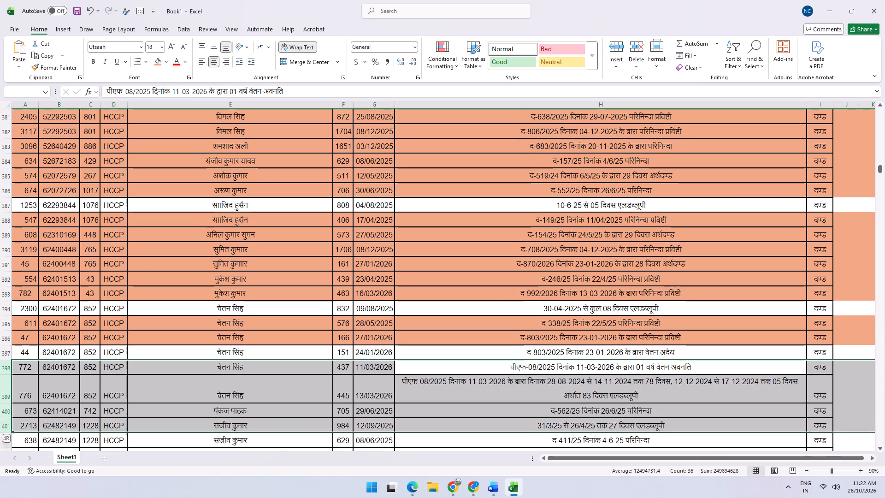
{"action": "key", "text": "shift+Down"}
{"action": "key", "text": "shift+Down"}
{"action": "key", "text": "shift+Down"}
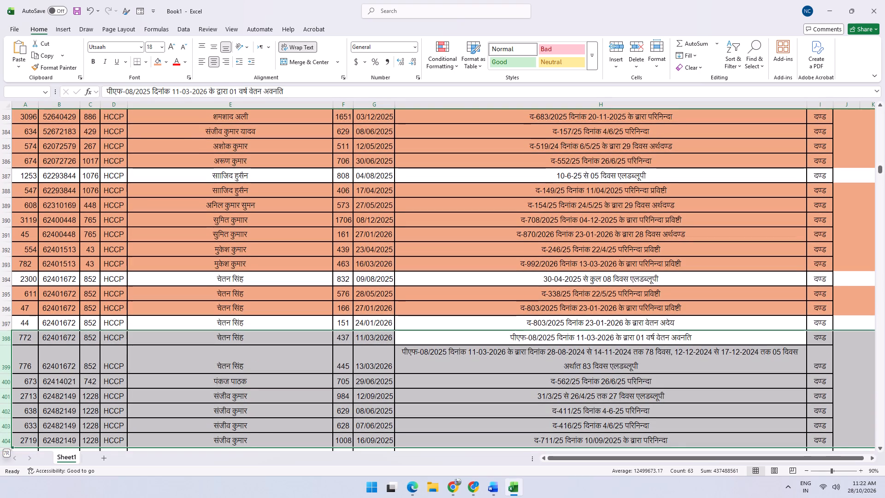
{"action": "key", "text": "shift+Down"}
{"action": "key", "text": "shift+Down"}
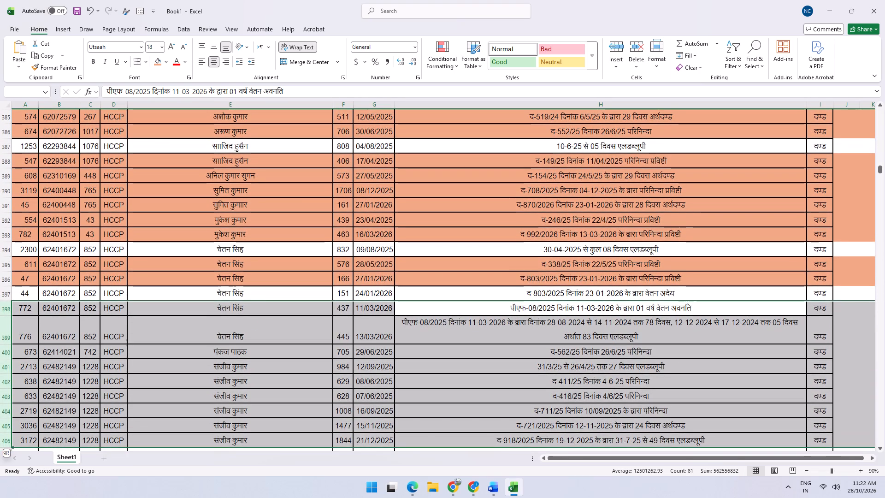
{"action": "key", "text": "shift+Down"}
{"action": "key", "text": "shift+Down"}
{"action": "key", "text": "shift+Down"}
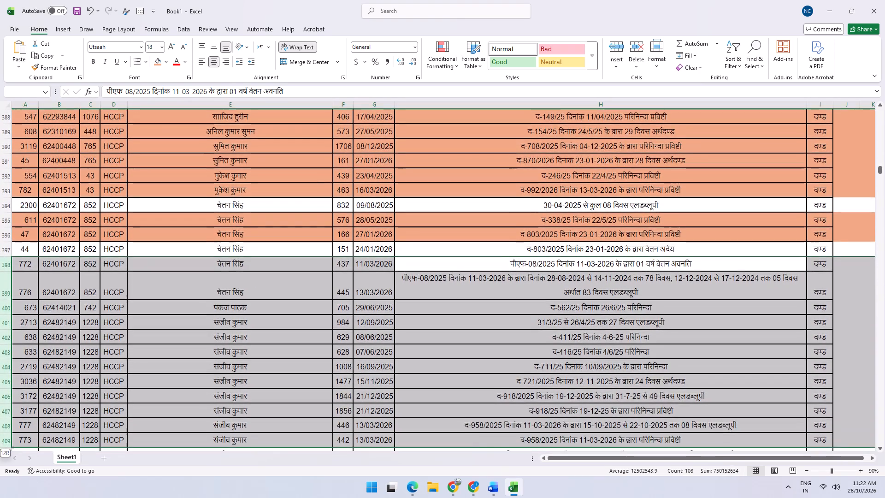
{"action": "key", "text": "shift+Down"}
{"action": "key", "text": "shift+Down"}
{"action": "key", "text": "shift+Down"}
{"action": "key", "text": "shift+Down"}
{"action": "key", "text": "shift+Down"}
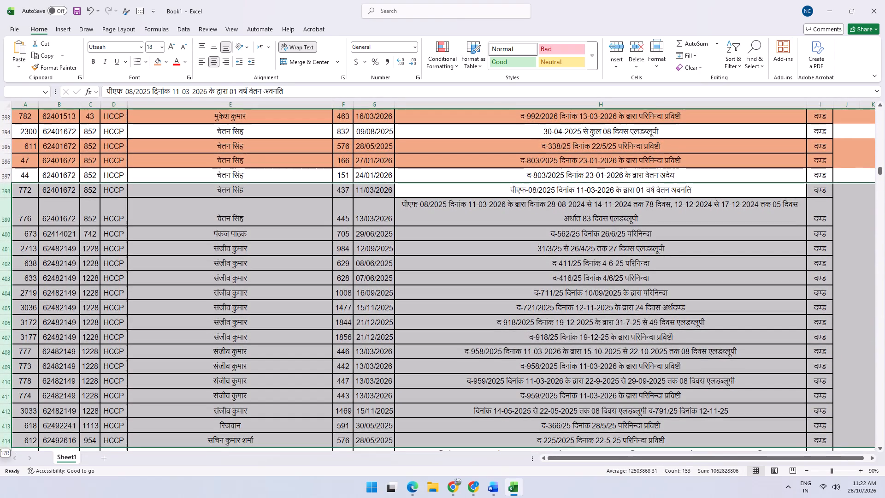
{"action": "key", "text": "shift+Up"}
{"action": "key", "text": "shift+Down"}
{"action": "key", "text": "shift+Down"}
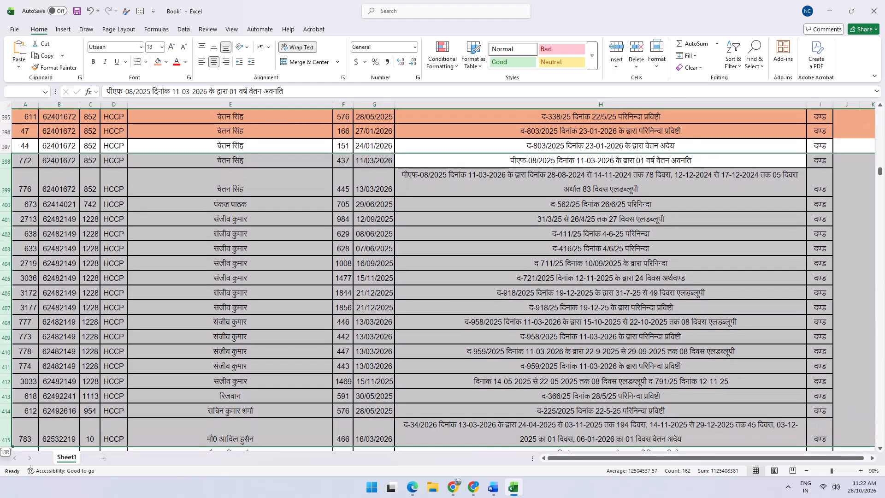
{"action": "key", "text": "shift+Up"}
{"action": "key", "text": "shift+Down"}
{"action": "key", "text": "shift+Down"}
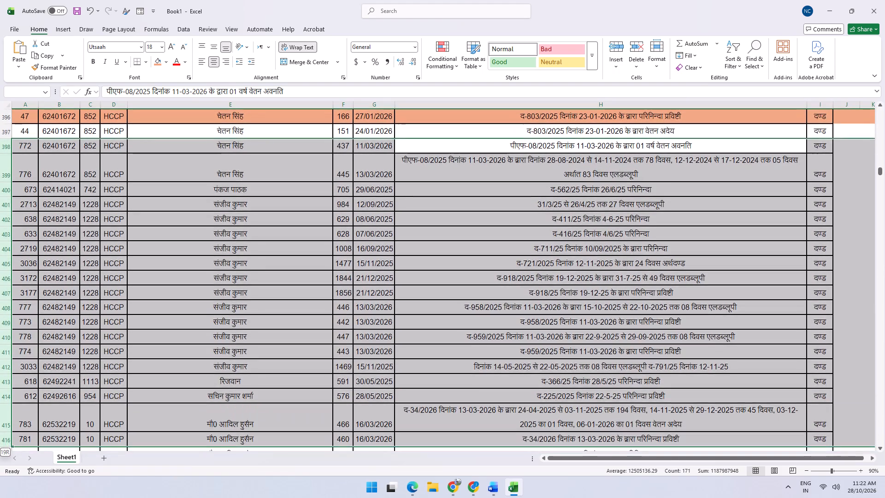
{"action": "key", "text": "shift+Down"}
{"action": "key", "text": "shift+Down"}
{"action": "key", "text": "shift+Down"}
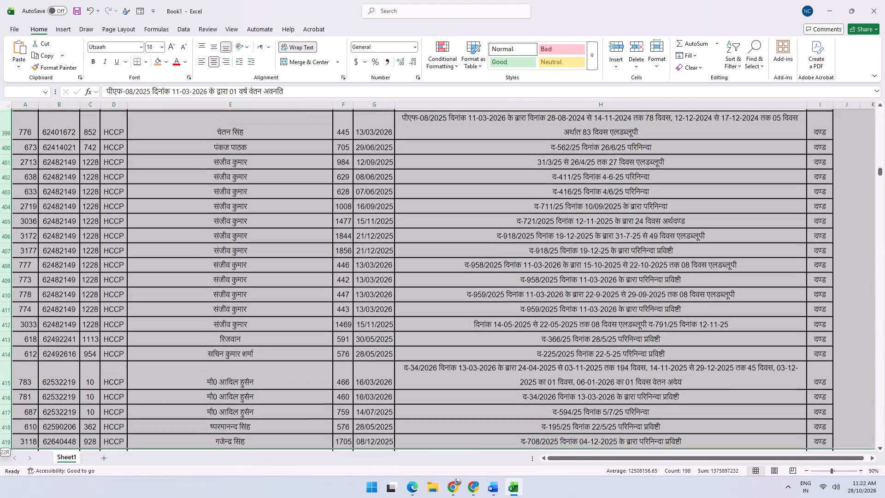
{"action": "key", "text": "shift+Down"}
{"action": "key", "text": "shift+Up"}
{"action": "key", "text": "shift+Up"}
{"action": "key", "text": "shift+Down"}
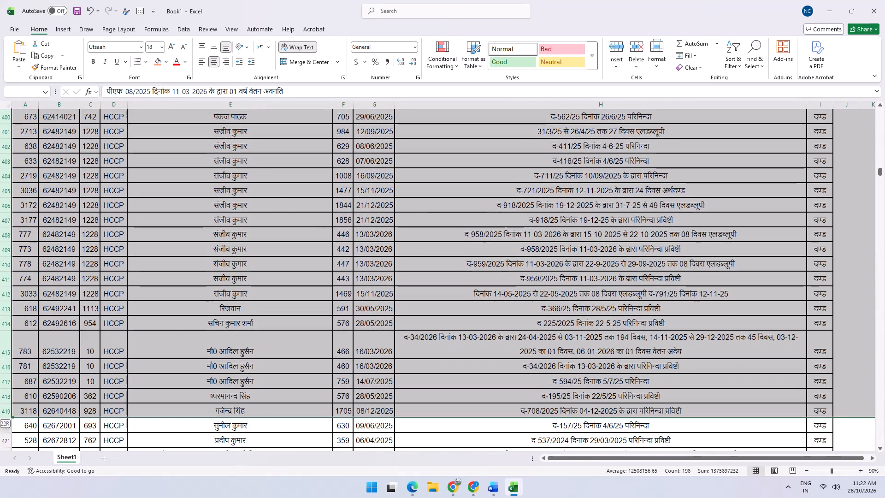
{"action": "key", "text": "shift+Down"}
{"action": "key", "text": "shift+Down"}
{"action": "key", "text": "shift+Down"}
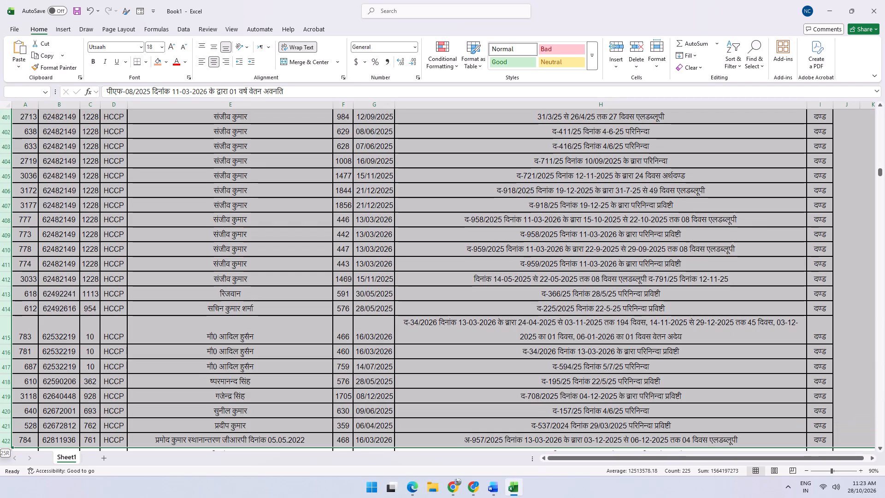
{"action": "key", "text": "shift+Up"}
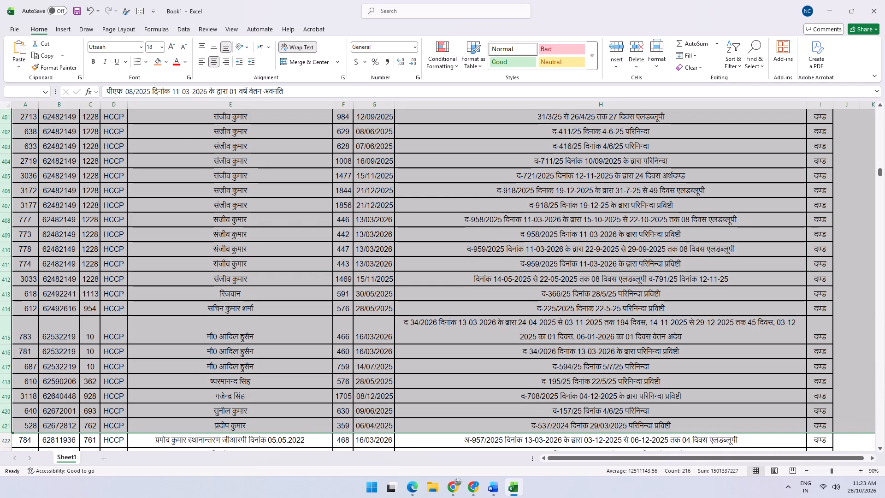
{"action": "left_click", "coordinate": [155, 65]}
Fill rows 424 to 461 with the same light orange, leaving the एलडब्लूपी and वेतन अदेय records in rows 422 and 423 unfilled.
{"action": "scroll", "coordinate": [672, 350], "scroll_direction": "down", "scroll_amount": 6}
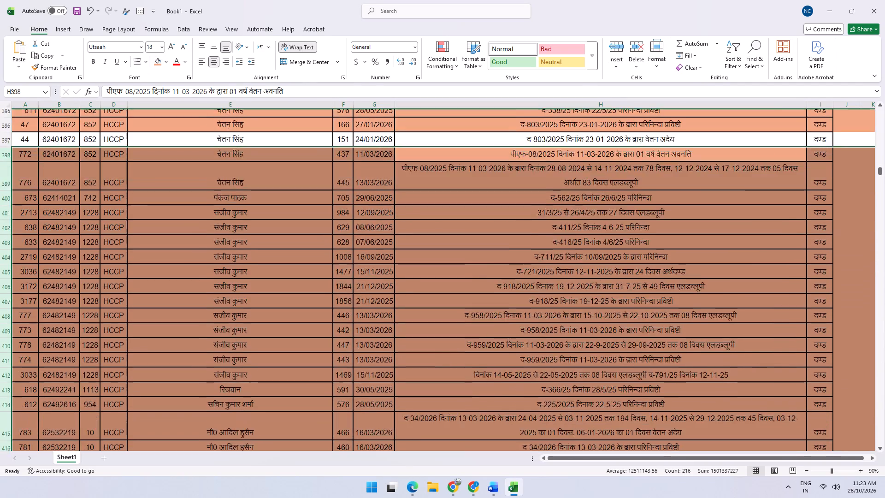
{"action": "scroll", "coordinate": [672, 351], "scroll_direction": "down", "scroll_amount": 7}
{"action": "left_click", "coordinate": [233, 355]}
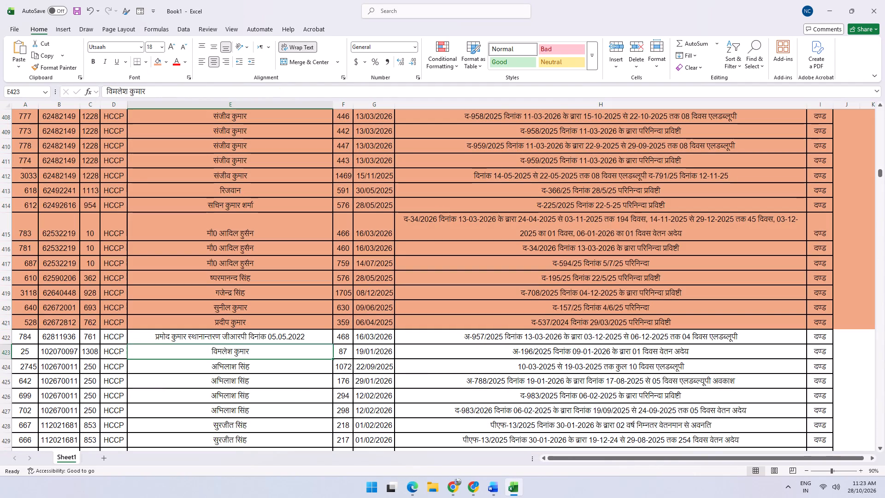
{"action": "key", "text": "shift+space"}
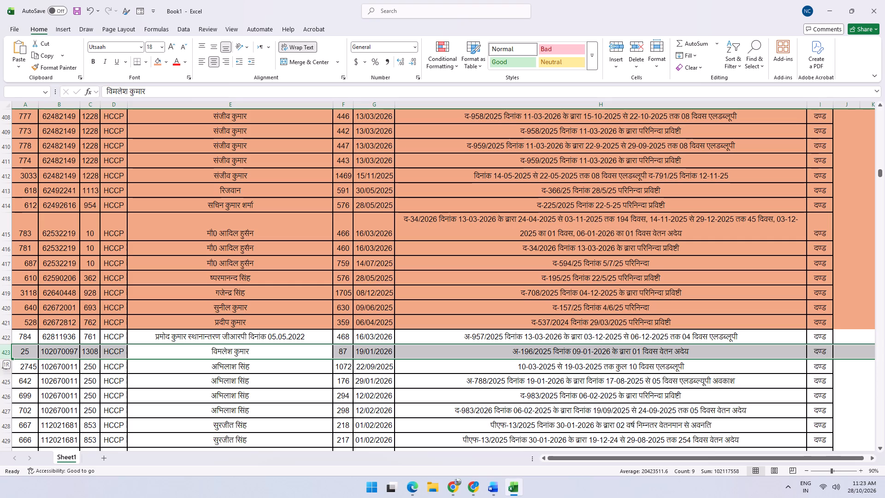
{"action": "key", "text": "Down"}
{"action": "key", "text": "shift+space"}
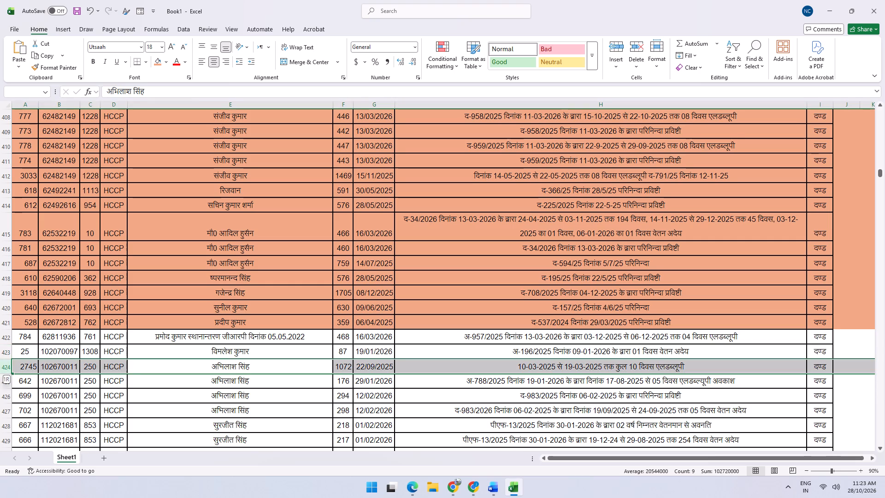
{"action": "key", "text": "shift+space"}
{"action": "key", "text": "shift+Down"}
{"action": "key", "text": "shift+Down"}
{"action": "key", "text": "shift+Down"}
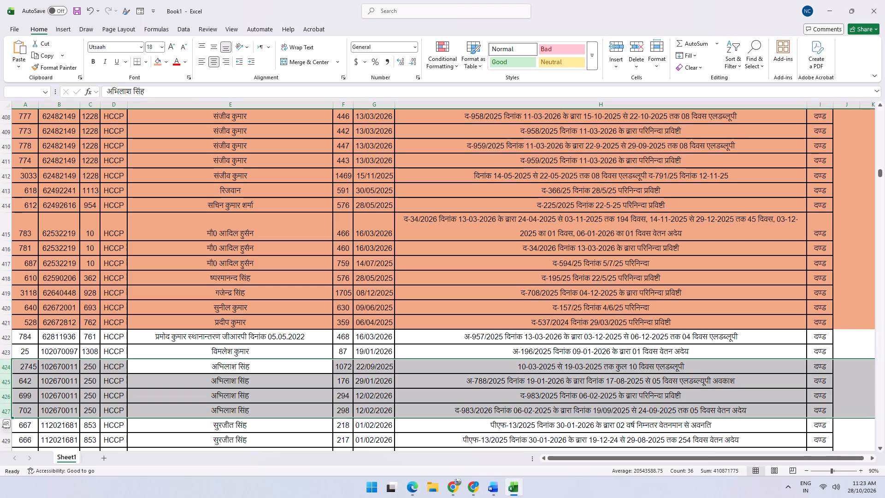
{"action": "key", "text": "shift+Down"}
{"action": "key", "text": "shift+Down"}
{"action": "key", "text": "shift+Down"}
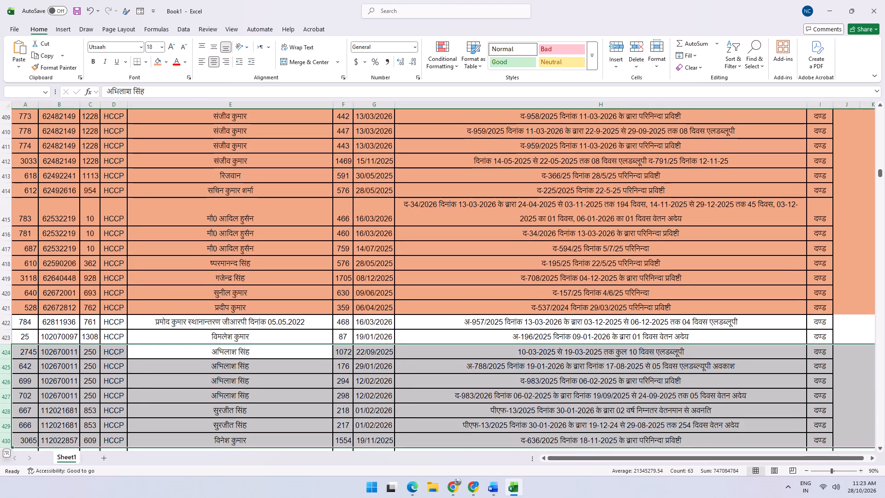
{"action": "key", "text": "shift+Down"}
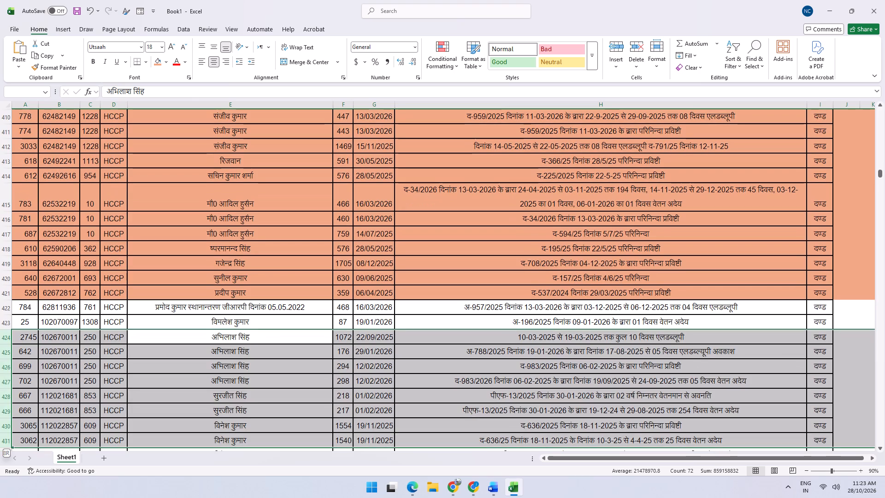
{"action": "key", "text": "shift+Down"}
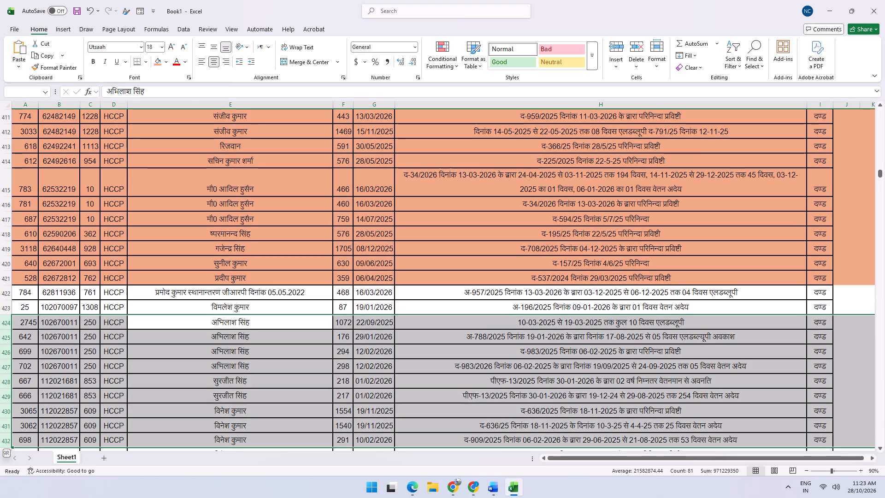
{"action": "key", "text": "shift+Up"}
{"action": "key", "text": "shift+Up"}
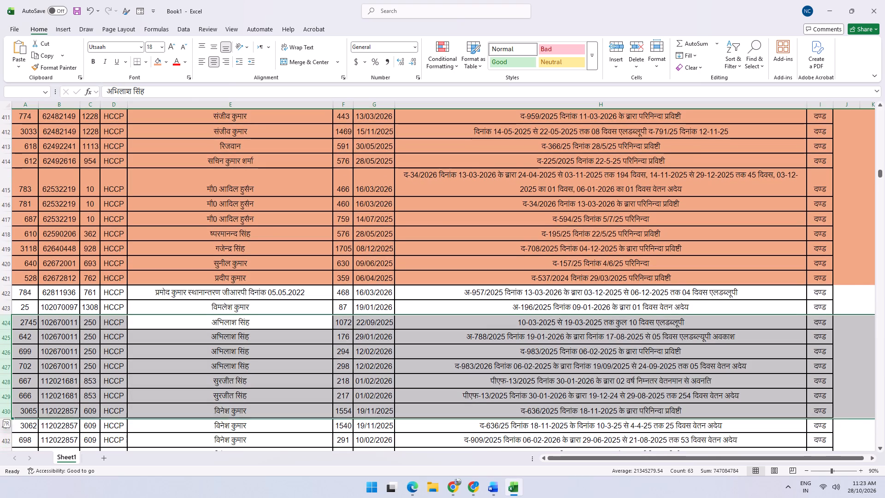
{"action": "key", "text": "shift+Down"}
{"action": "key", "text": "shift+Down"}
{"action": "key", "text": "shift+Down"}
{"action": "key", "text": "shift+Down"}
{"action": "key", "text": "shift+Down"}
{"action": "key", "text": "shift+Up"}
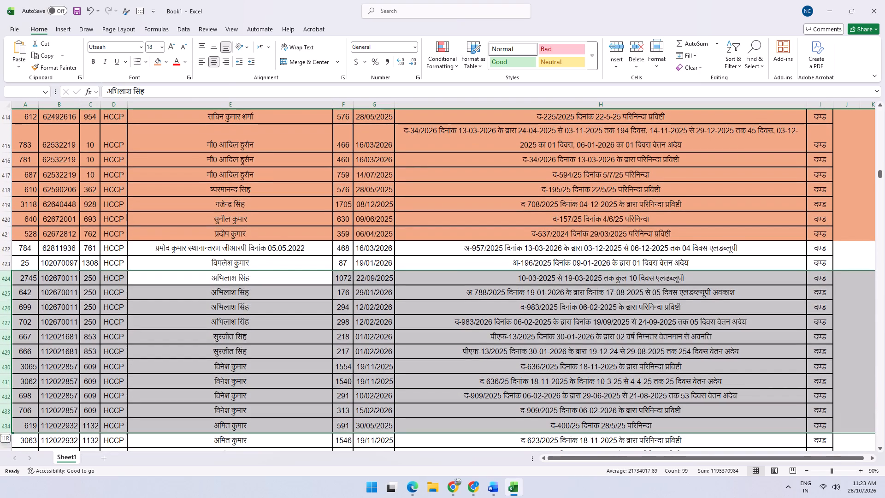
{"action": "key", "text": "shift+Down"}
{"action": "key", "text": "shift+Down"}
{"action": "key", "text": "shift+Down"}
{"action": "key", "text": "shift+Down"}
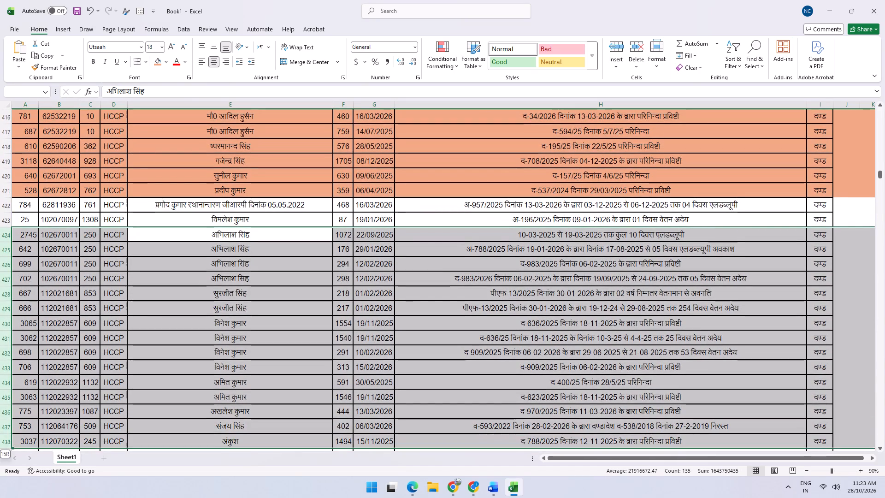
{"action": "key", "text": "shift+Down"}
{"action": "key", "text": "shift+Down"}
{"action": "key", "text": "shift+Up"}
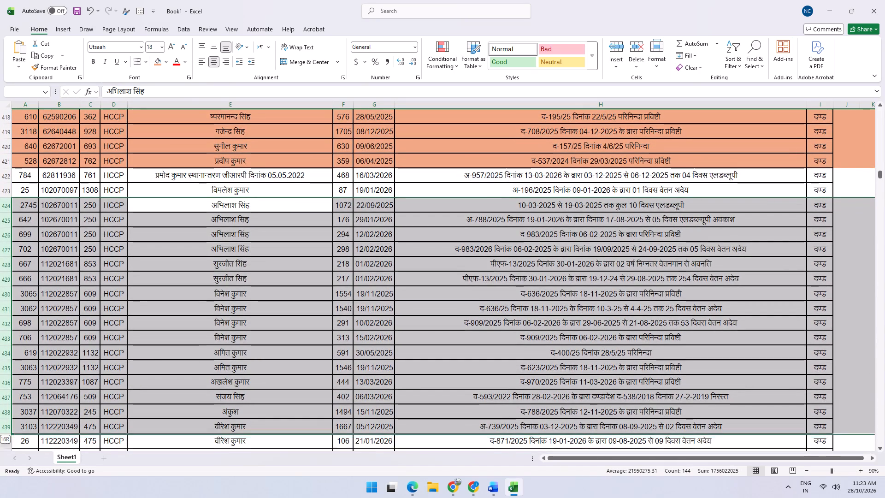
{"action": "key", "text": "shift+Down"}
{"action": "key", "text": "shift+Down"}
{"action": "key", "text": "shift+Down"}
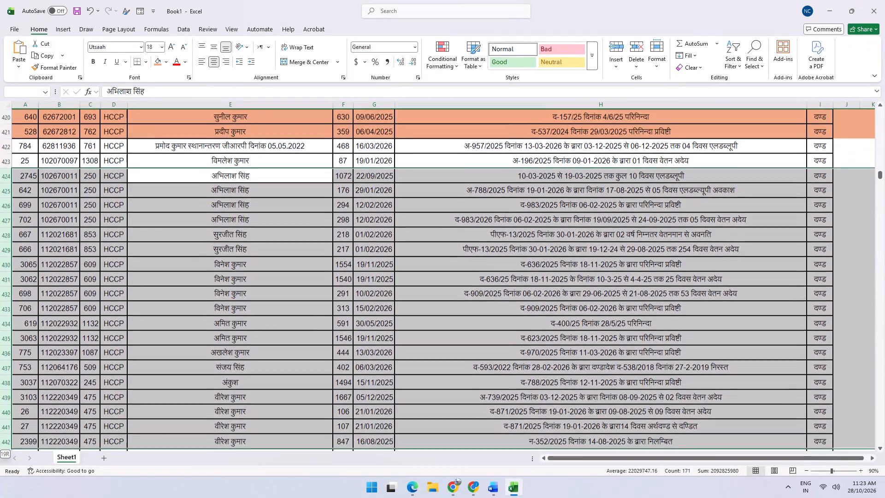
{"action": "key", "text": "shift+Down"}
{"action": "key", "text": "shift+Down"}
{"action": "key", "text": "shift+Up"}
{"action": "key", "text": "shift+Up"}
{"action": "key", "text": "shift+Down"}
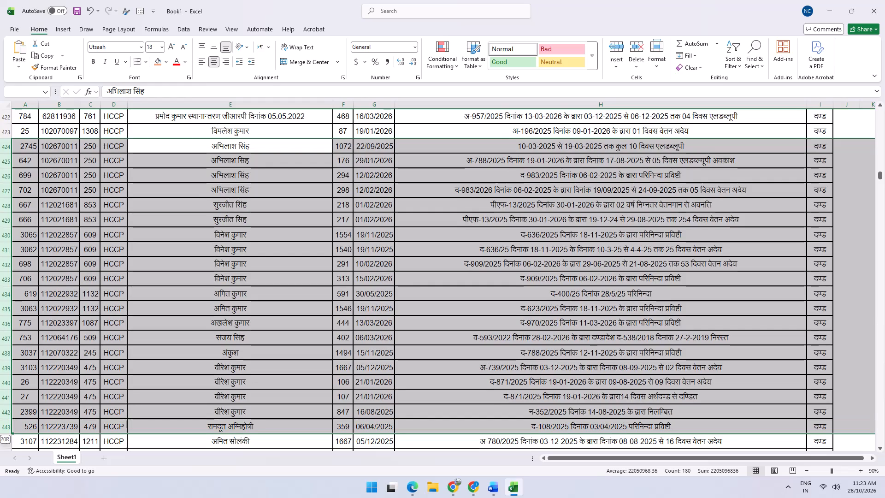
{"action": "key", "text": "shift+Up"}
{"action": "key", "text": "shift+Up"}
{"action": "key", "text": "shift+Up"}
{"action": "key", "text": "shift+Up"}
{"action": "key", "text": "shift+Up"}
{"action": "key", "text": "shift+Up"}
{"action": "key", "text": "shift+Up"}
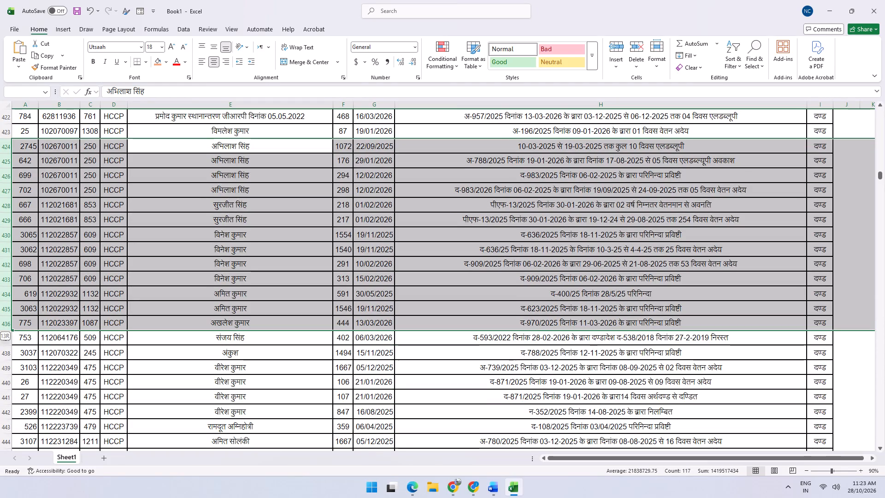
{"action": "key", "text": "shift+Down"}
{"action": "key", "text": "shift+Down"}
{"action": "key", "text": "shift+Down"}
{"action": "key", "text": "shift+Down"}
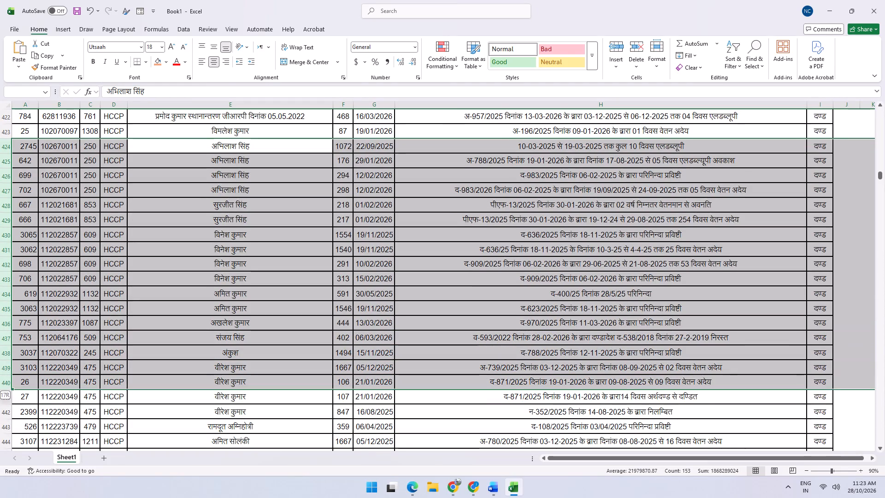
{"action": "key", "text": "shift+Down"}
{"action": "key", "text": "shift+Down"}
{"action": "key", "text": "shift+Down"}
{"action": "key", "text": "shift+Down"}
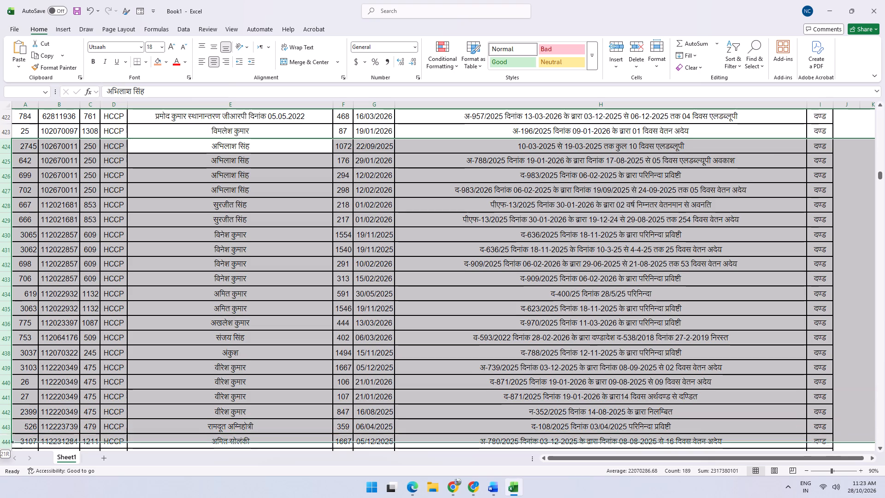
{"action": "key", "text": "shift+Down"}
{"action": "key", "text": "shift+Down"}
{"action": "key", "text": "shift+Down"}
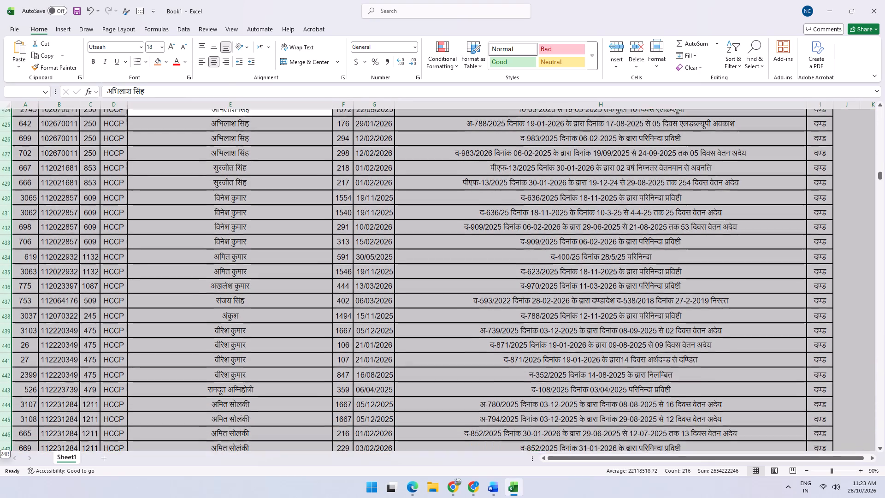
{"action": "key", "text": "shift+Down"}
{"action": "key", "text": "shift+Down"}
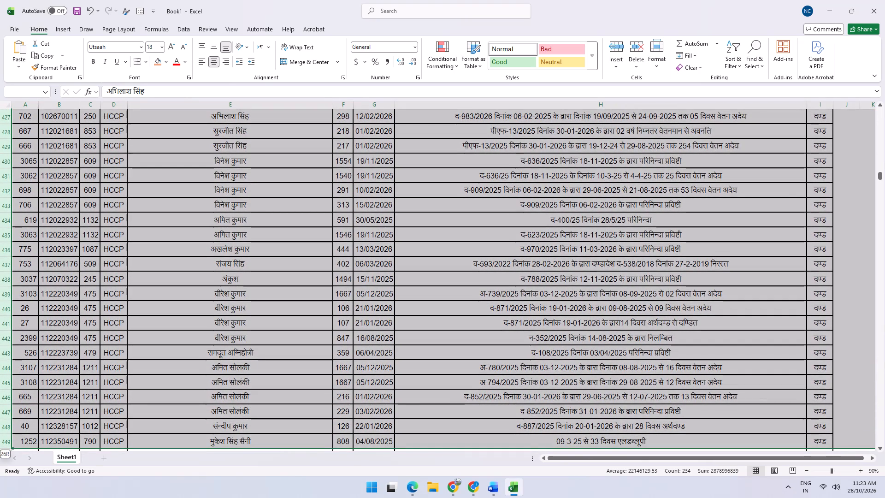
{"action": "key", "text": "shift+Down"}
{"action": "key", "text": "shift+Down"}
{"action": "key", "text": "shift+Up"}
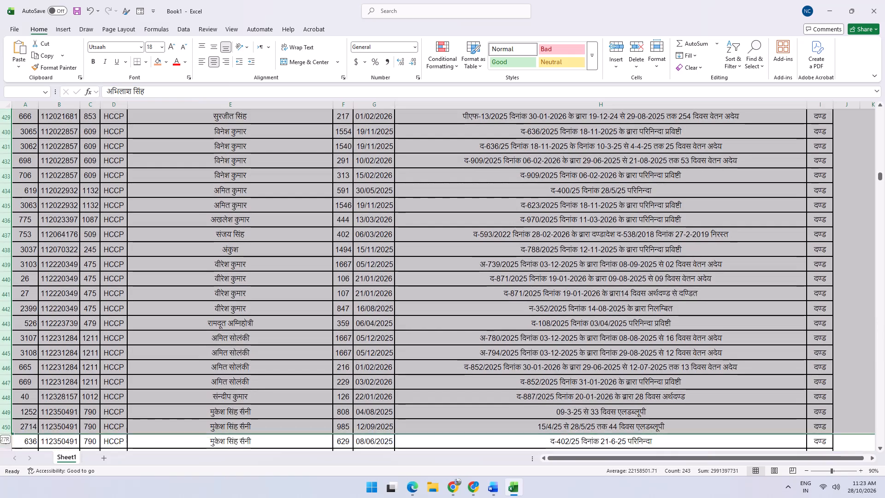
{"action": "key", "text": "shift+Up"}
{"action": "key", "text": "shift+Up"}
{"action": "key", "text": "shift+Down"}
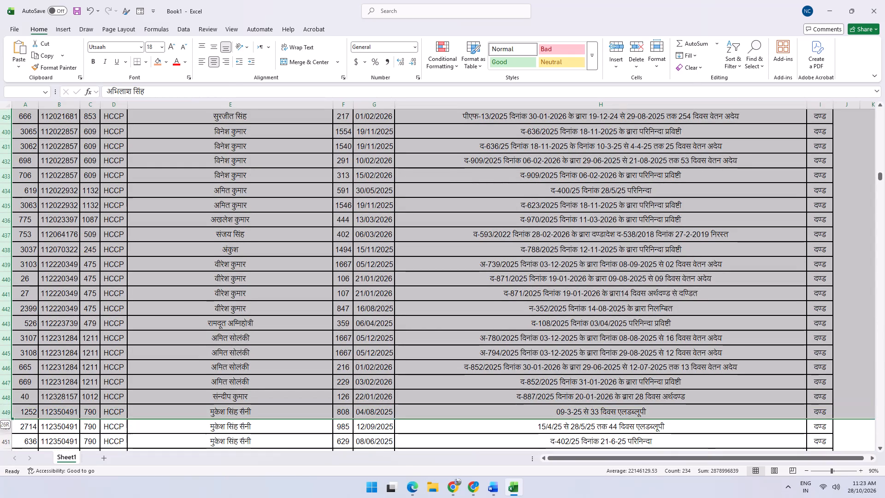
{"action": "key", "text": "shift+Down"}
{"action": "key", "text": "shift+Down"}
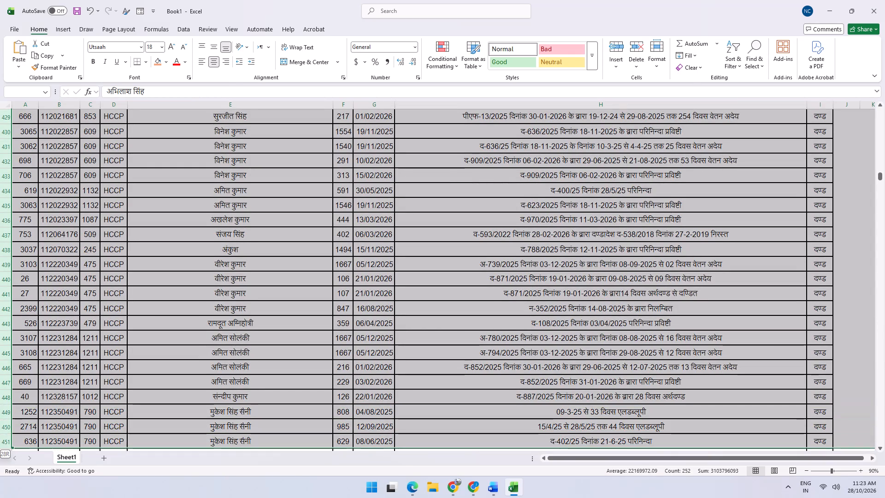
{"action": "key", "text": "shift+Down"}
{"action": "key", "text": "shift+Down"}
{"action": "key", "text": "shift+Down"}
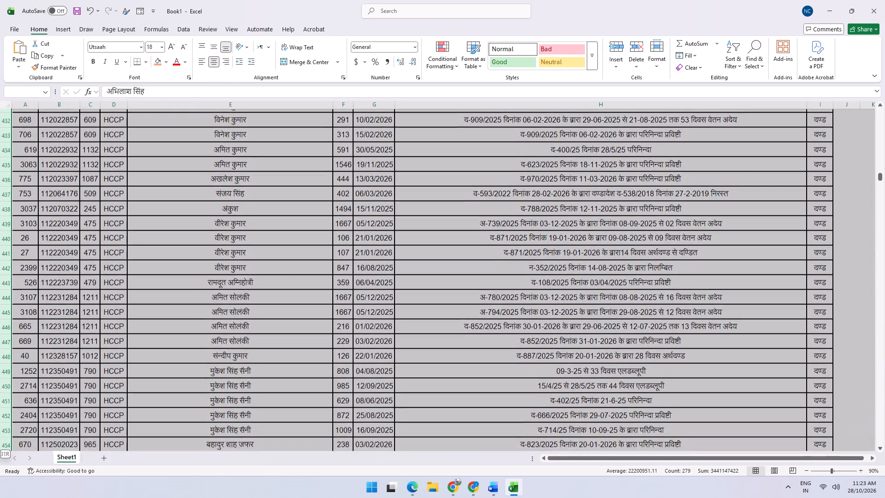
{"action": "key", "text": "shift+Down"}
{"action": "key", "text": "shift+Down"}
{"action": "key", "text": "shift+Up"}
{"action": "key", "text": "shift+Up"}
{"action": "key", "text": "shift+Down"}
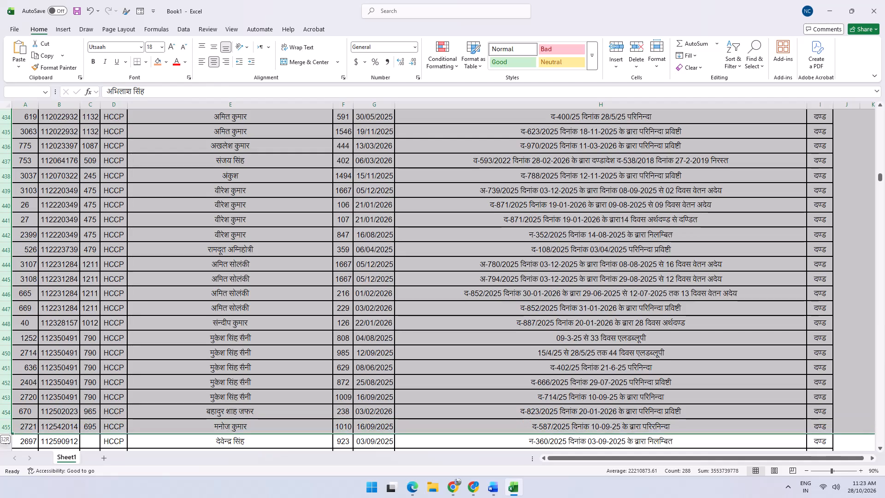
{"action": "key", "text": "shift+Down"}
{"action": "key", "text": "shift+Down"}
{"action": "key", "text": "shift+Down"}
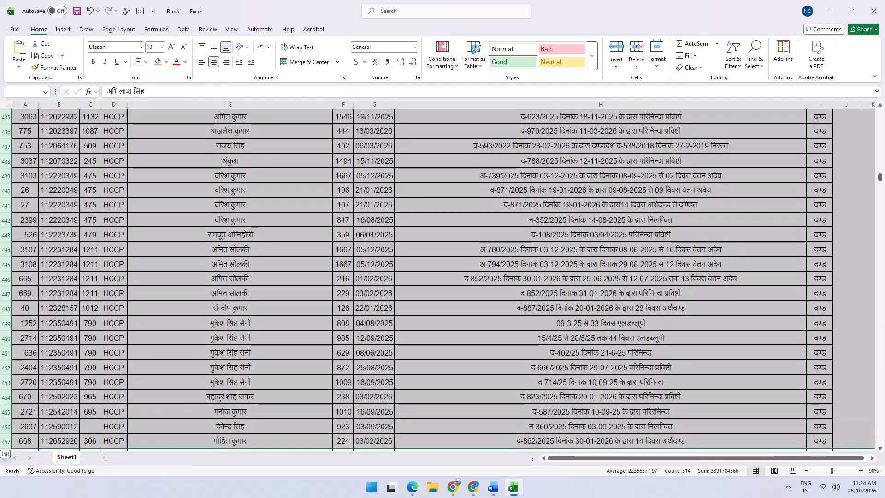
{"action": "key", "text": "shift+Down"}
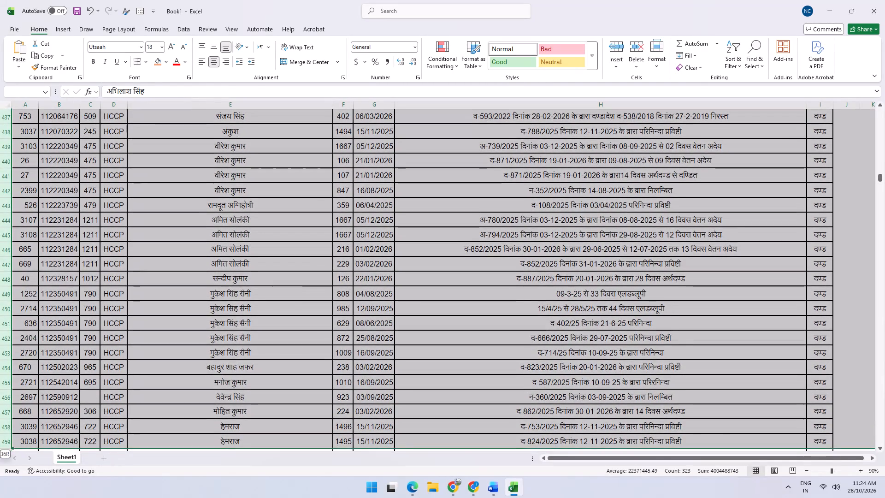
{"action": "key", "text": "shift+Down"}
{"action": "key", "text": "shift+Down"}
{"action": "key", "text": "shift+Up"}
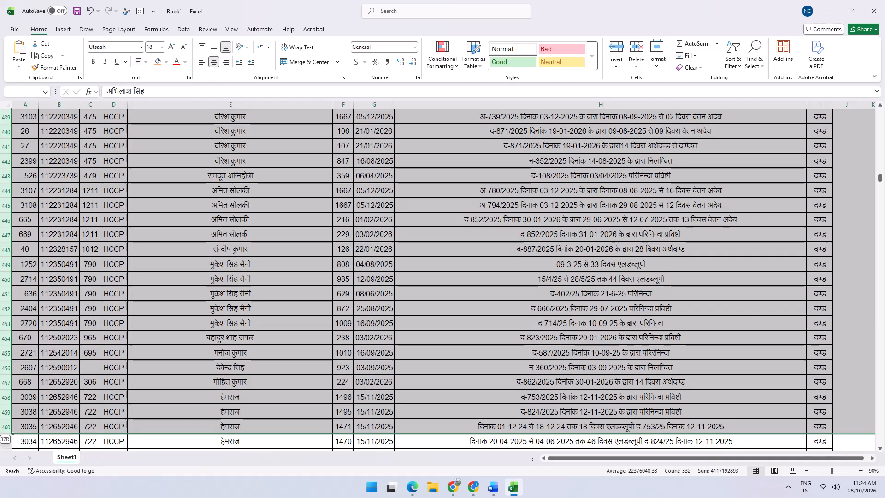
{"action": "key", "text": "shift+Up"}
{"action": "key", "text": "shift+Down"}
{"action": "key", "text": "shift+Down"}
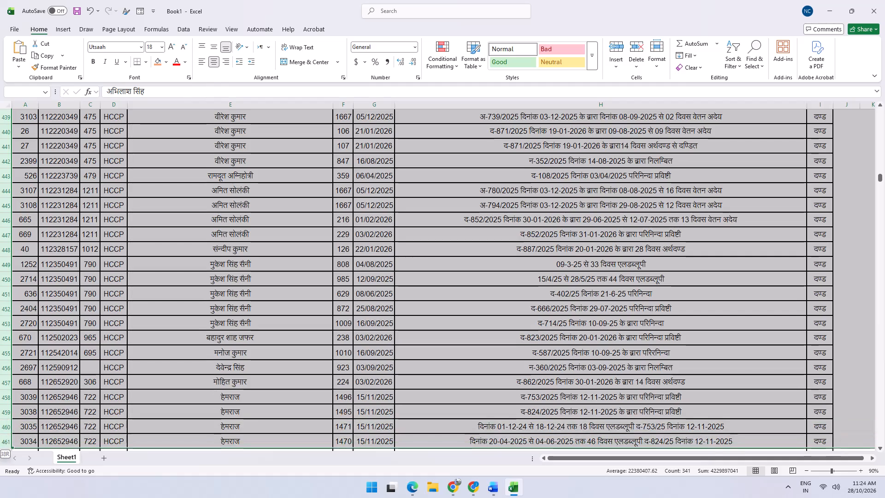
{"action": "key", "text": "shift+Down"}
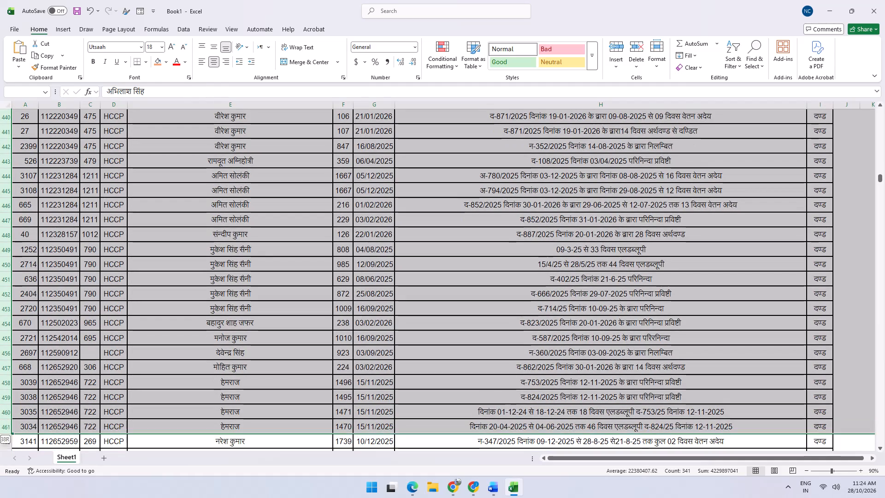
{"action": "key", "text": "shift+Up"}
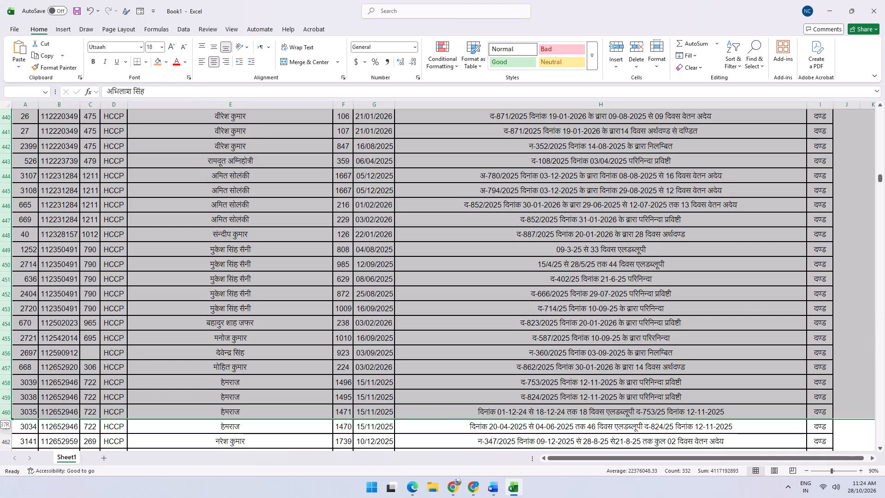
{"action": "key", "text": "shift+Down"}
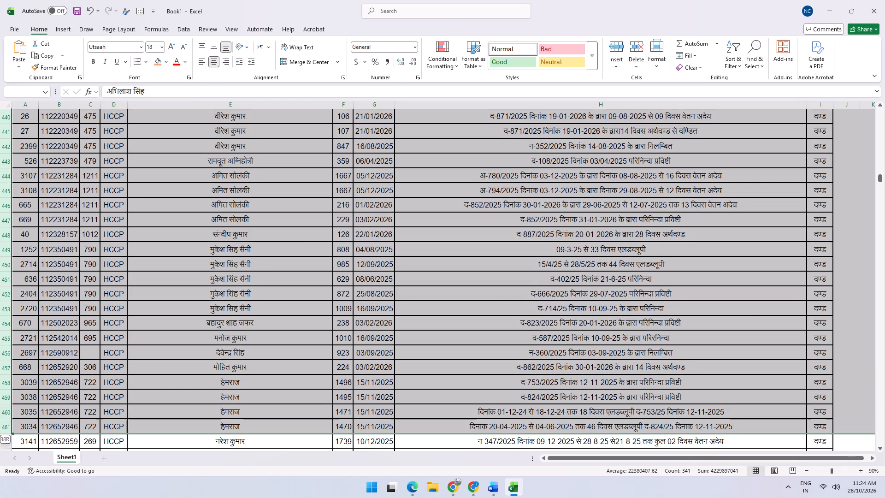
{"action": "key", "text": "shift+Down"}
{"action": "key", "text": "shift+Down"}
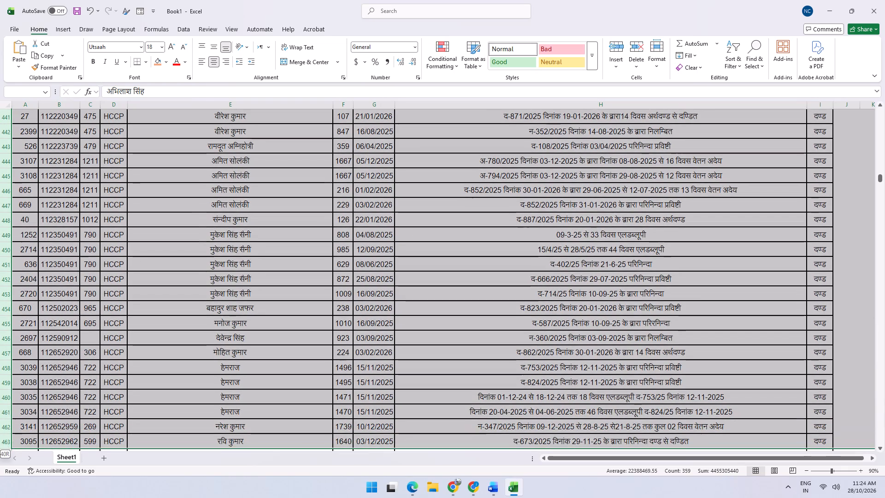
{"action": "key", "text": "shift+Up"}
{"action": "key", "text": "shift+Up"}
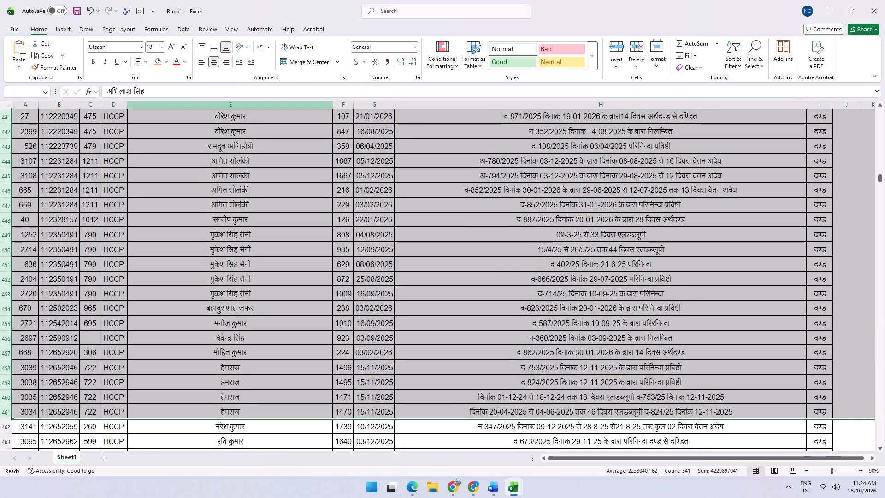
{"action": "left_click", "coordinate": [159, 63]}
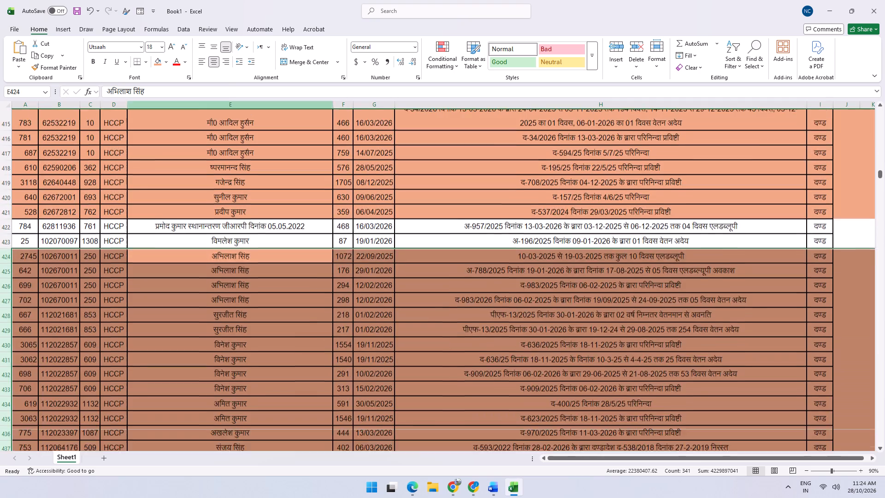
{"action": "scroll", "coordinate": [521, 308], "scroll_direction": "down", "scroll_amount": 20}
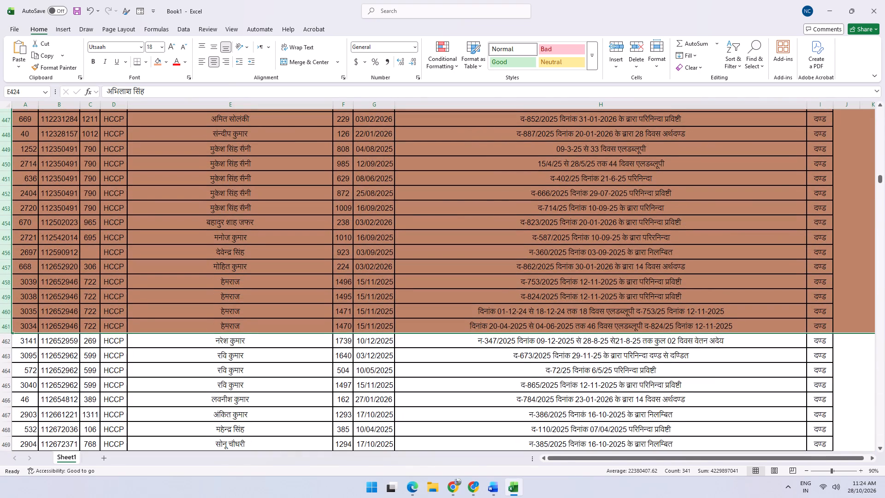
Fill rows 463 to 469 with the same light orange, leaving the वेतन अदेय record in row 462 unfilled.
{"action": "left_click", "coordinate": [188, 362]}
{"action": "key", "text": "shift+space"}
{"action": "key", "text": "shift+Down"}
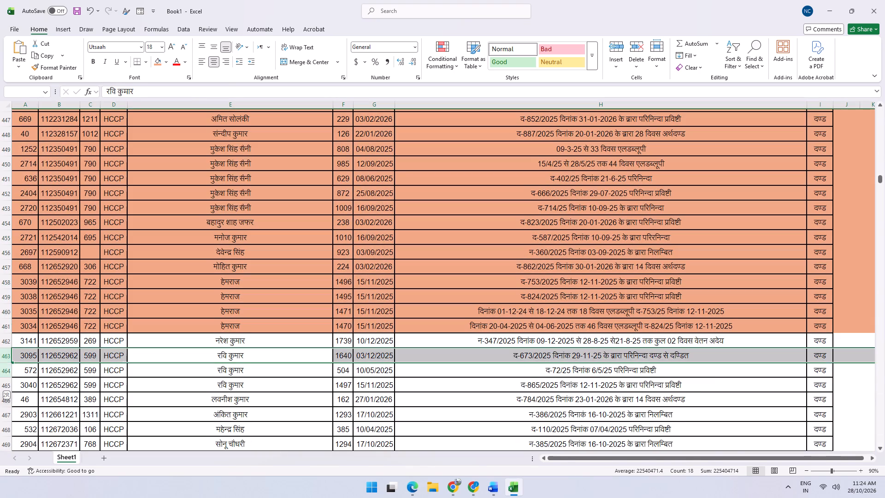
{"action": "key", "text": "shift+Down"}
{"action": "key", "text": "shift+Down"}
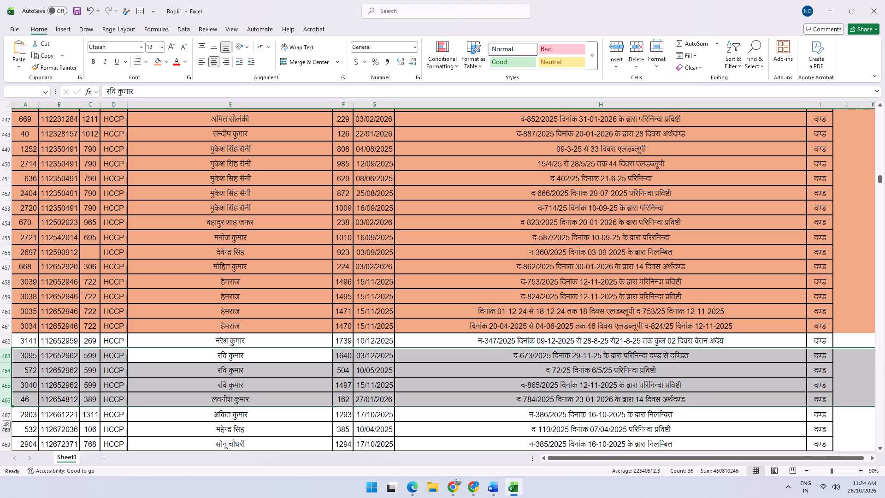
{"action": "key", "text": "shift+Down"}
{"action": "key", "text": "shift+Down"}
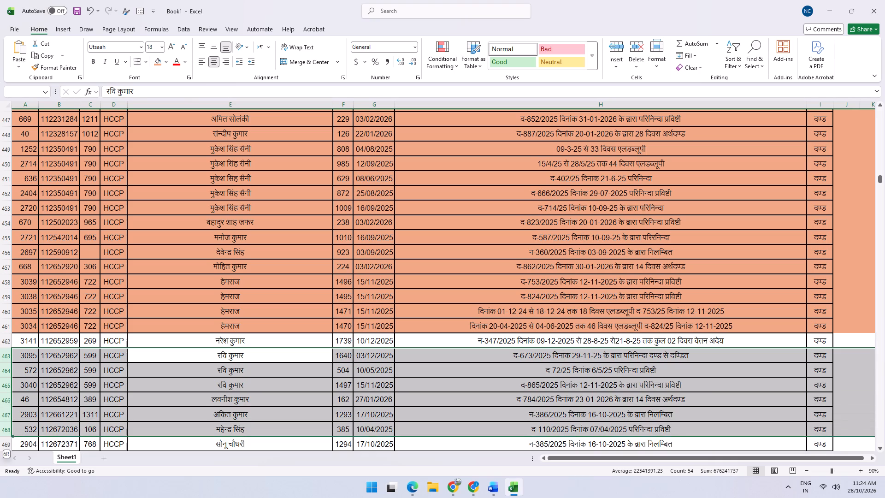
{"action": "key", "text": "shift+Down"}
{"action": "key", "text": "shift+Up"}
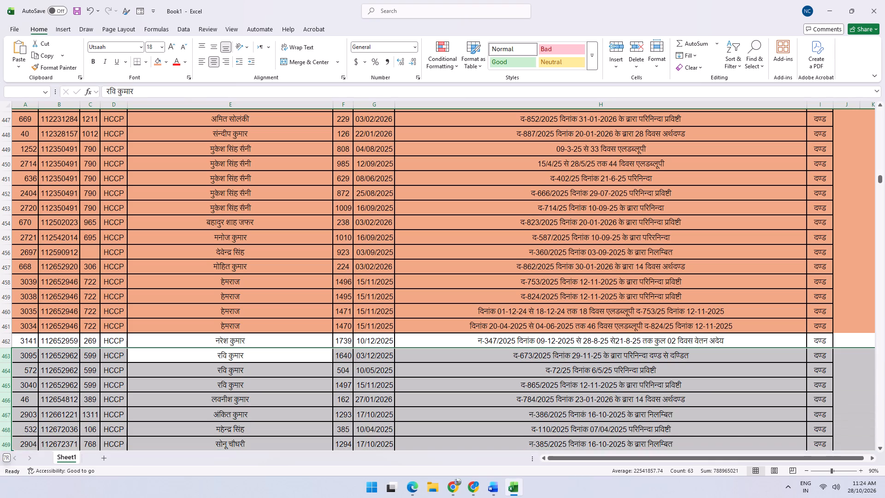
{"action": "key", "text": "shift+Down"}
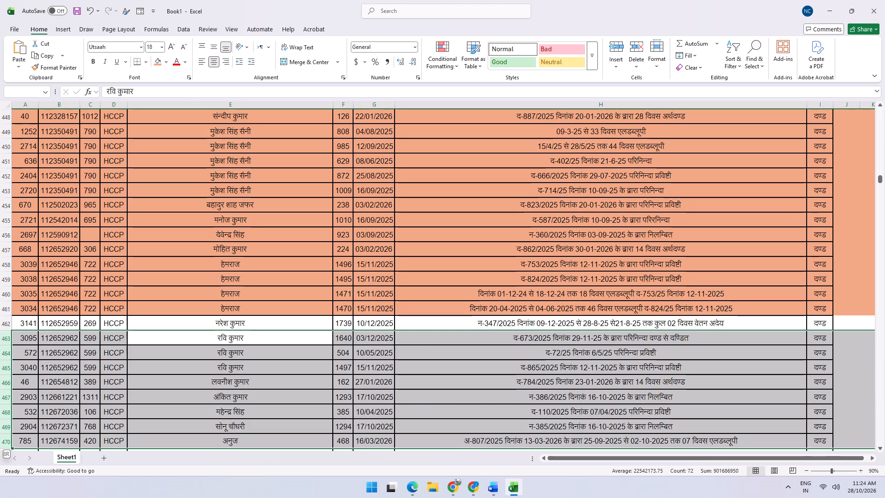
{"action": "key", "text": "shift+Up"}
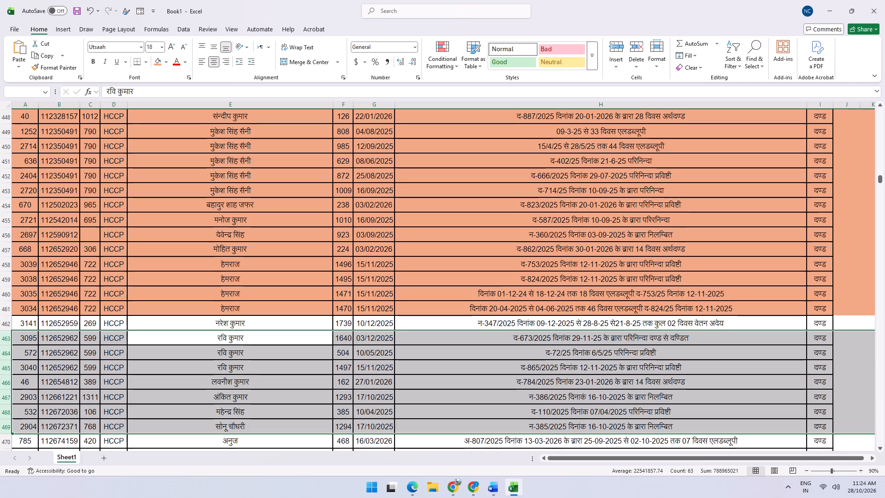
{"action": "left_click", "coordinate": [153, 61]}
Fill row 471, the 10 दिवस अर्थदण्ड record, with the same light orange, leaving the एलडब्लूपी record in row 470 unfilled.
{"action": "scroll", "coordinate": [297, 273], "scroll_direction": "down", "scroll_amount": 2}
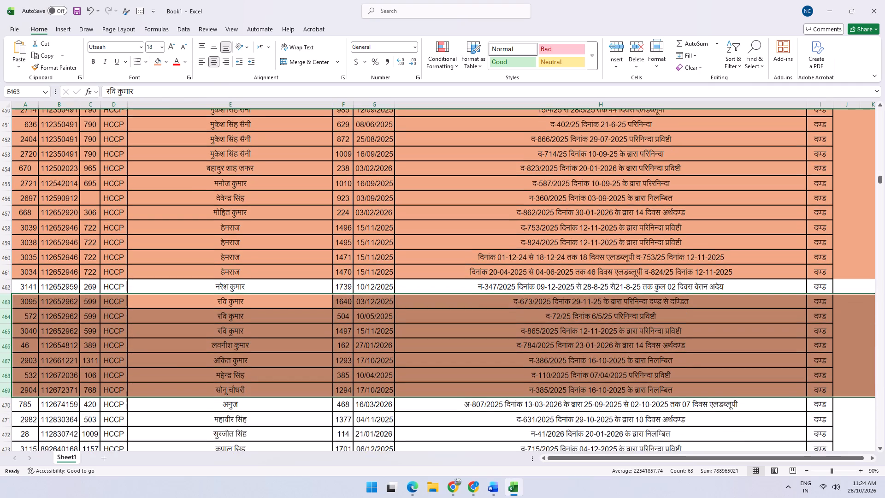
{"action": "left_click", "coordinate": [252, 409]}
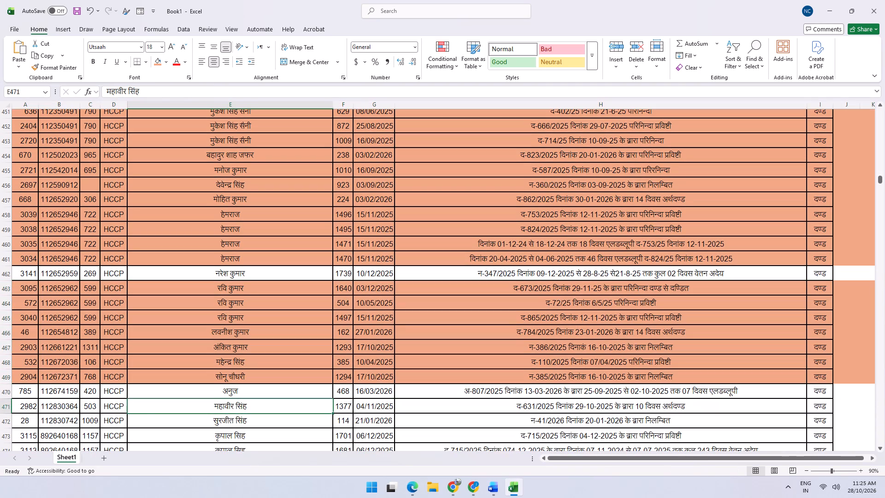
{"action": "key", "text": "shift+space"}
{"action": "key", "text": "shift+Down"}
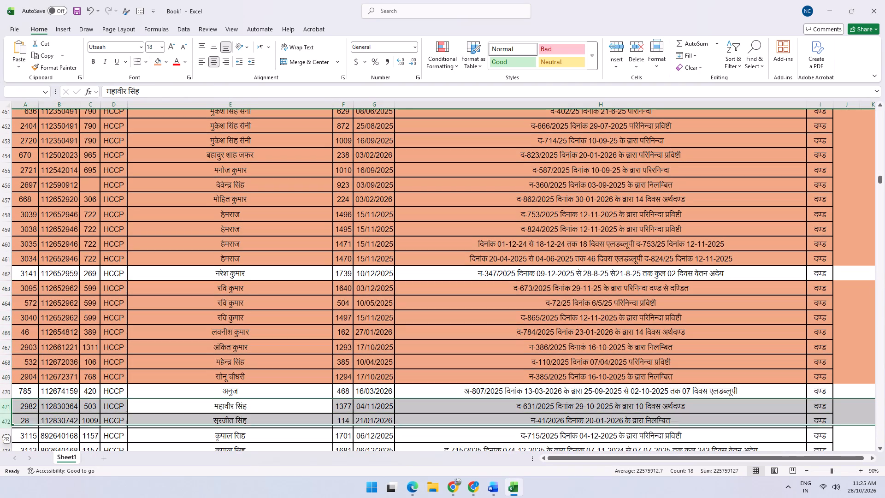
{"action": "key", "text": "shift+Up"}
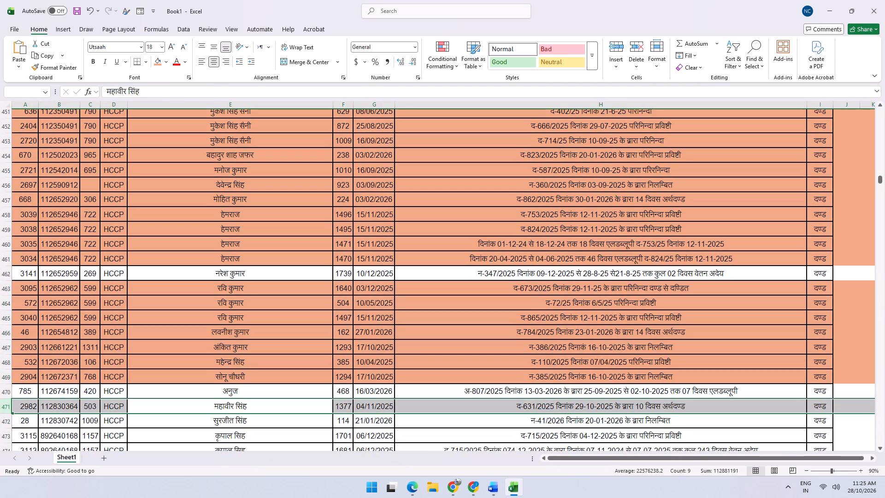
{"action": "left_click", "coordinate": [153, 65]}
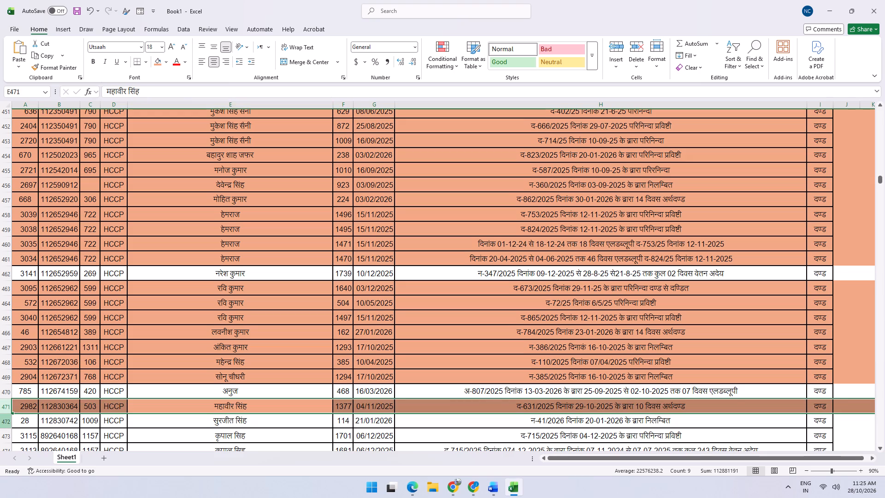
{"action": "left_click", "coordinate": [2, 421]}
{"action": "key", "text": "ctrl+minus"}
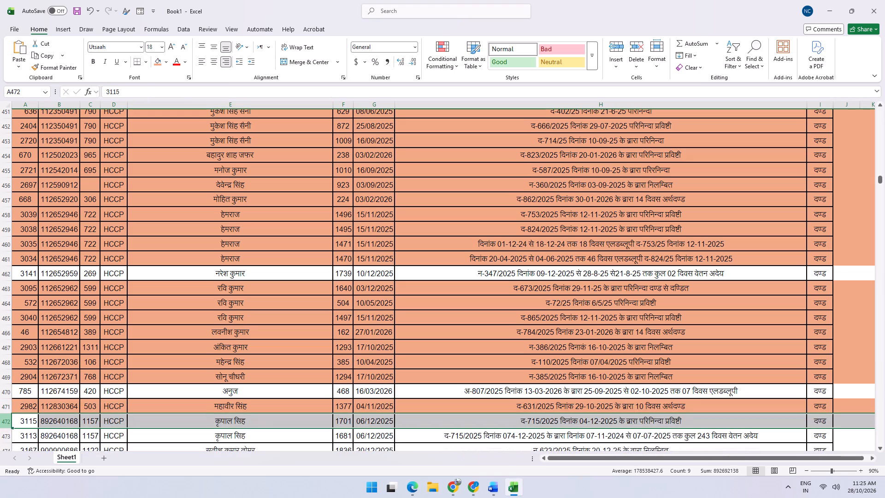
Fill rows 472 and 473, the two द-715/2025 records, with the same light orange.
{"action": "left_click", "coordinate": [152, 59]}
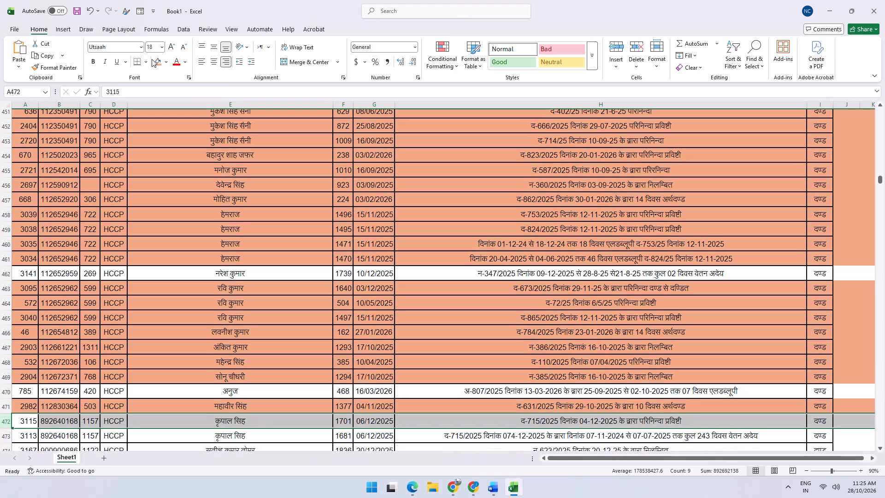
{"action": "left_click", "coordinate": [160, 62]}
{"action": "key", "text": "Down"}
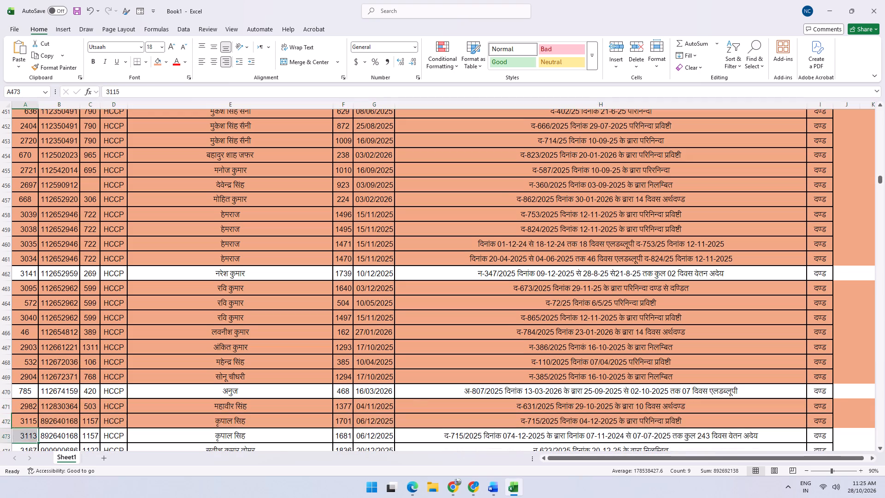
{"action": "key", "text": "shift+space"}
{"action": "key", "text": "shift+Down"}
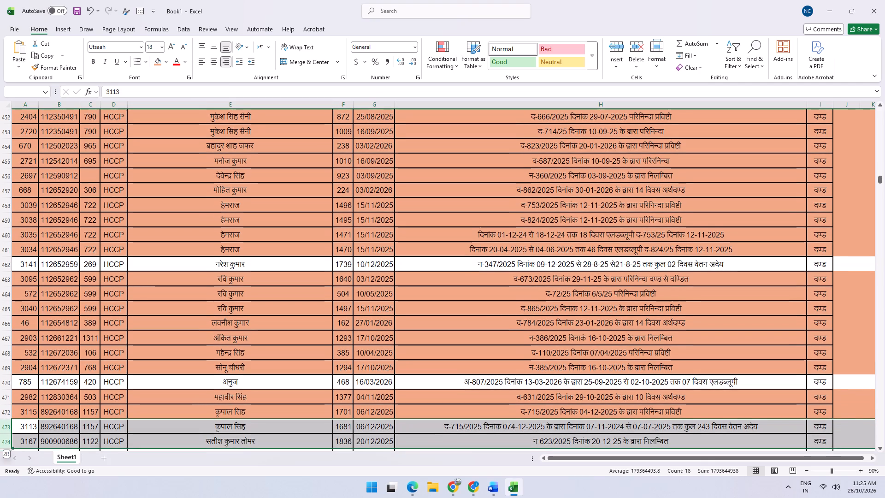
{"action": "key", "text": "shift+Down"}
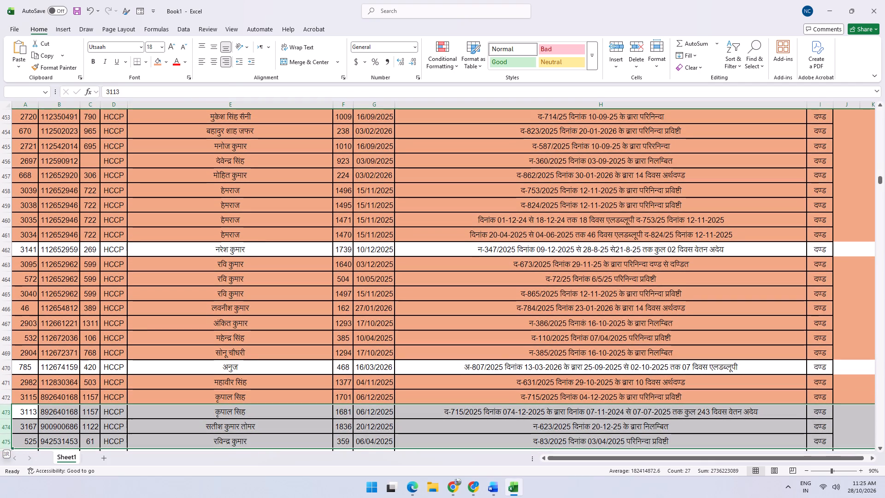
{"action": "key", "text": "shift+Up"}
{"action": "key", "text": "Up"}
{"action": "key", "text": "Down"}
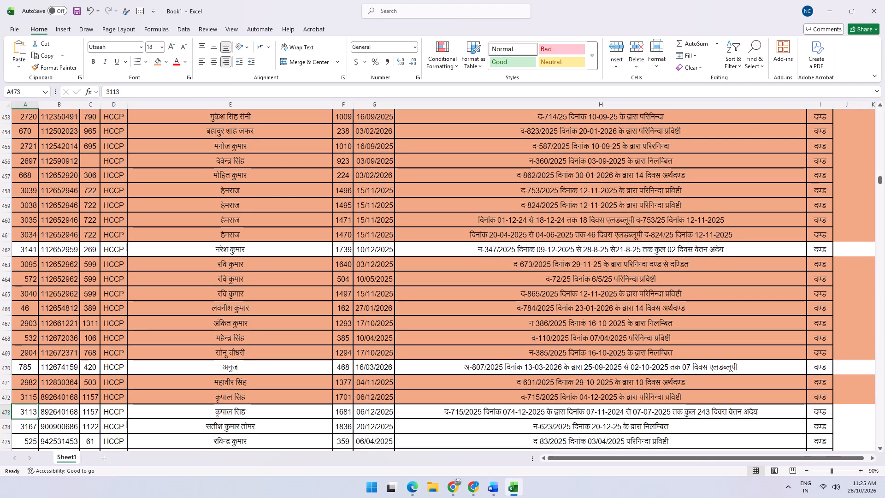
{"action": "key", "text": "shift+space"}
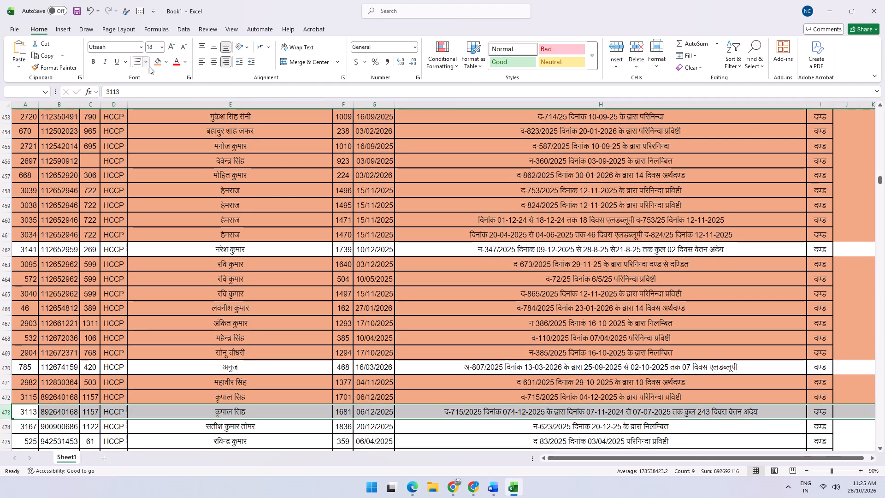
{"action": "left_click", "coordinate": [153, 61]}
Delete row 474, the न-623/2025 निलम्बित record.
{"action": "left_click", "coordinate": [6, 428]}
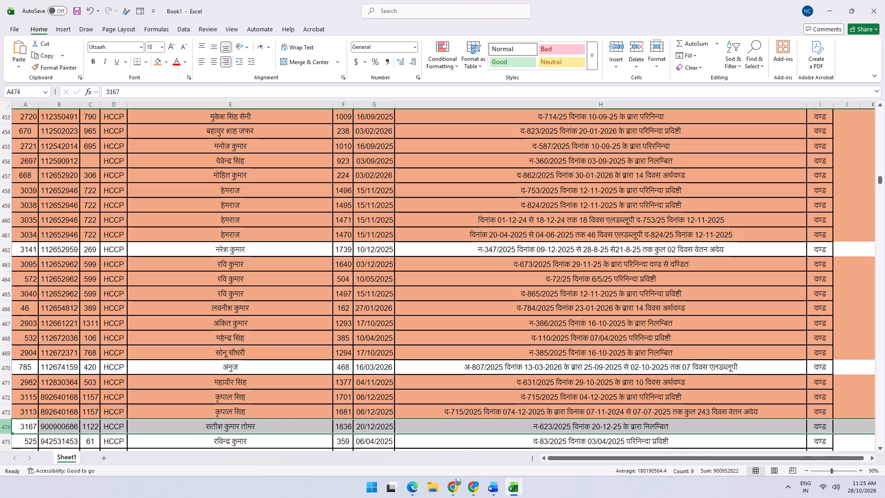
{"action": "key", "text": "ctrl+minus"}
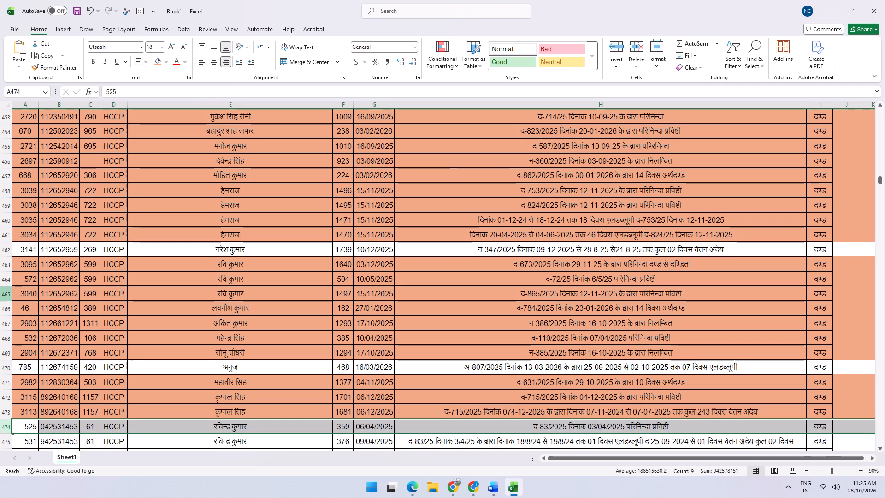
Fill rows 474 and 475, the two records under order द-83, with the same light orange.
{"action": "left_click", "coordinate": [155, 64]}
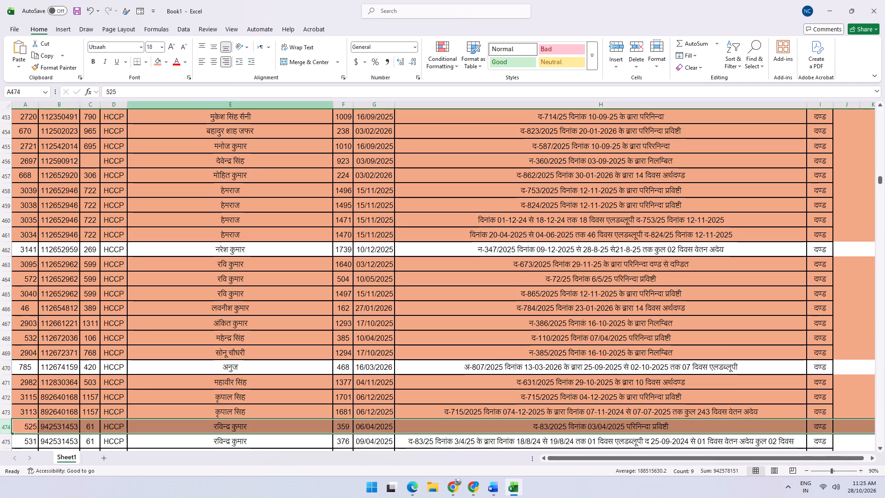
{"action": "scroll", "coordinate": [303, 365], "scroll_direction": "down", "scroll_amount": 1}
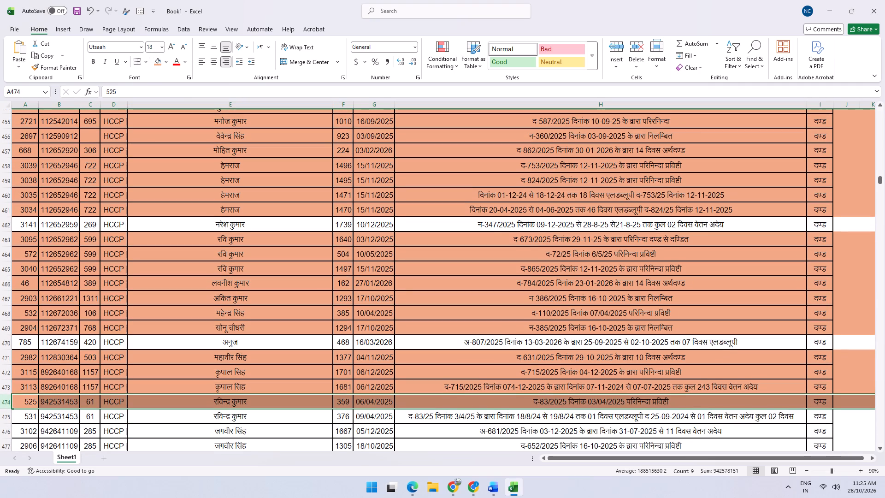
{"action": "left_click", "coordinate": [2, 417]}
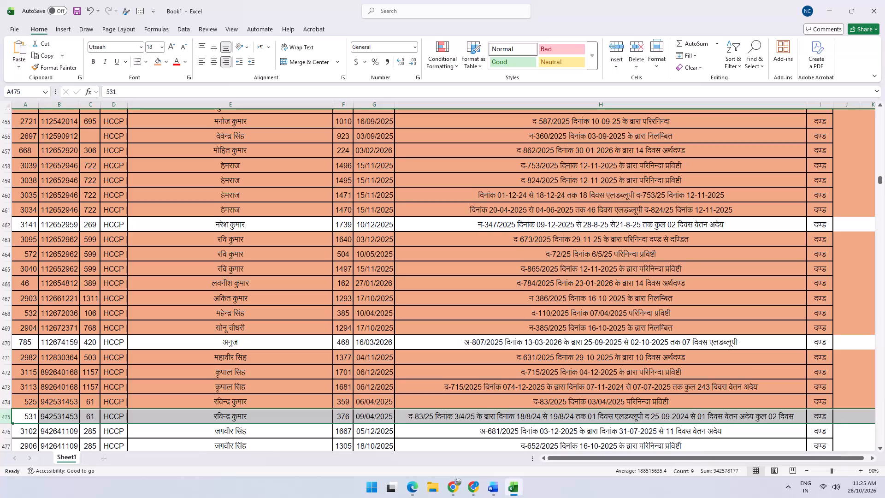
{"action": "left_click", "coordinate": [159, 60]}
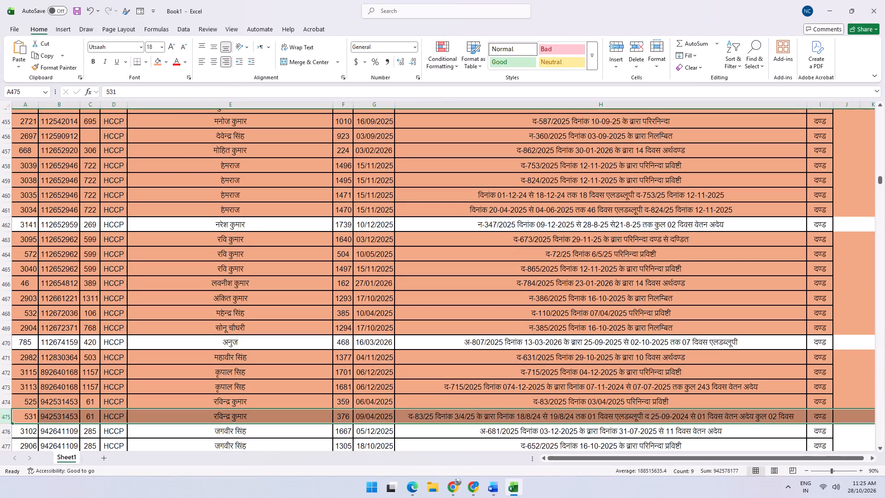
Fill rows 476 to 482, ending with the द-157/25 परिनिन्दा record, with the same light orange.
{"action": "key", "text": "Down"}
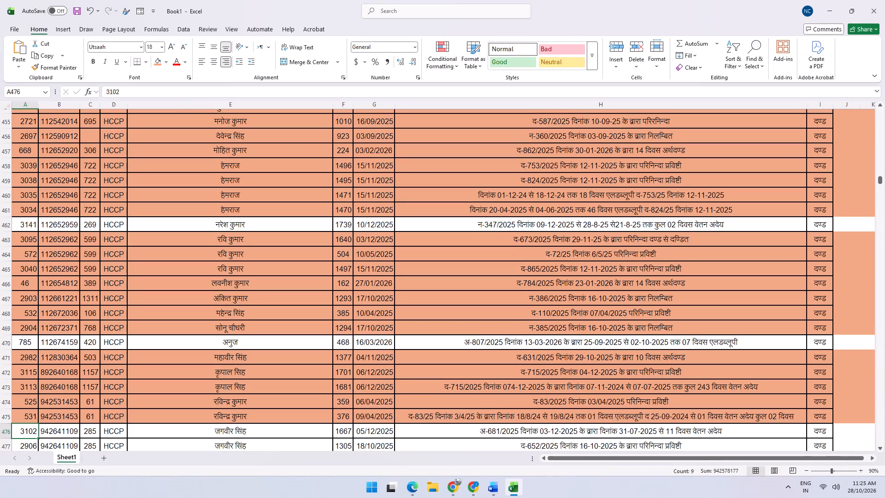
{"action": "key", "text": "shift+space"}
{"action": "key", "text": "shift+Down"}
{"action": "key", "text": "shift+Down"}
{"action": "key", "text": "shift+Down"}
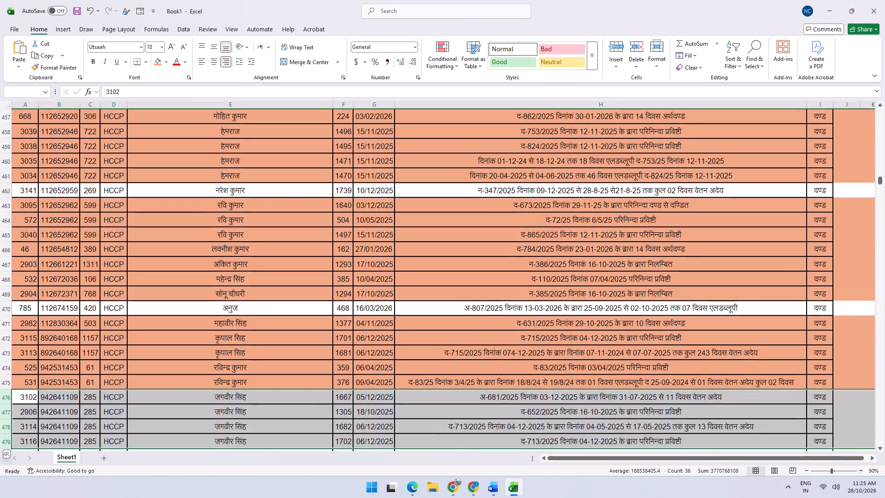
{"action": "key", "text": "shift+Down"}
{"action": "key", "text": "shift+Down"}
{"action": "key", "text": "shift+Down"}
{"action": "key", "text": "shift+Down"}
{"action": "key", "text": "shift+Down"}
{"action": "key", "text": "shift+Up"}
{"action": "key", "text": "shift+Up"}
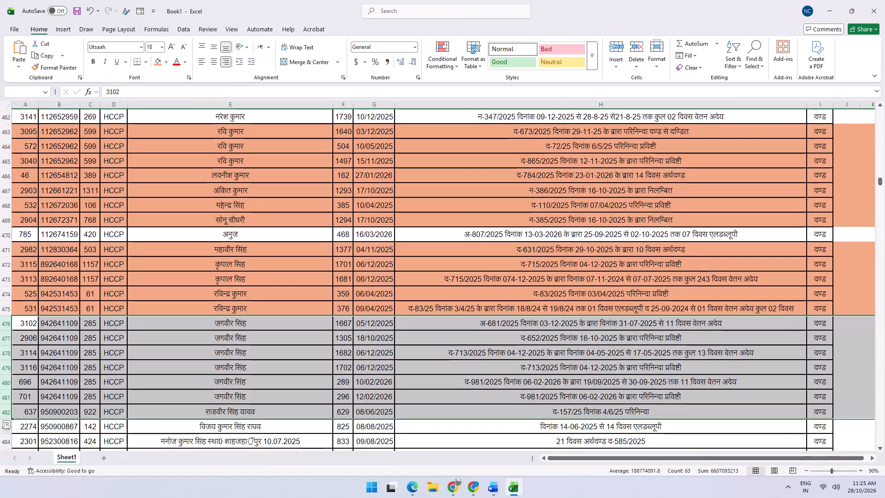
{"action": "key", "text": "shift+Down"}
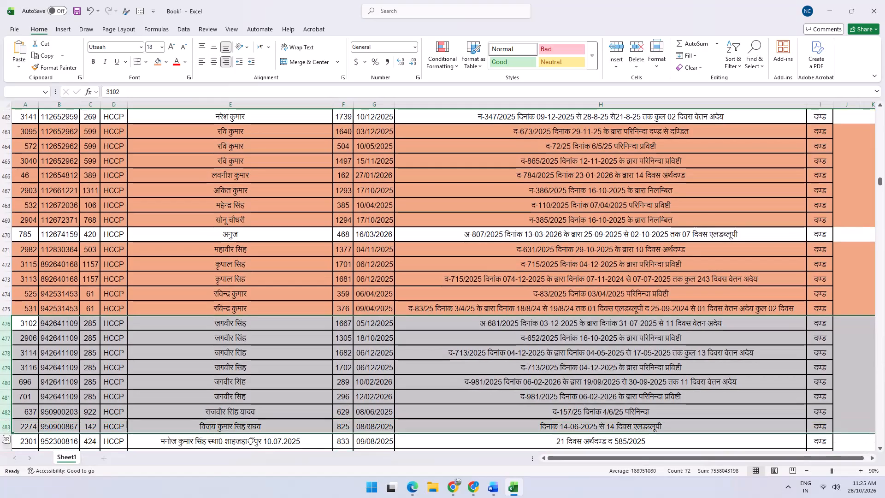
{"action": "key", "text": "shift+Up"}
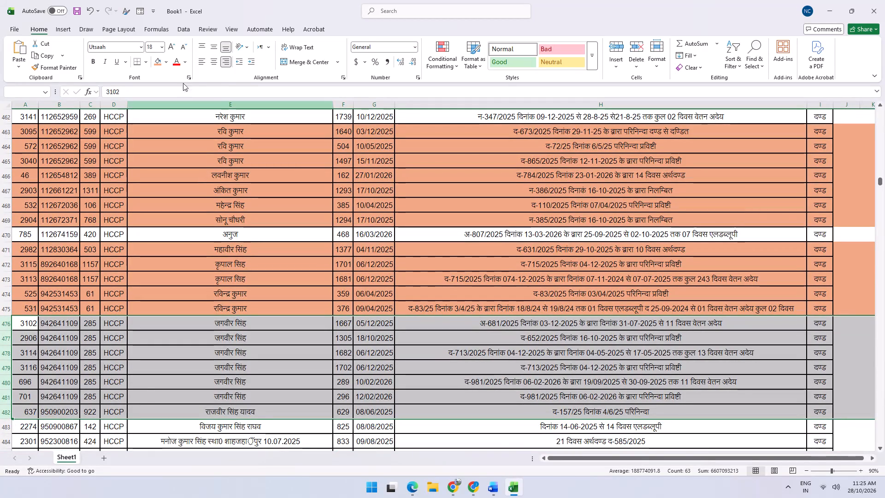
{"action": "left_click", "coordinate": [160, 59]}
{"action": "left_click", "coordinate": [0, 427]}
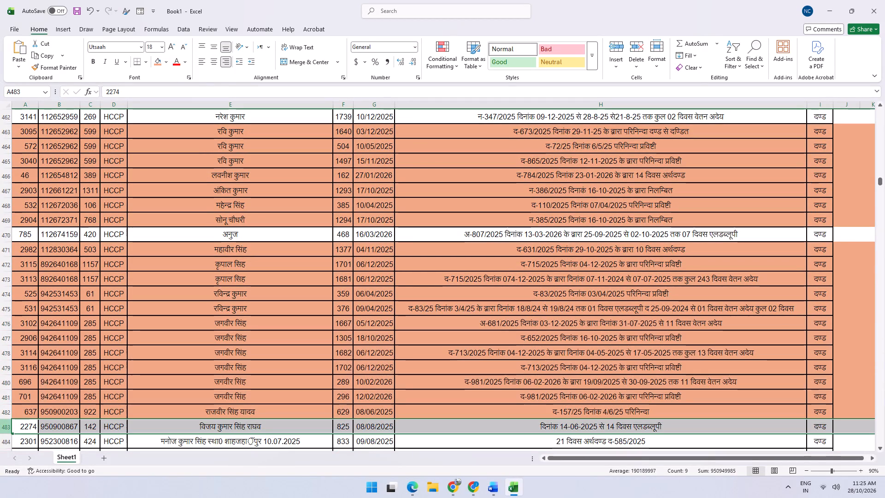
{"action": "key", "text": "ctrl+minus"}
{"action": "key", "text": "ctrl+minus"}
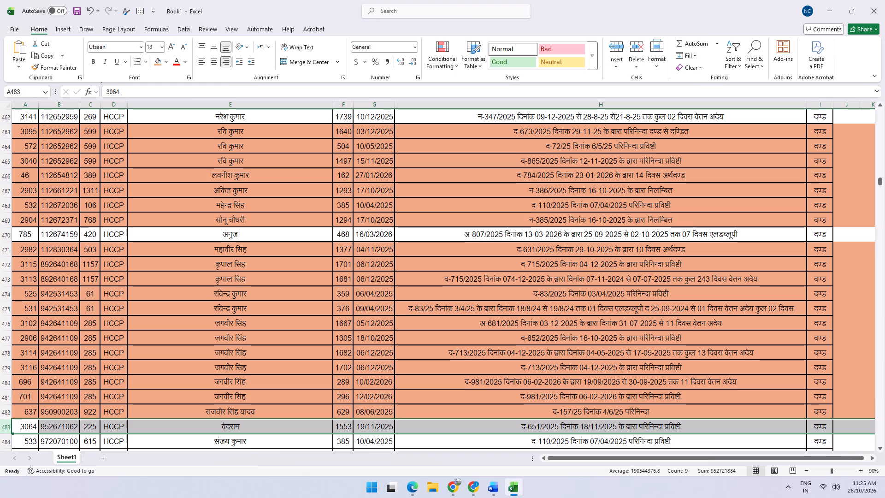
Fill row 483, the द-651/2025 परिनिन्दा प्रविष्टी record, with the same light orange.
{"action": "left_click", "coordinate": [154, 62]}
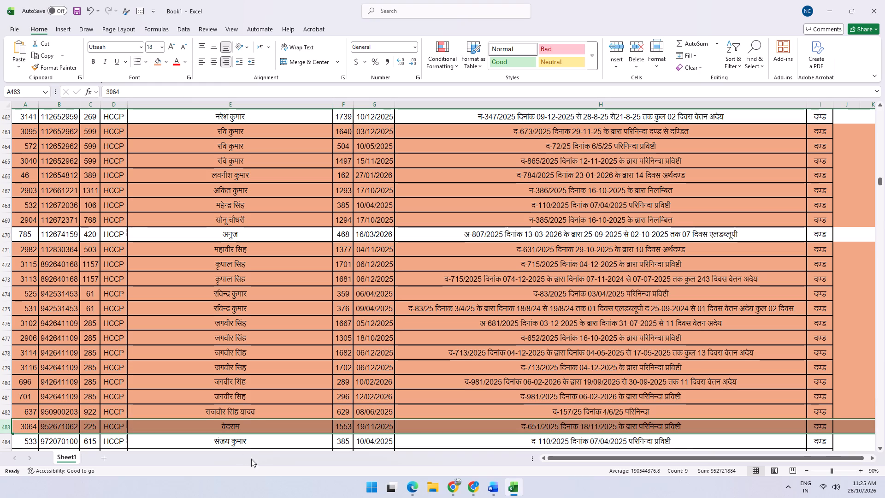
Fill rows 484 to 488, from the द-110/2025 to the द-157/25 परिनिन्दा record, with the same light orange.
{"action": "key", "text": "shift+Down"}
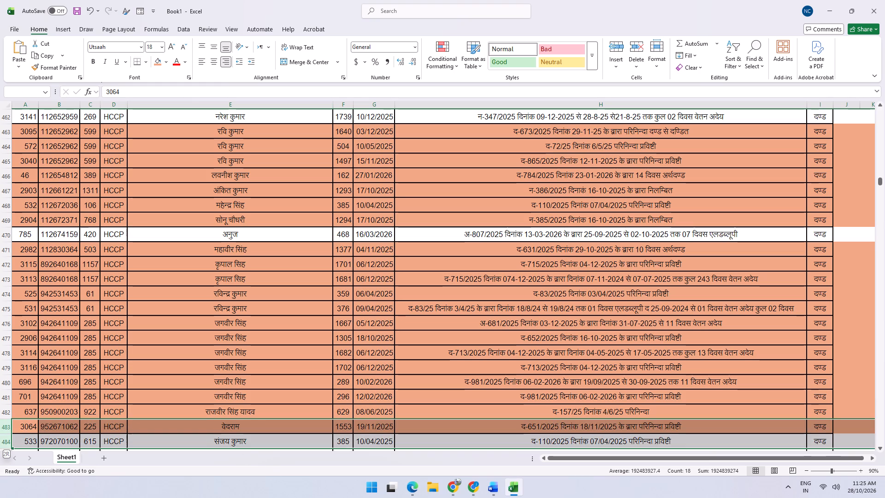
{"action": "key", "text": "shift+Down"}
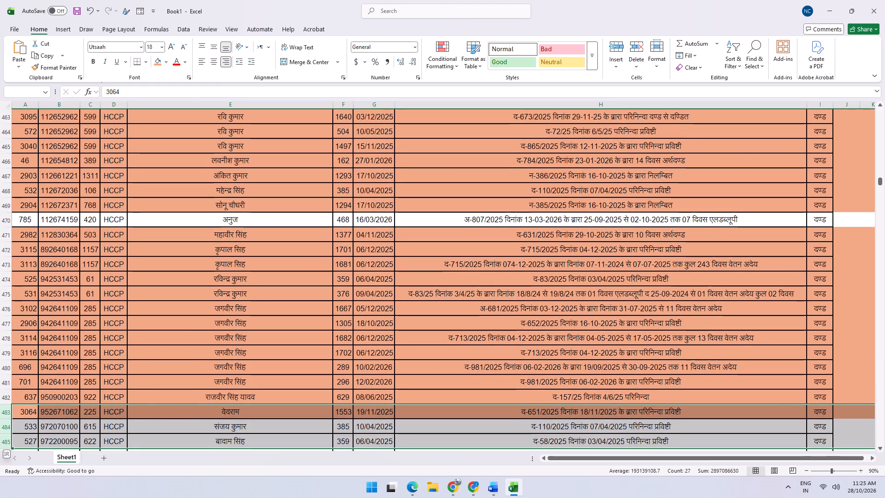
{"action": "key", "text": "shift+Down"}
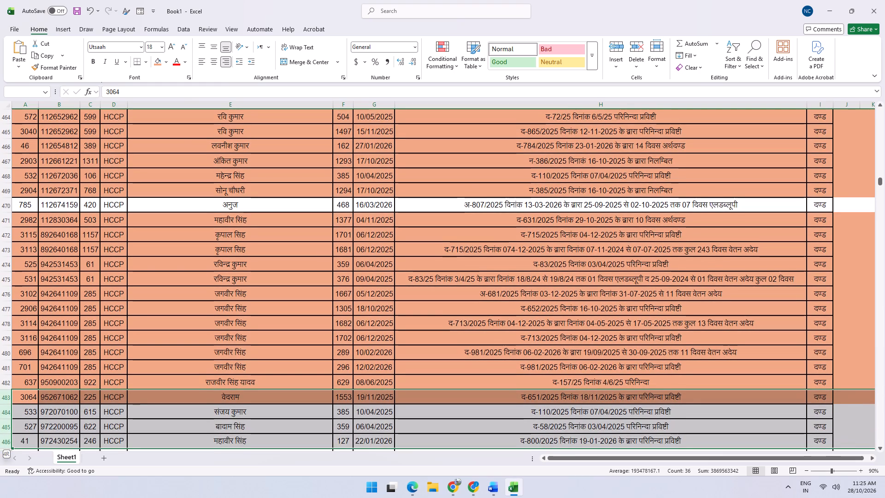
{"action": "key", "text": "shift+Down"}
{"action": "key", "text": "shift+Down"}
{"action": "key", "text": "shift+Down"}
{"action": "key", "text": "shift+Up"}
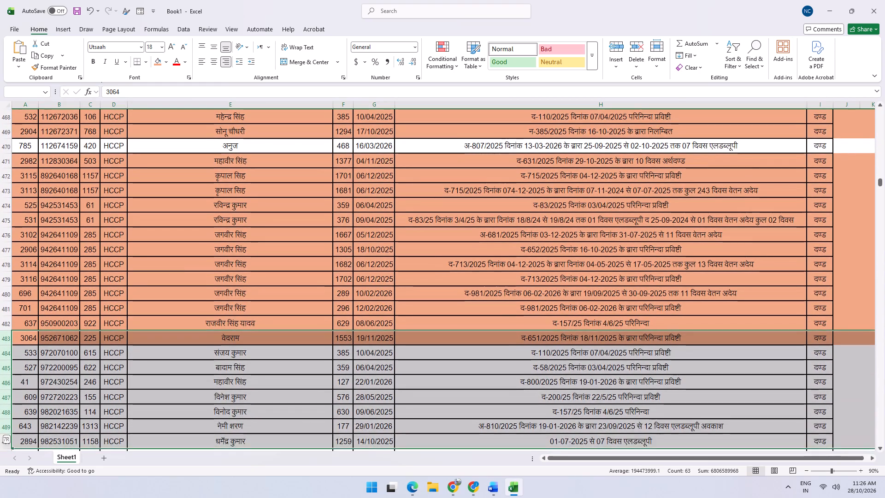
{"action": "key", "text": "shift+Up"}
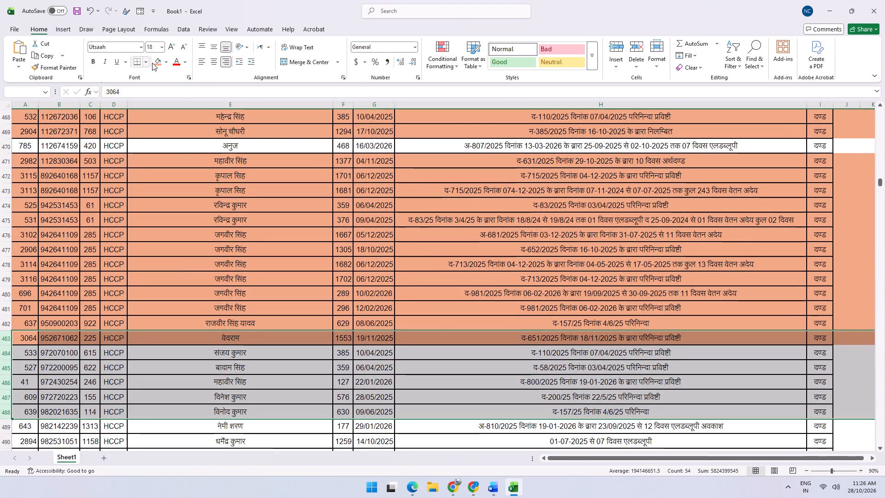
{"action": "left_click", "coordinate": [159, 64]}
Delete the six unfilled records from row 489 to the end of the data, from अ-810/2025 through अ-789/2025.
{"action": "left_click", "coordinate": [1, 428]}
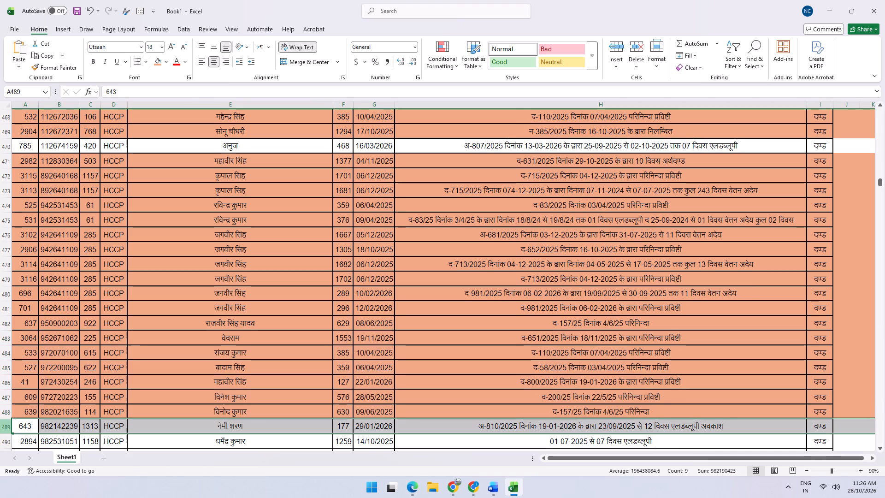
{"action": "key", "text": "ctrl+minus"}
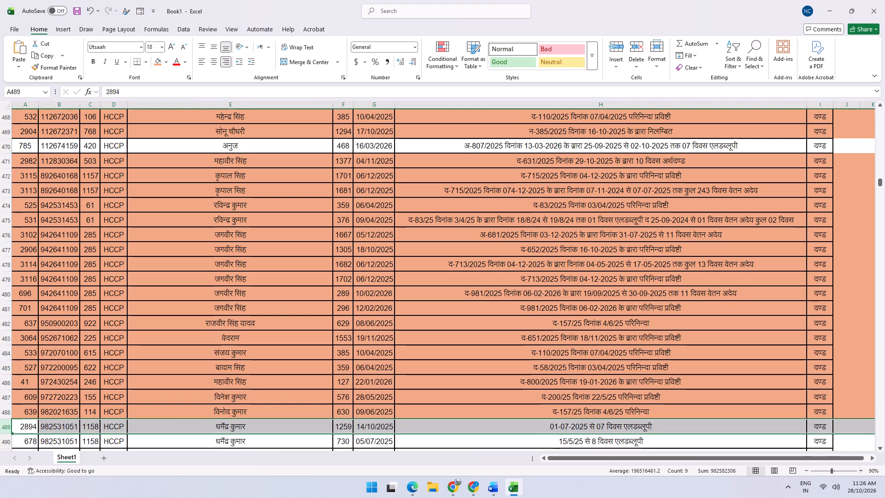
{"action": "key", "text": "ctrl+minus"}
{"action": "key", "text": "ctrl+minus"}
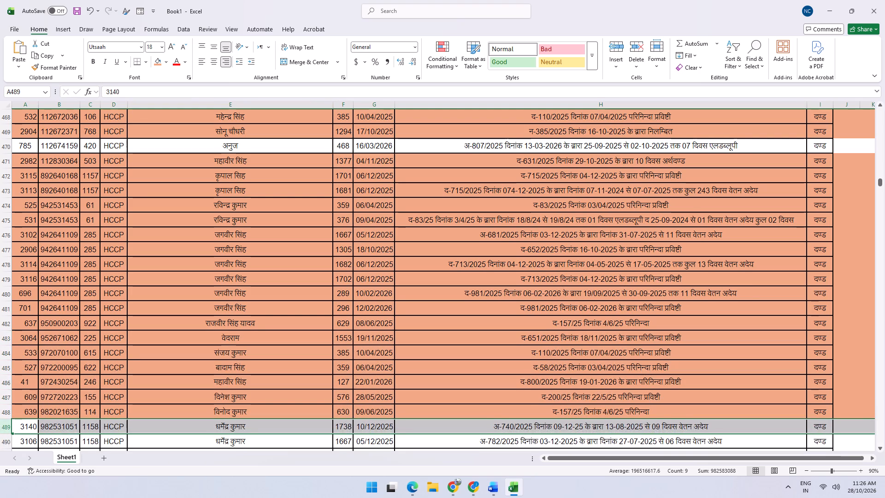
{"action": "key", "text": "ctrl+minus"}
{"action": "key", "text": "ctrl+minus"}
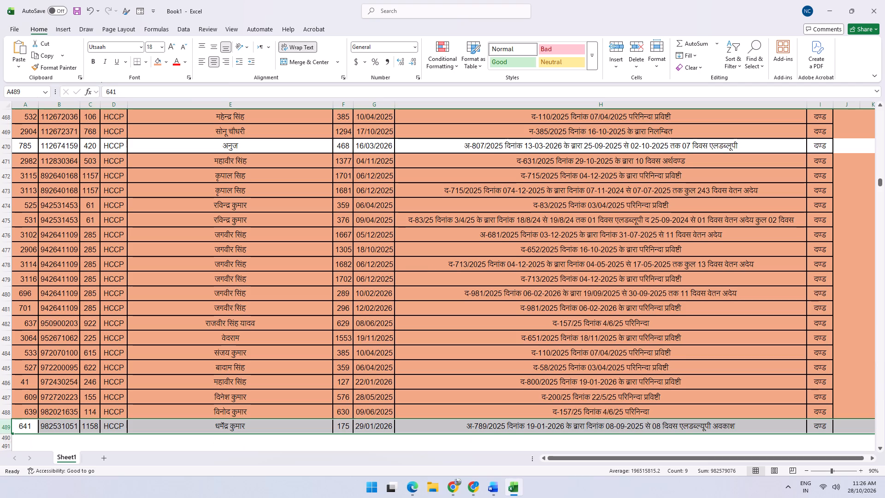
{"action": "key", "text": "ctrl+minus"}
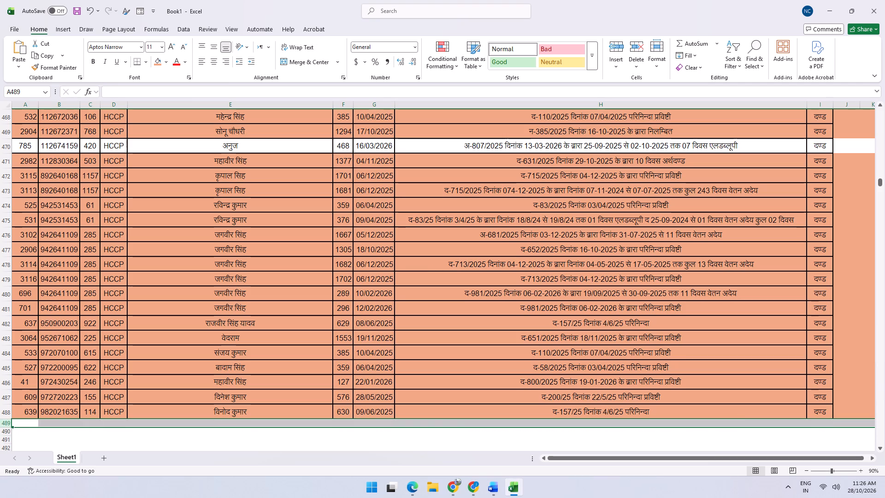
{"action": "left_click", "coordinate": [2, 146]}
{"action": "key", "text": "ctrl+minus"}
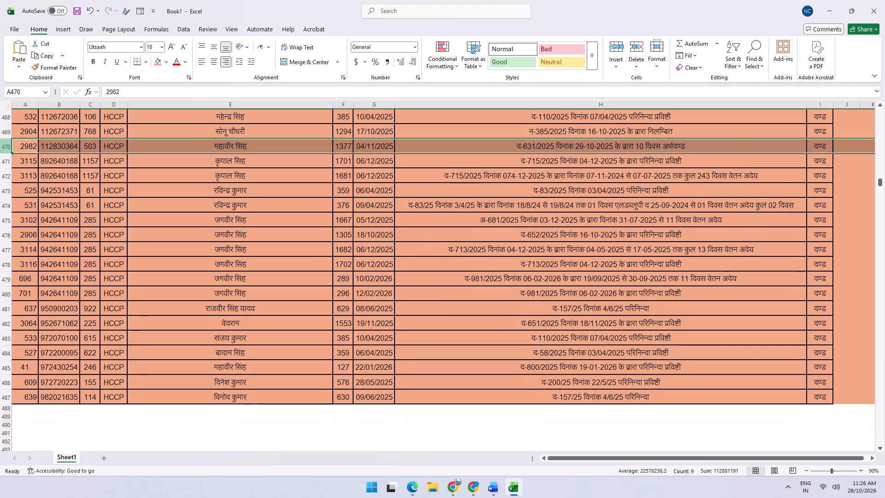
{"action": "scroll", "coordinate": [862, 409], "scroll_direction": "up", "scroll_amount": 6}
{"action": "scroll", "coordinate": [594, 361], "scroll_direction": "up", "scroll_amount": 2}
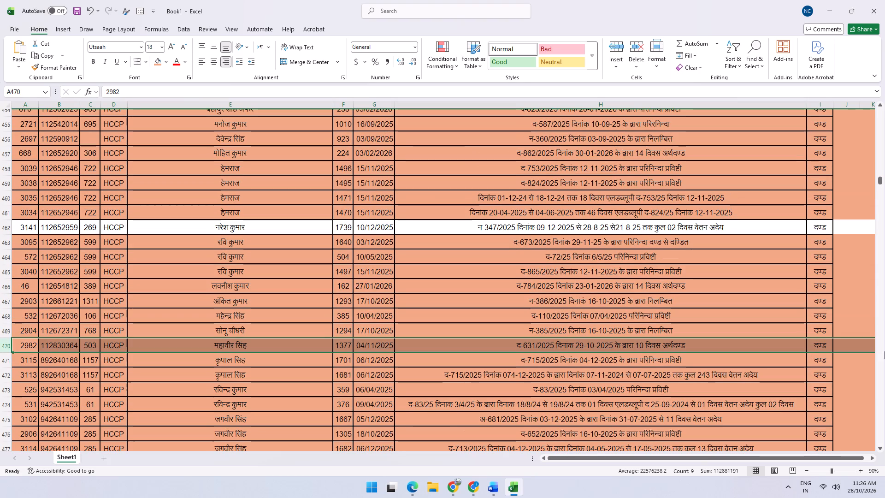
{"action": "left_click", "coordinate": [0, 227]}
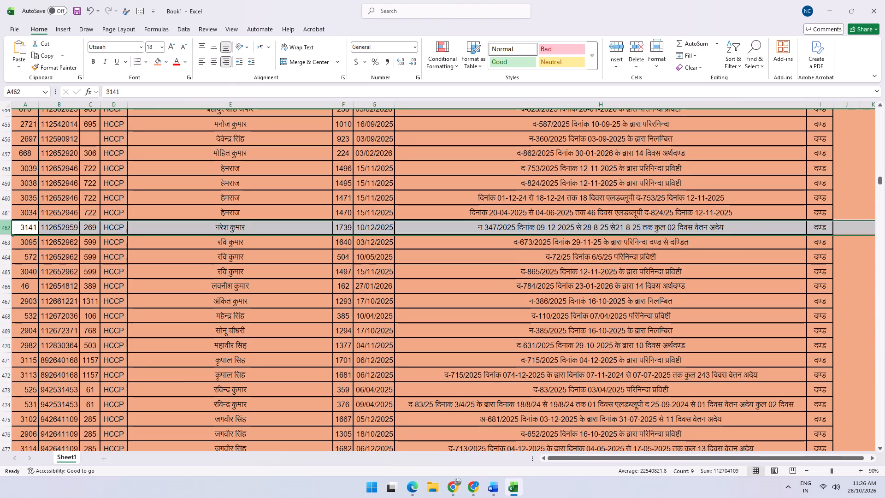
{"action": "key", "text": "ctrl+minus"}
{"action": "scroll", "coordinate": [244, 255], "scroll_direction": "up", "scroll_amount": 6}
{"action": "scroll", "coordinate": [235, 256], "scroll_direction": "down", "scroll_amount": 1}
{"action": "scroll", "coordinate": [233, 256], "scroll_direction": "up", "scroll_amount": 1}
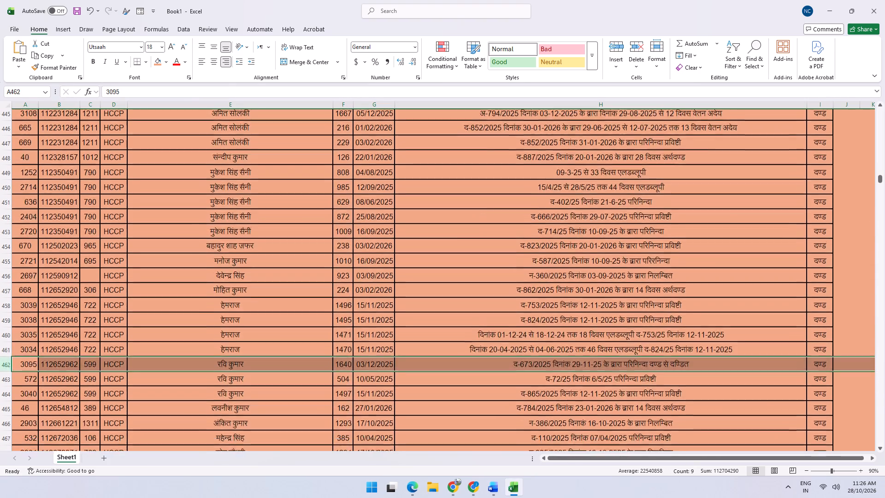
{"action": "scroll", "coordinate": [233, 256], "scroll_direction": "up", "scroll_amount": 17}
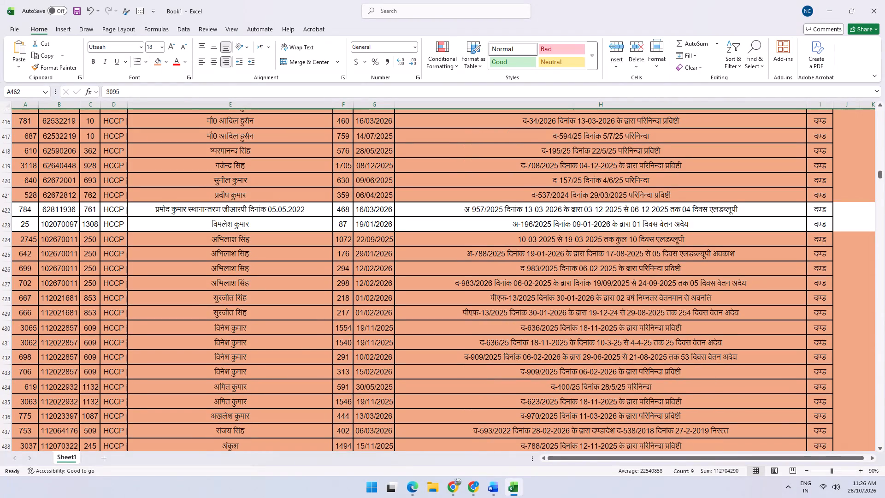
{"action": "left_click", "coordinate": [5, 208]}
{"action": "key", "text": "ctrl+minus"}
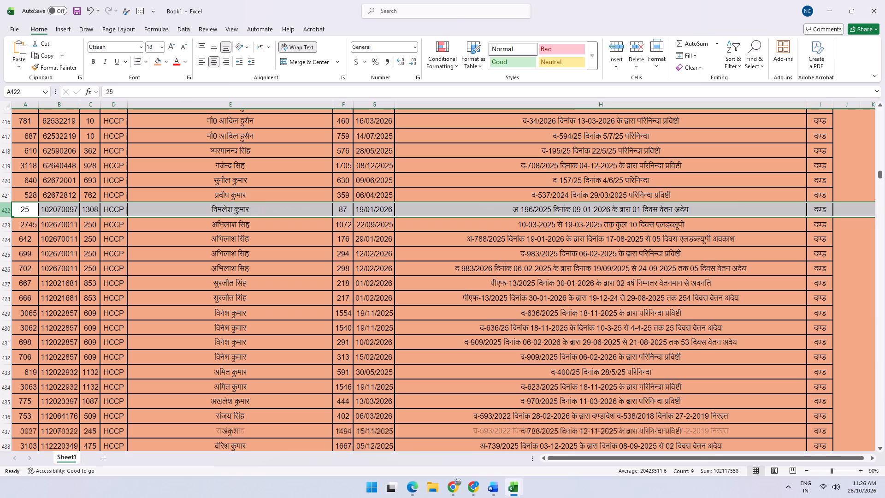
{"action": "key", "text": "ctrl+minus"}
Delete row 422, the record for 10 दिवस एलडब्लूपी from 10-03-2025 to 19-03-2025.
{"action": "scroll", "coordinate": [263, 272], "scroll_direction": "up", "scroll_amount": 1}
{"action": "scroll", "coordinate": [265, 273], "scroll_direction": "down", "scroll_amount": 1}
{"action": "scroll", "coordinate": [265, 273], "scroll_direction": "up", "scroll_amount": 4}
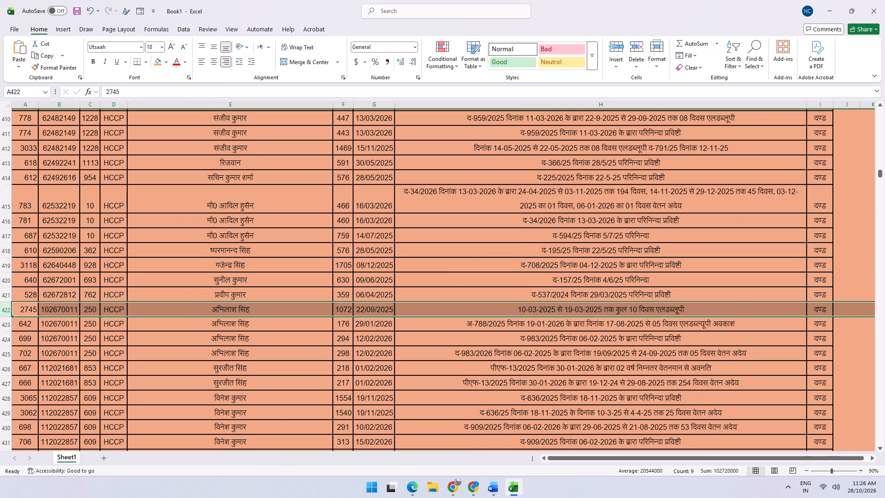
{"action": "key", "text": "ctrl+minus"}
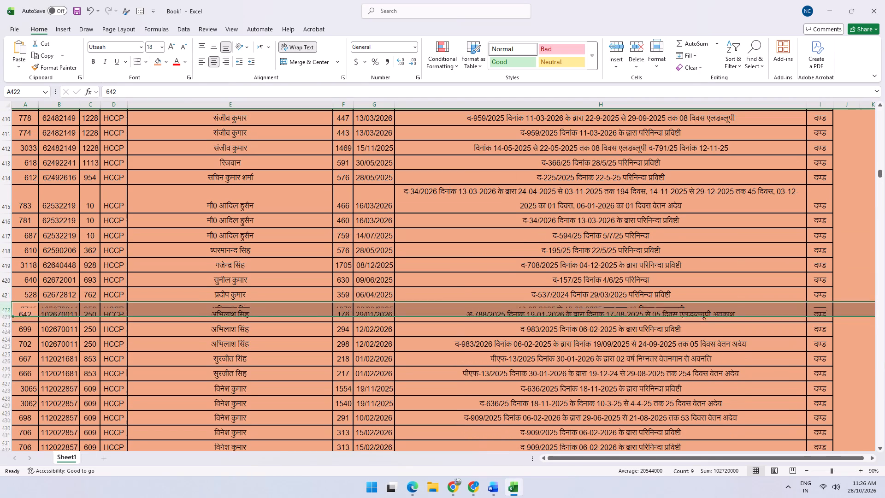
Delete the unfilled rows 397 (द-803/2025 वेतन अदेय), 394 (08 दिवस एलडब्लूपी) and 387 (05 दिवस एलडब्लूपी).
{"action": "scroll", "coordinate": [318, 271], "scroll_direction": "up", "scroll_amount": 12}
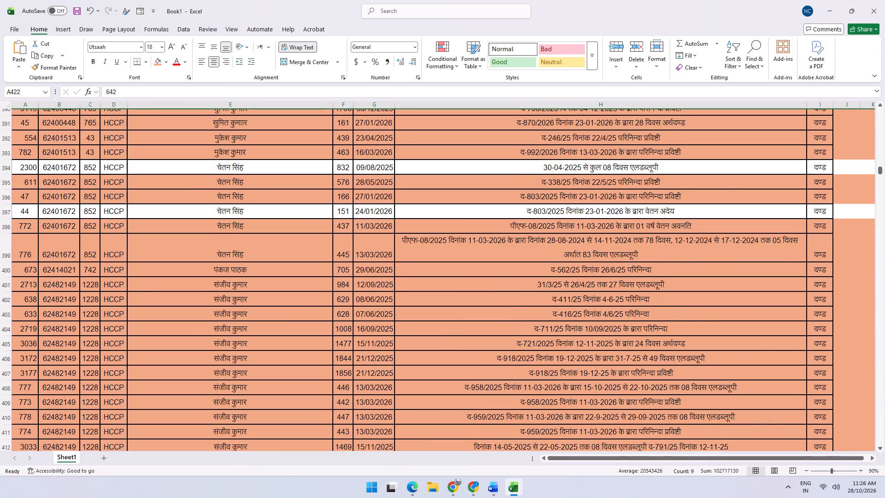
{"action": "left_click", "coordinate": [4, 212]}
{"action": "key", "text": "ctrl+minus"}
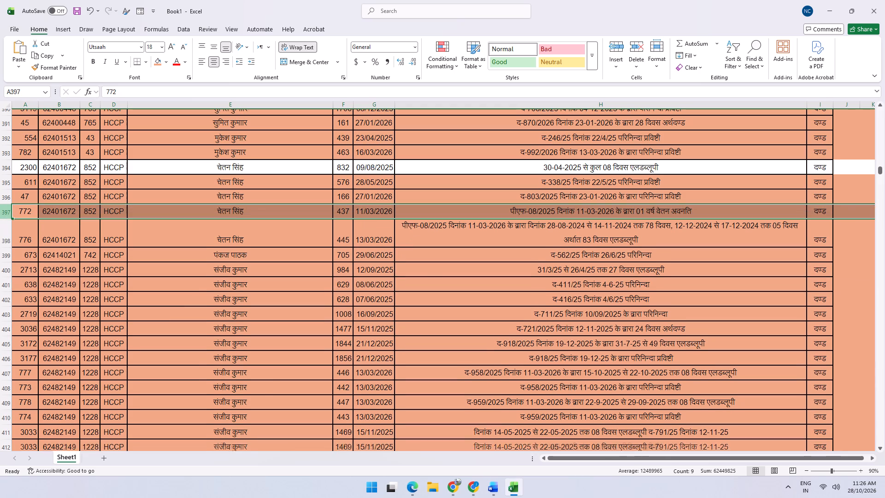
{"action": "left_click", "coordinate": [3, 169]}
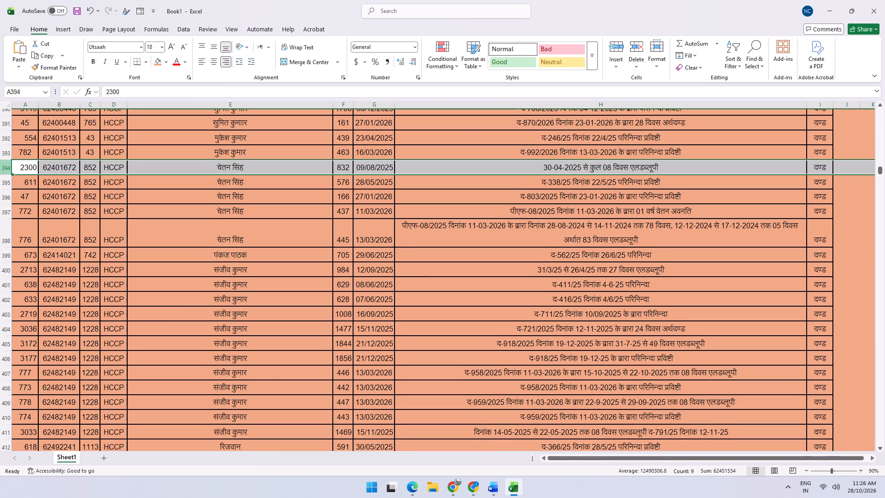
{"action": "key", "text": "ctrl+minus"}
{"action": "scroll", "coordinate": [227, 221], "scroll_direction": "up", "scroll_amount": 6}
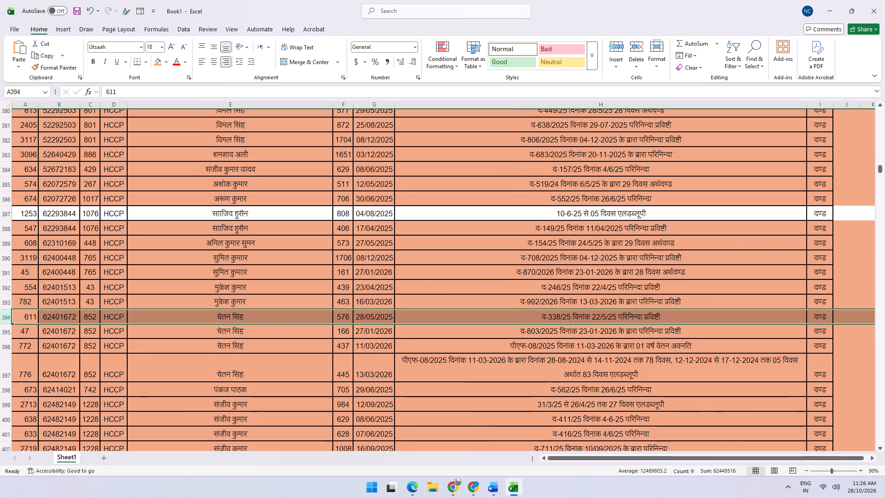
{"action": "left_click", "coordinate": [0, 212]}
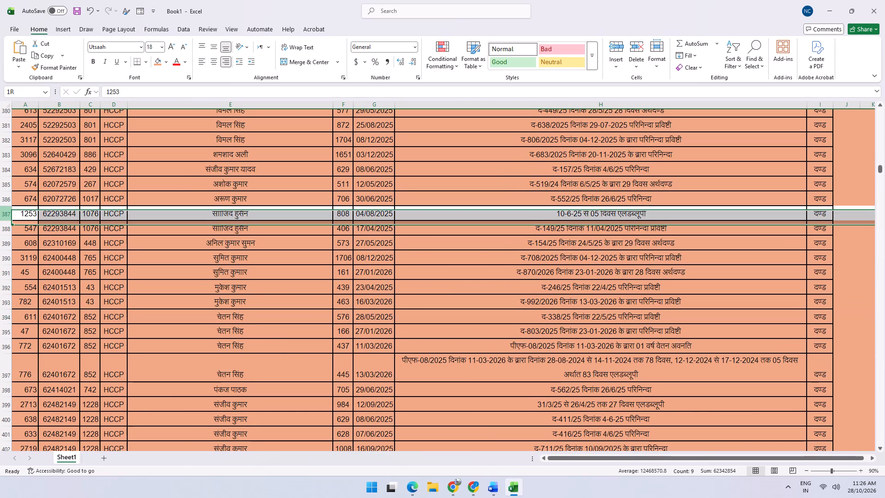
{"action": "key", "text": "ctrl+minus"}
Delete the unfilled column C number 356 records in rows 378 and 379, and those in rows 370 to 372.
{"action": "scroll", "coordinate": [323, 262], "scroll_direction": "up", "scroll_amount": 7}
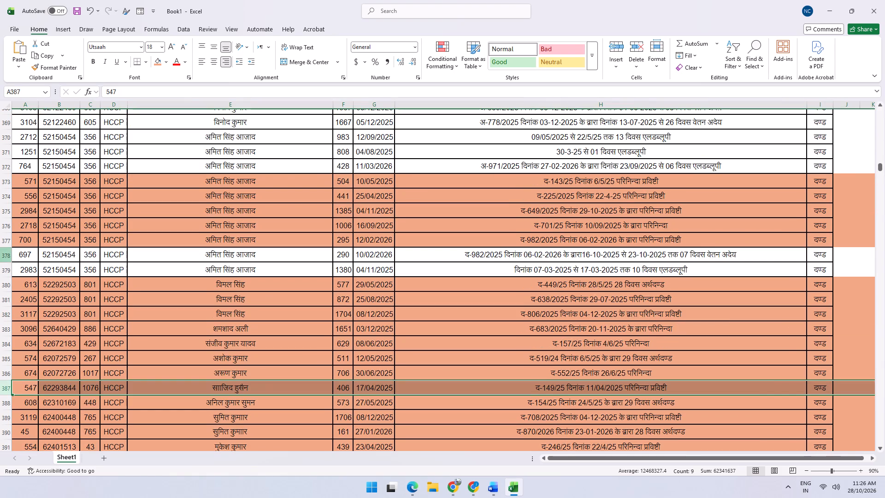
{"action": "left_click", "coordinate": [0, 256]}
{"action": "key", "text": "ctrl+minus"}
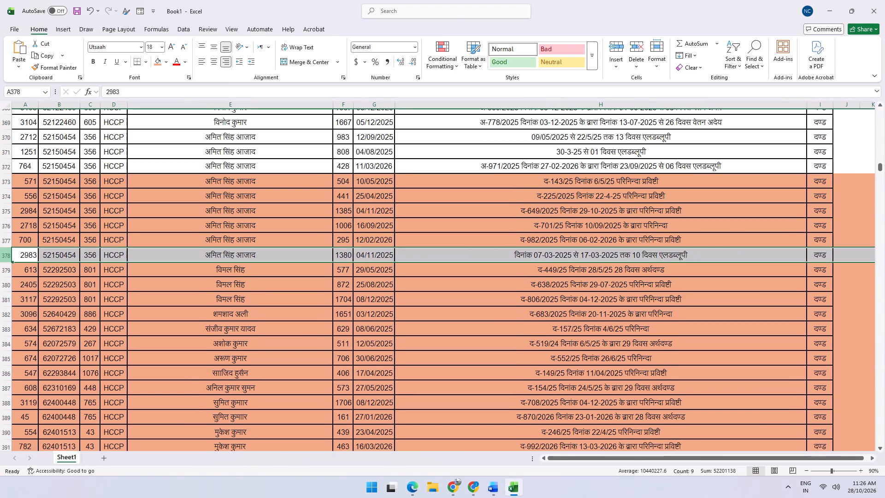
{"action": "key", "text": "ctrl+minus"}
{"action": "scroll", "coordinate": [1, 254], "scroll_direction": "up", "scroll_amount": 4}
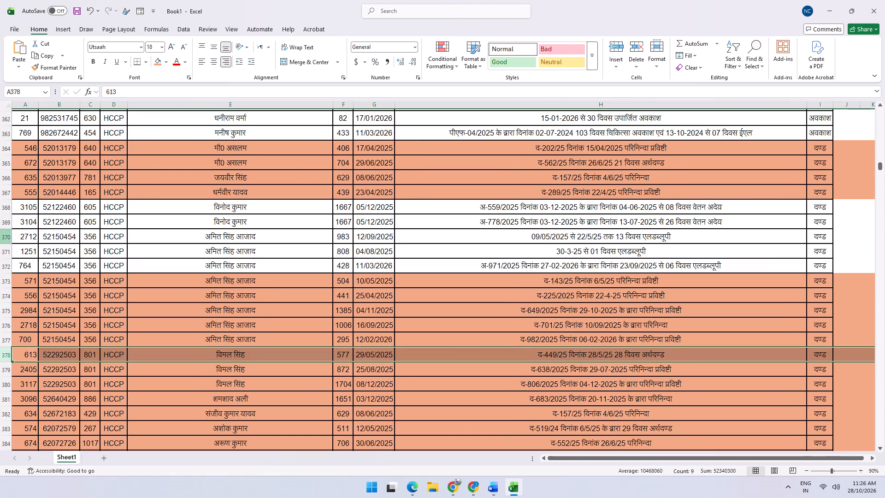
{"action": "left_click", "coordinate": [1, 236]}
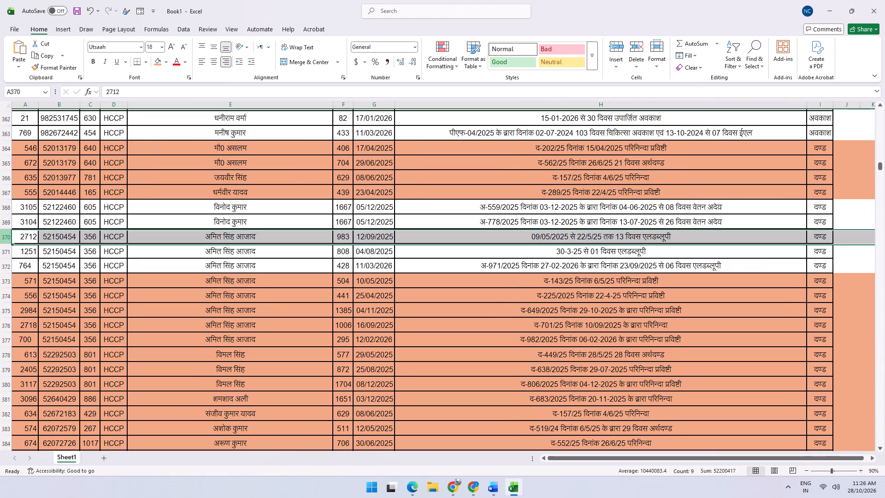
{"action": "key", "text": "ctrl+minus"}
{"action": "key", "text": "ctrl+minus"}
{"action": "key", "text": "ctrl+minus"}
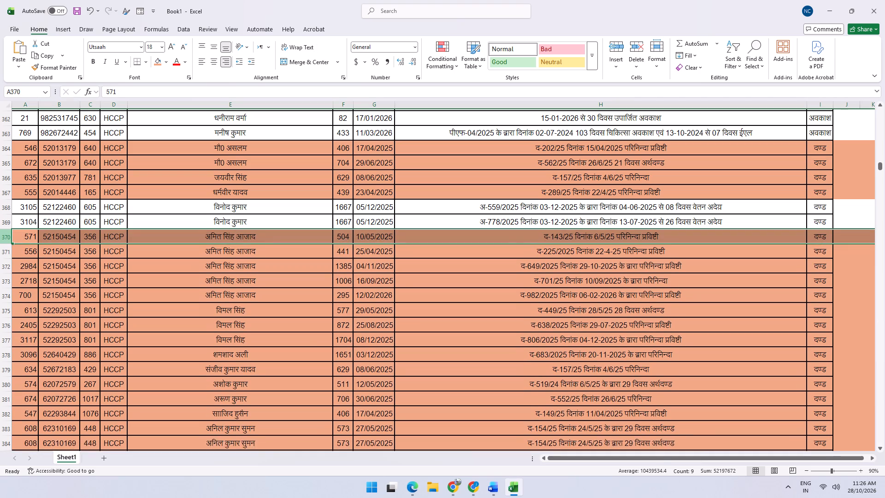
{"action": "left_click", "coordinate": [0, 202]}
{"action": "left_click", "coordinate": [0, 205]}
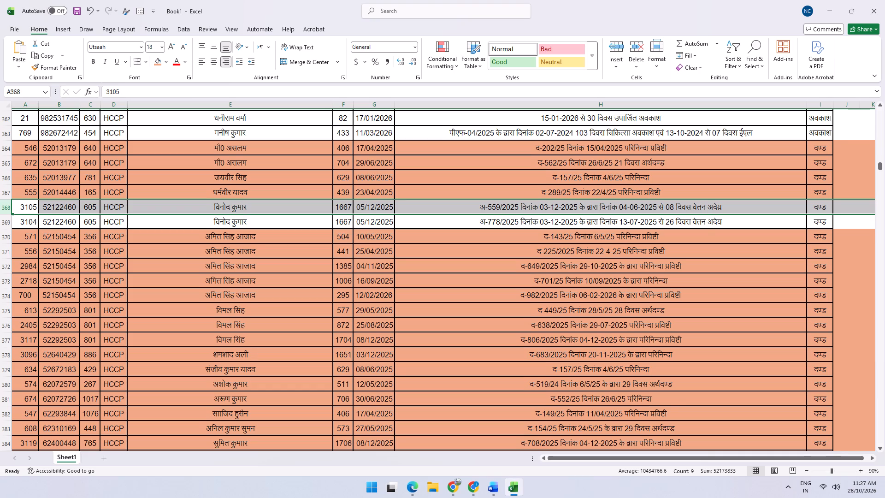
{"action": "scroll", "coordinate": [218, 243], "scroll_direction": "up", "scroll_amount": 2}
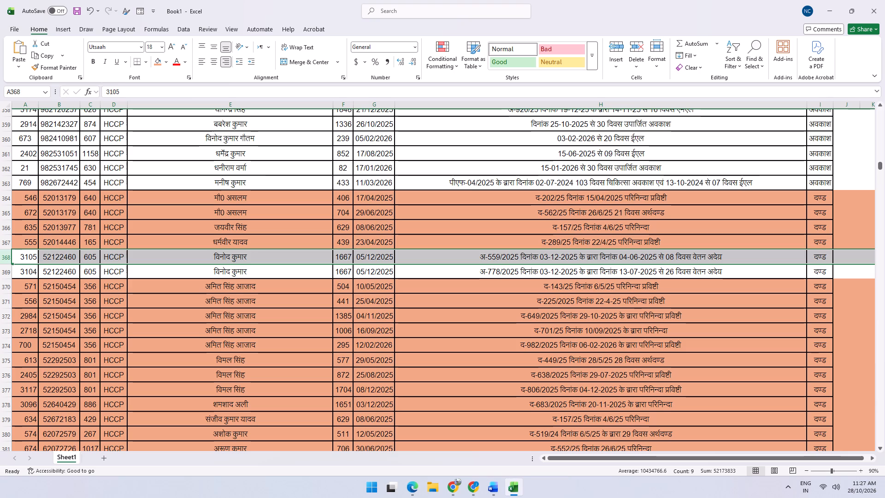
Start a search of the sheet for a name beginning with विन, clearing the previous search term.
{"action": "key", "text": "ctrl+f"}
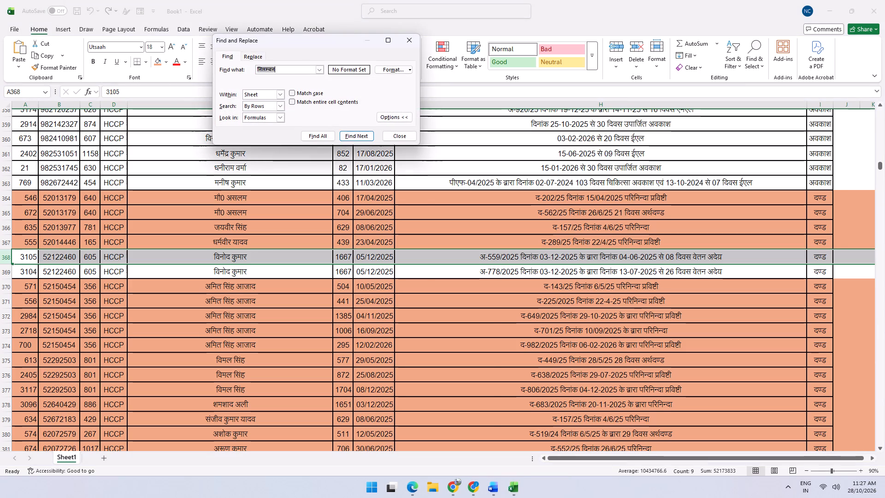
{"action": "key", "text": "BackSpace"}
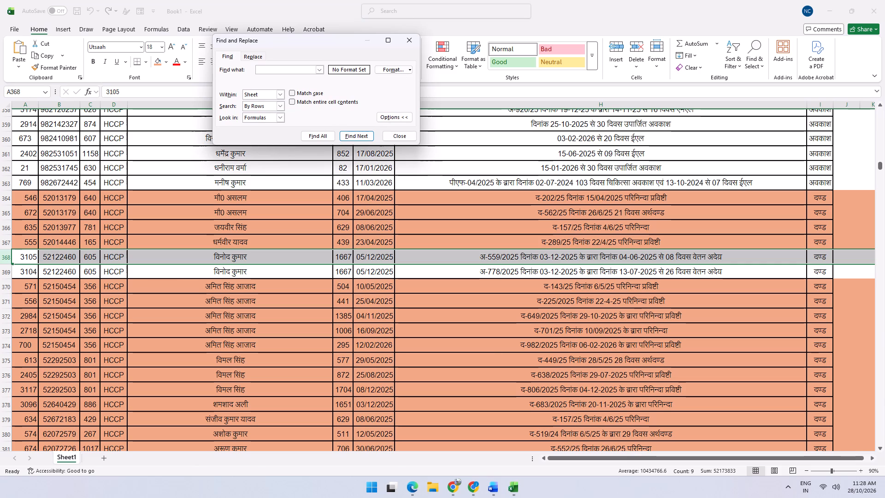
{"action": "left_click", "coordinate": [275, 70]}
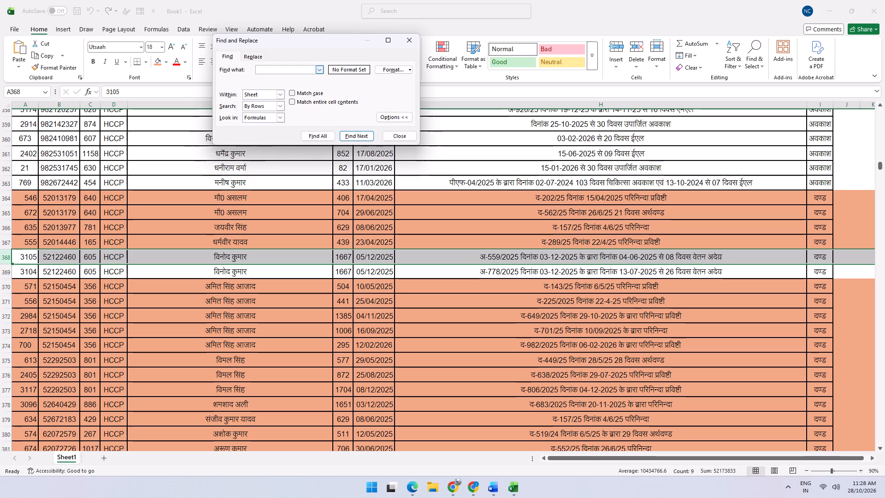
{"action": "left_click", "coordinate": [276, 71]}
{"action": "left_click", "coordinate": [268, 68]}
{"action": "left_click", "coordinate": [176, 202]}
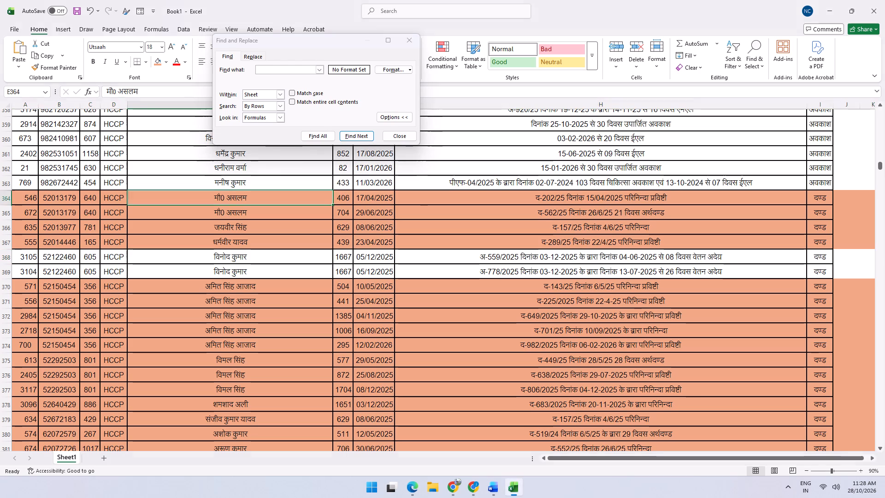
{"action": "left_click", "coordinate": [284, 68]}
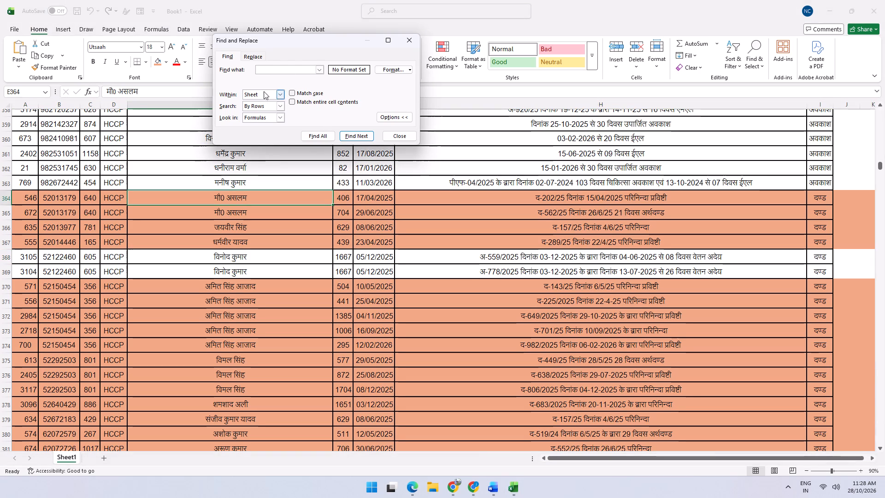
{"action": "left_click", "coordinate": [274, 67]}
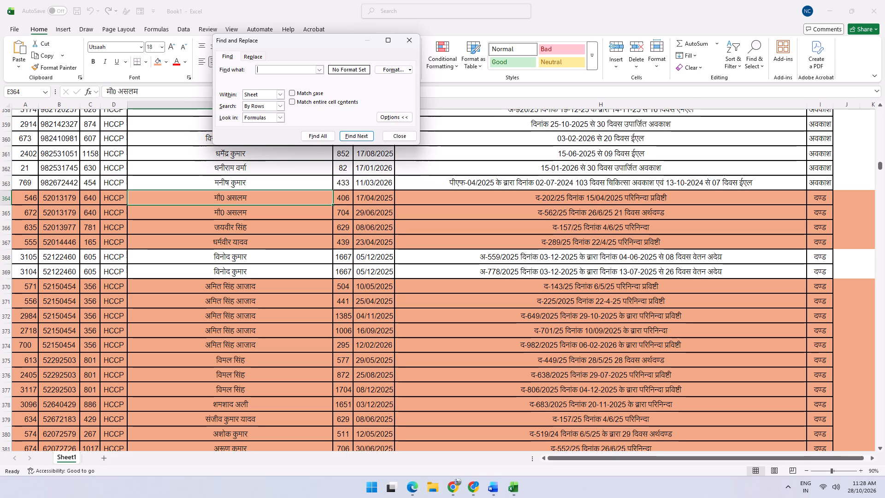
{"action": "left_click", "coordinate": [266, 70]}
{"action": "left_click", "coordinate": [277, 66]}
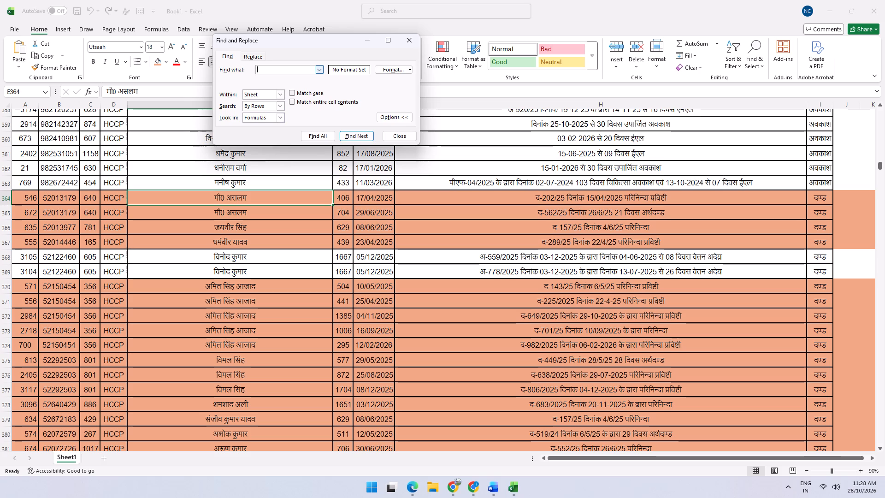
{"action": "left_click", "coordinate": [268, 70]}
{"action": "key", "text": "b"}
{"action": "key", "text": "BackSpace"}
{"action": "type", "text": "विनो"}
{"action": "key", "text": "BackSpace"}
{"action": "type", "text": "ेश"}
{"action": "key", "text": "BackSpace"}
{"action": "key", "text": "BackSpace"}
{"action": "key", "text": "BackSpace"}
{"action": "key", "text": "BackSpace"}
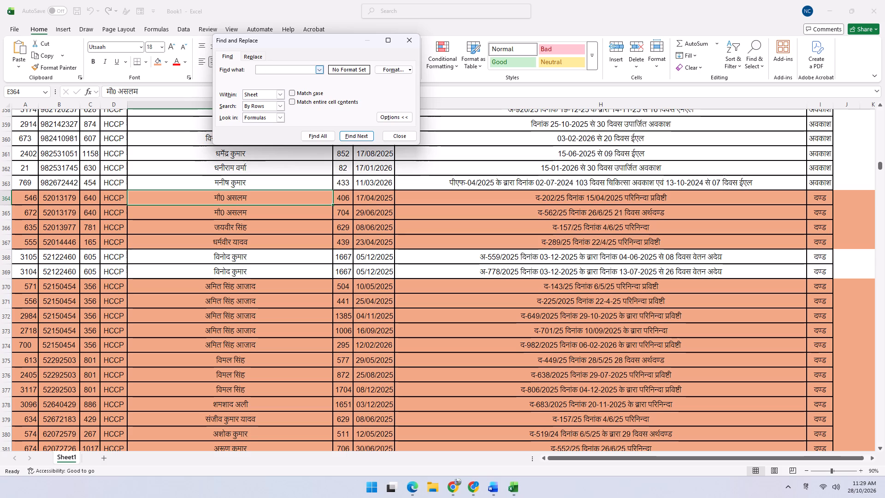
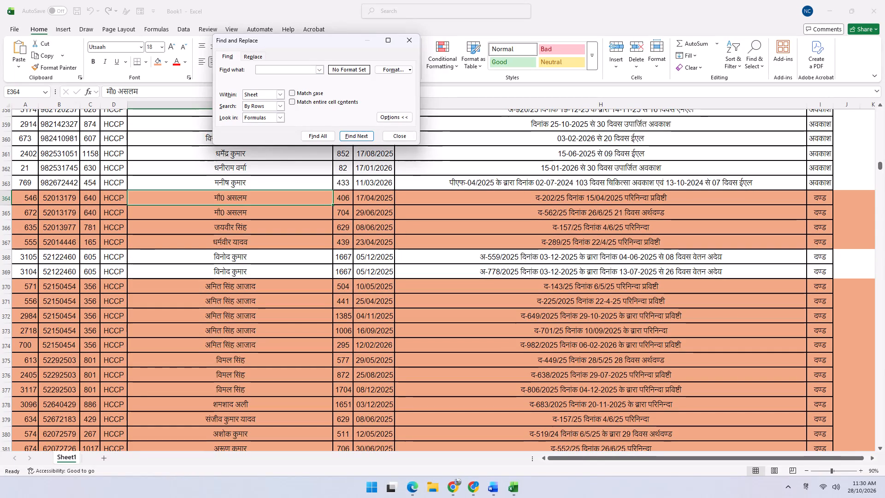
{"action": "left_click", "coordinate": [284, 67]}
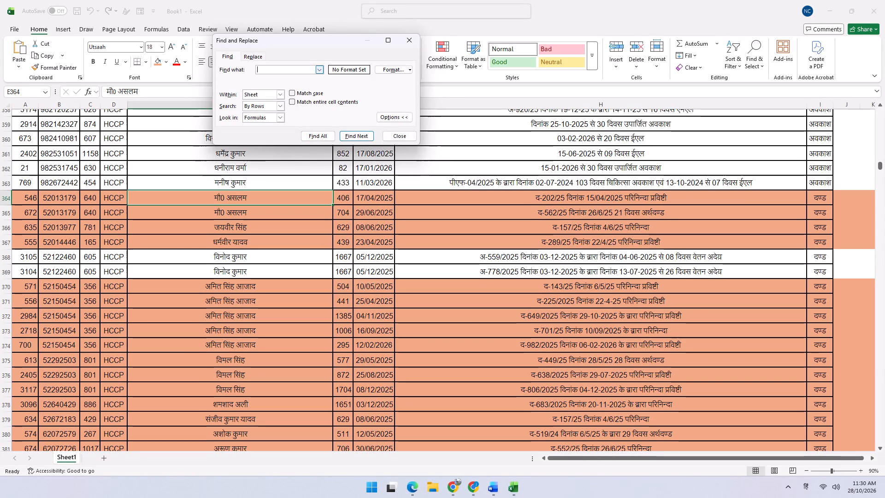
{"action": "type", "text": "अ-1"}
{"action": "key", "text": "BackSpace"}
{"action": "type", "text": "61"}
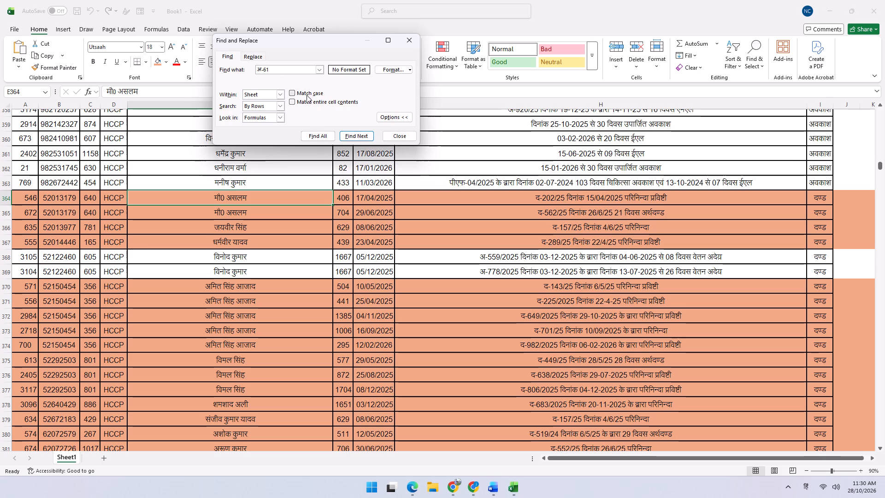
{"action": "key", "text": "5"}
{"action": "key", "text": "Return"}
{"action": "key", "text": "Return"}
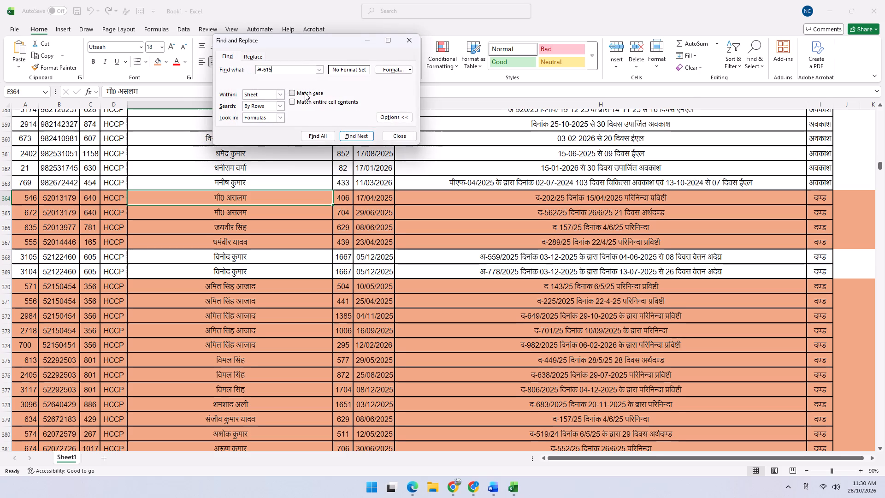
{"action": "left_click", "coordinate": [250, 271]}
{"action": "left_click", "coordinate": [352, 136]}
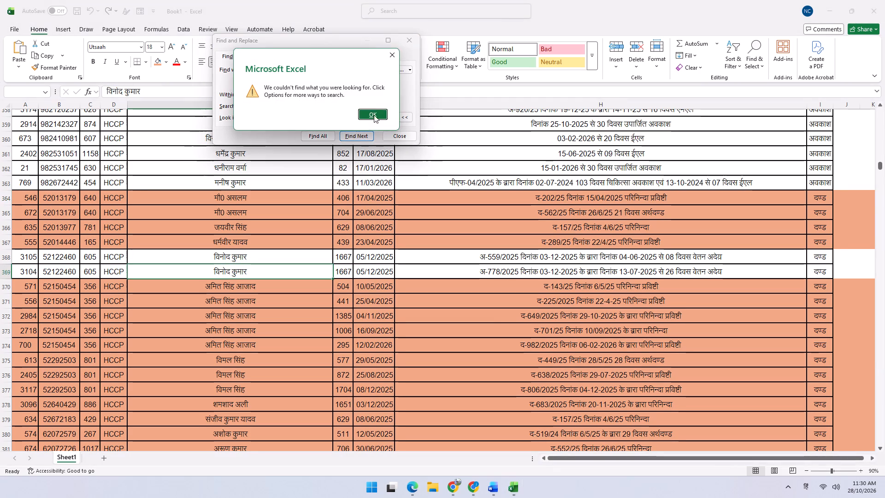
{"action": "left_click", "coordinate": [374, 115]}
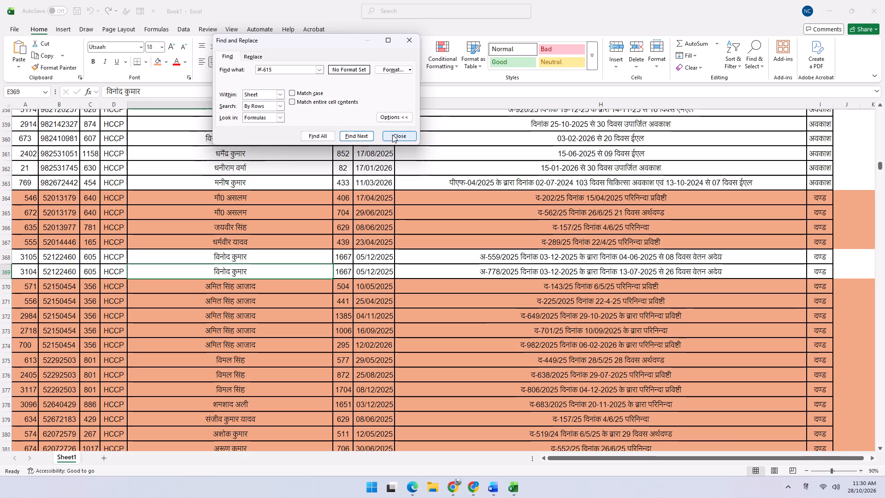
{"action": "left_click", "coordinate": [392, 135]}
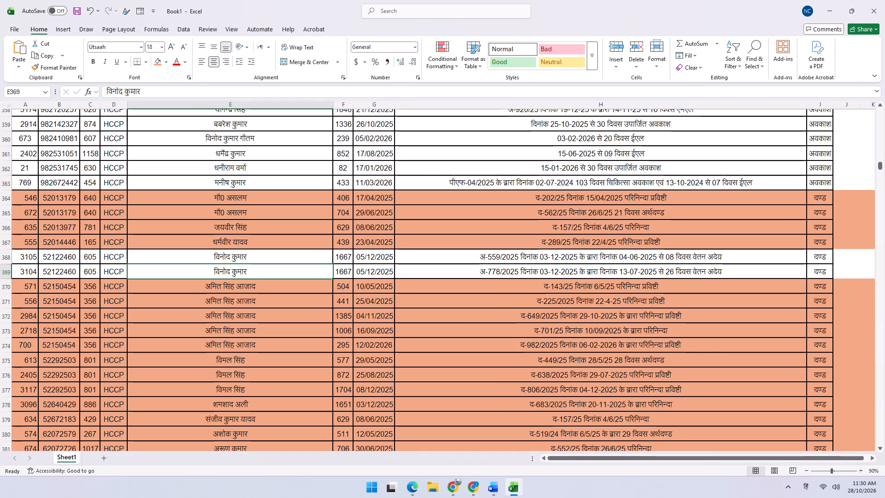
Search the sheet for the column B ID number of the column C number 609 employee and cycle through the matching records.
{"action": "key", "text": "ctrl+f"}
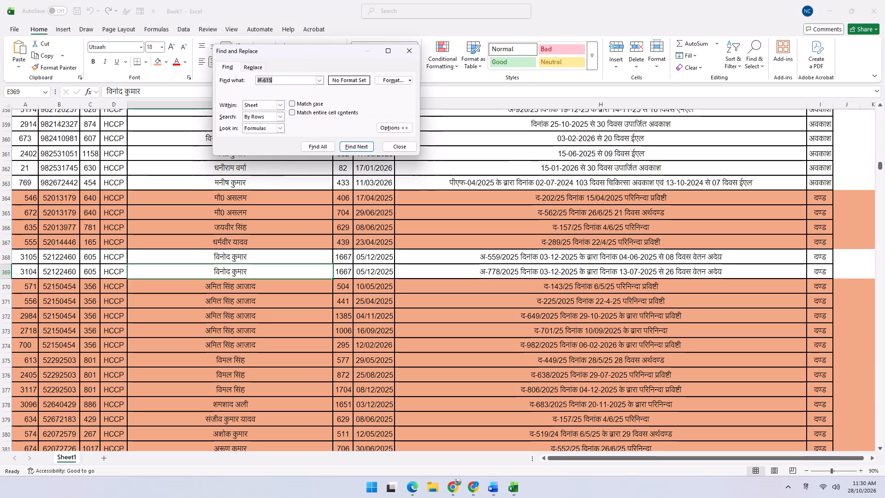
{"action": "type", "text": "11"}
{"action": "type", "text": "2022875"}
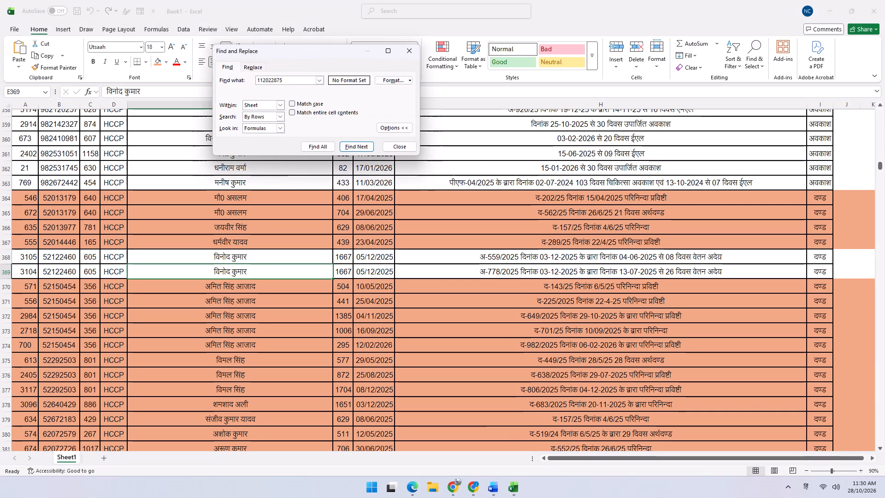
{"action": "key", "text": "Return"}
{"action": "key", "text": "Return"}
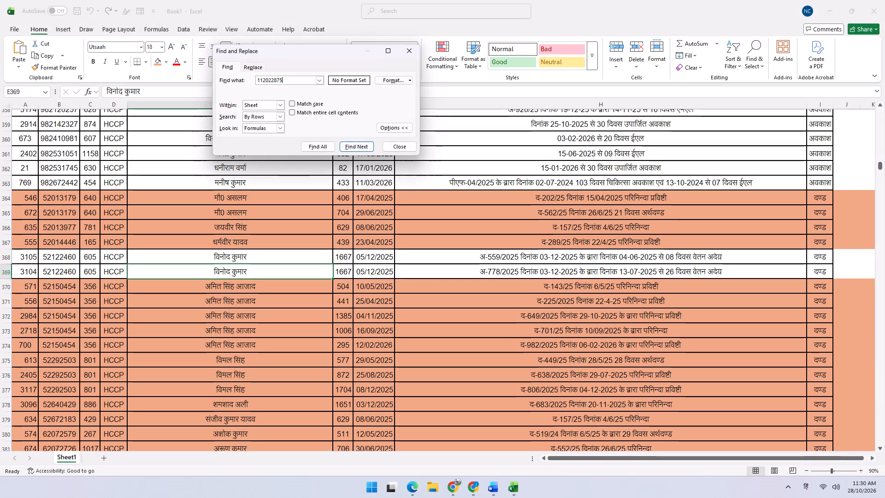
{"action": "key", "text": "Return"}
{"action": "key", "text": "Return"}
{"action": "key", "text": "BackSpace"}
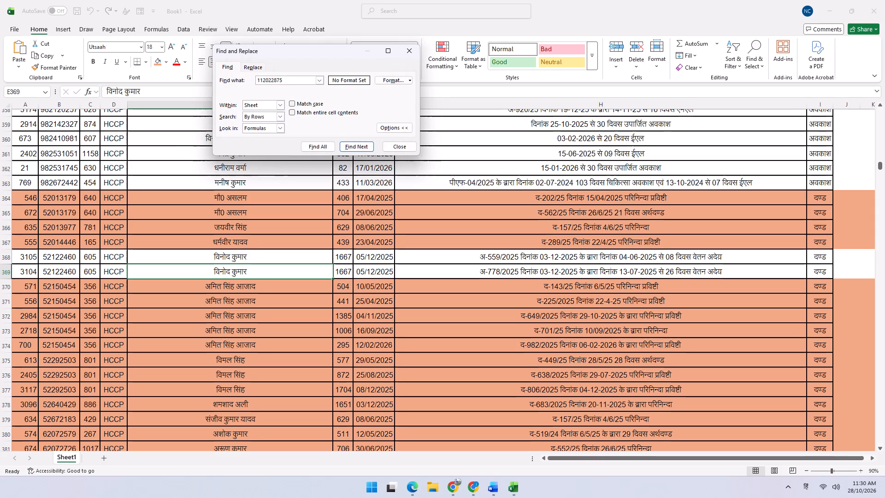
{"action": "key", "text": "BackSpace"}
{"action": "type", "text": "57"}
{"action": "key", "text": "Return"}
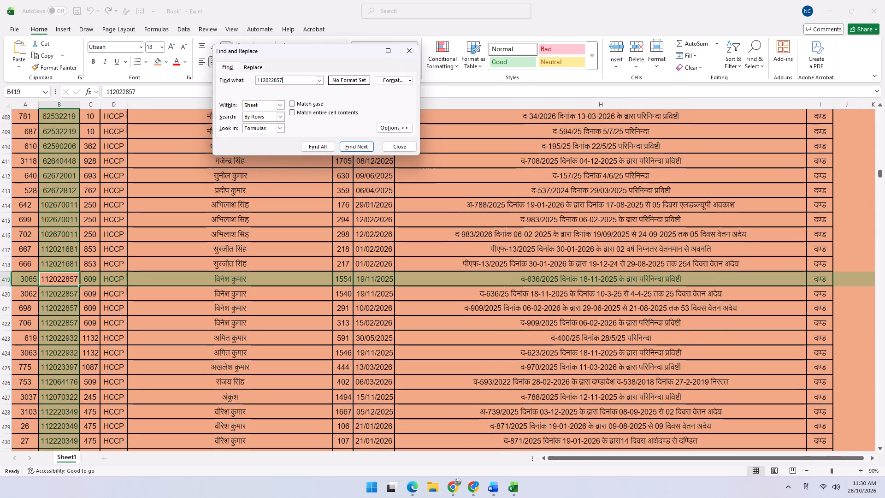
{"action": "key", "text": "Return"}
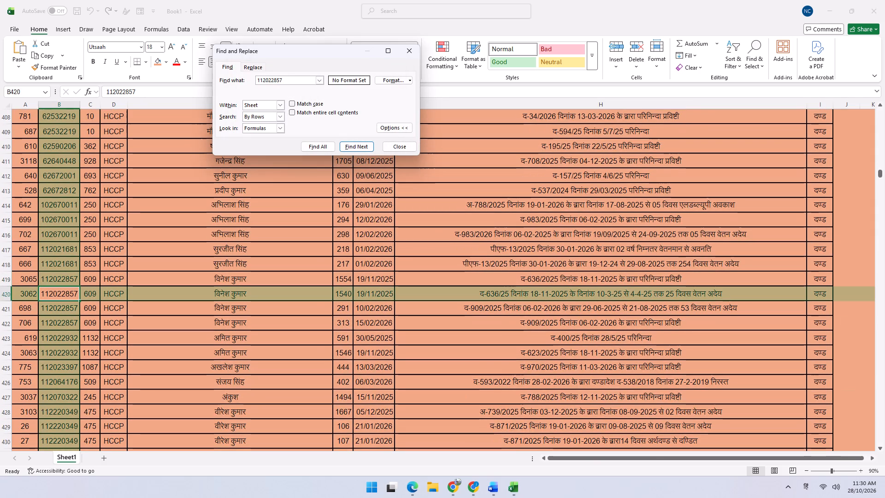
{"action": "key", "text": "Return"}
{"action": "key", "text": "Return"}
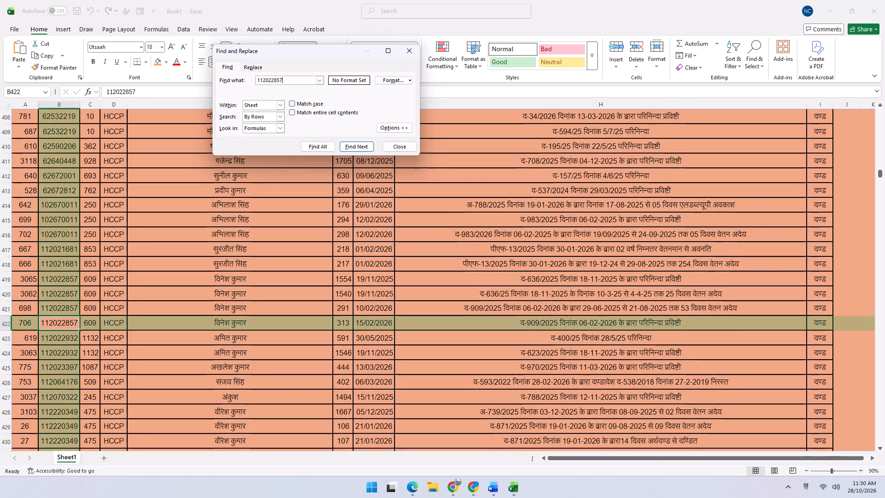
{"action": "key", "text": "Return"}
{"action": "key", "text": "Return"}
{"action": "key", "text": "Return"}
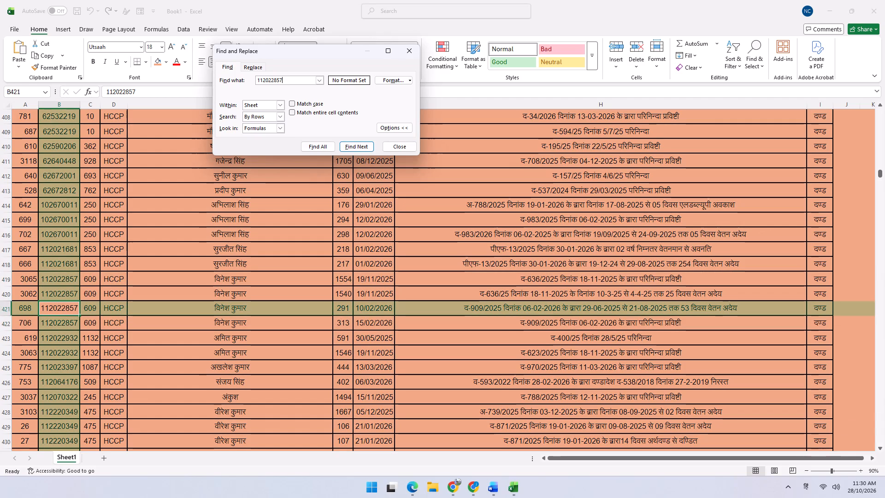
Switch to the NEW NR 2025 spreadsheet in Edge and search the hob 2026 sheet for the number 609 employee's column B ID number.
{"action": "left_click", "coordinate": [459, 488]}
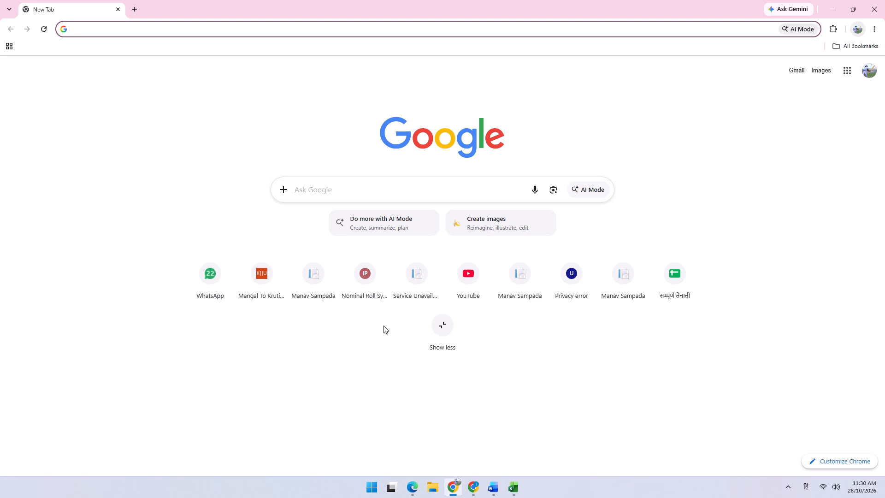
{"action": "left_click", "coordinate": [413, 491]}
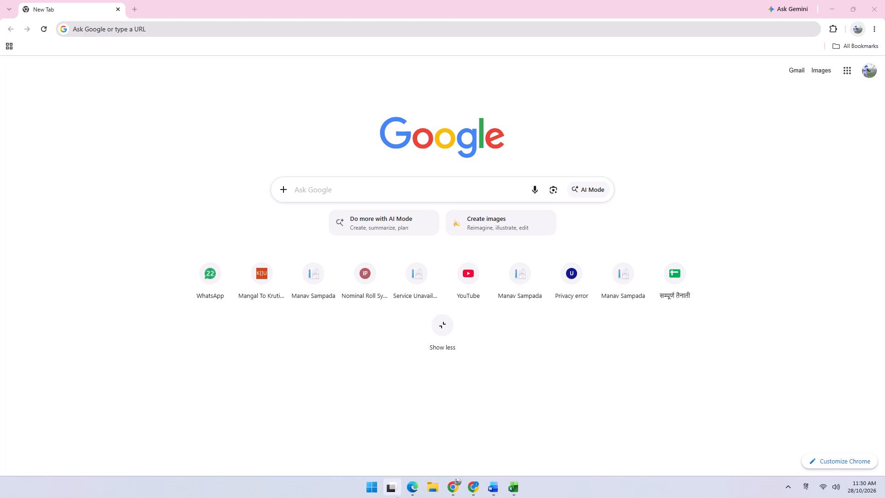
{"action": "left_click", "coordinate": [412, 486]}
{"action": "left_click", "coordinate": [688, 166]}
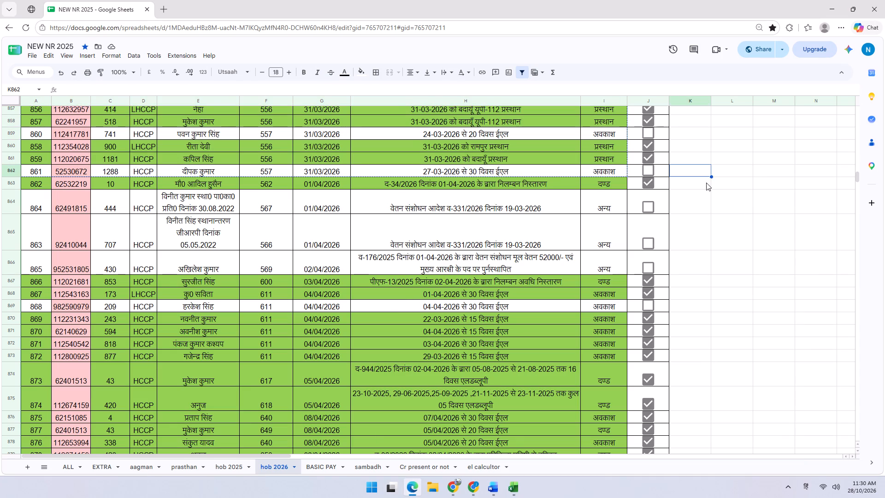
{"action": "key", "text": "ctrl+f"}
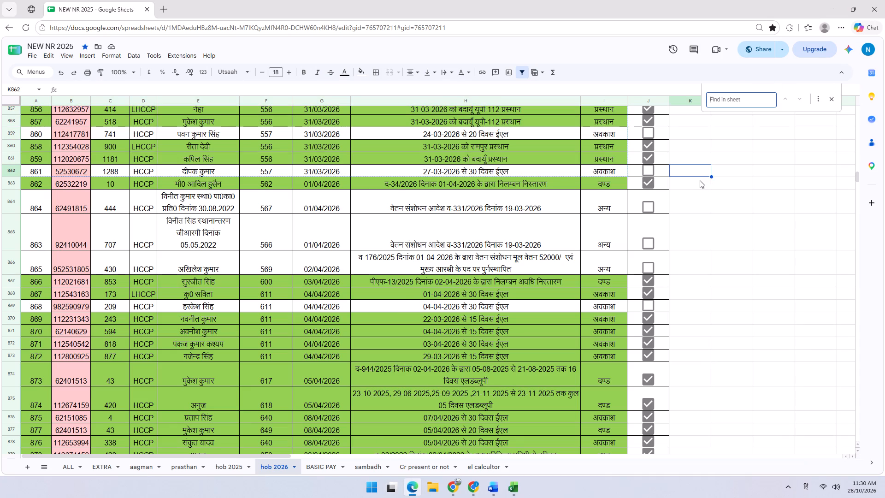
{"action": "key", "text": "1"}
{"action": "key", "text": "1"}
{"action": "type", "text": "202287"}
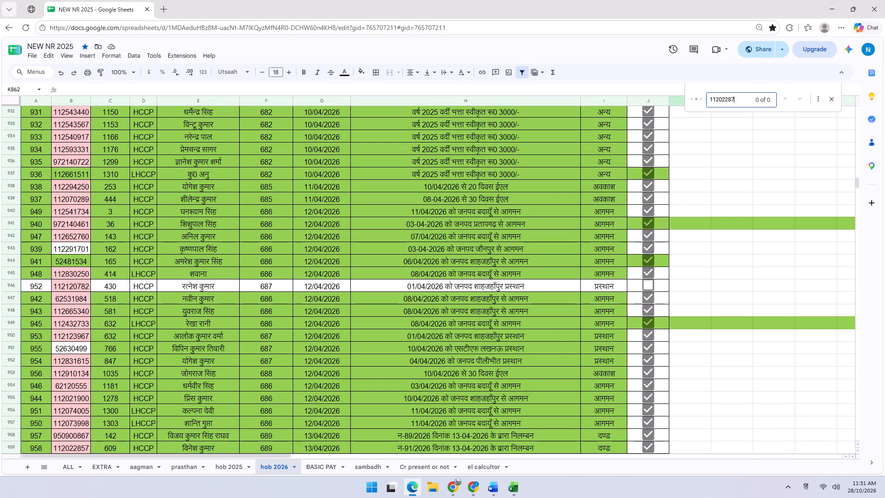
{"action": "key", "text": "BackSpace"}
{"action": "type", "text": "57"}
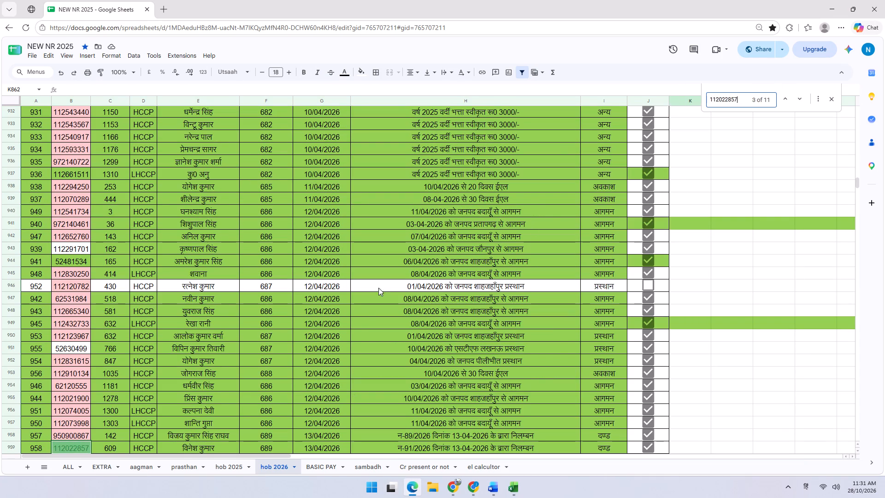
{"action": "left_click", "coordinate": [799, 100]}
{"action": "left_click", "coordinate": [801, 101]}
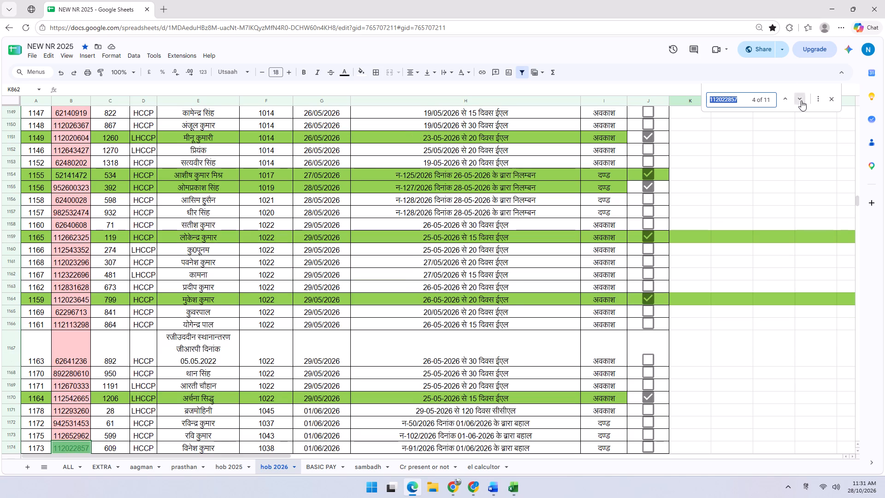
{"action": "left_click", "coordinate": [801, 101]}
{"action": "left_click", "coordinate": [801, 101]}
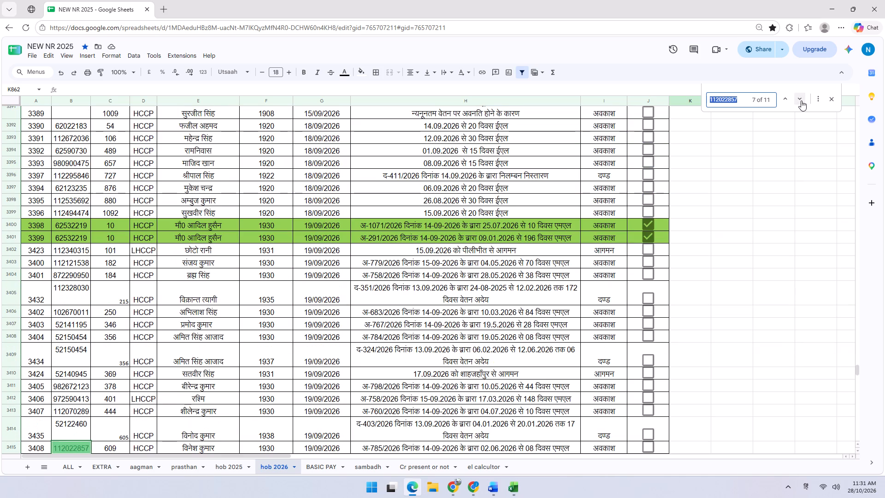
{"action": "left_click", "coordinate": [801, 101]}
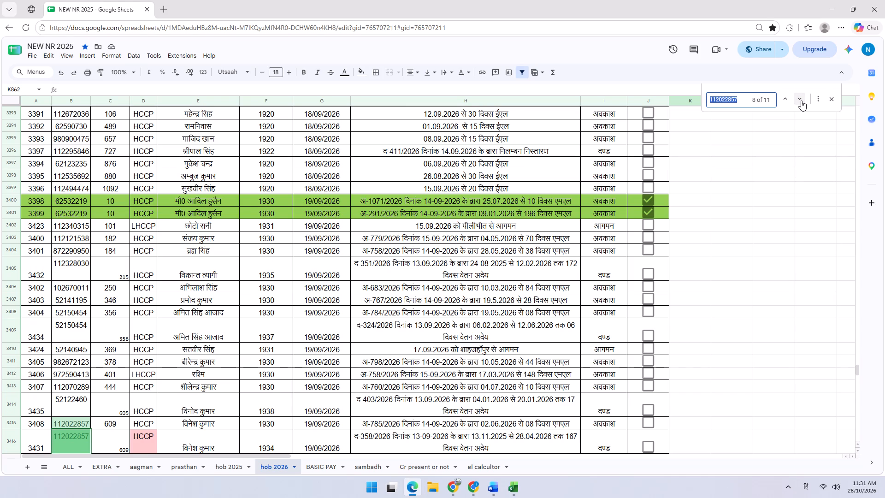
{"action": "left_click", "coordinate": [801, 101]}
{"action": "left_click", "coordinate": [801, 101]}
{"action": "left_click", "coordinate": [801, 101]}
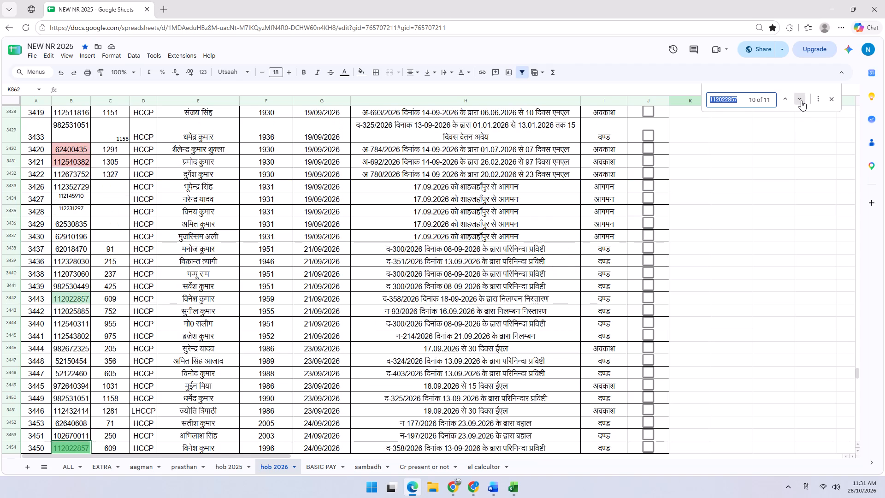
{"action": "left_click", "coordinate": [801, 101]}
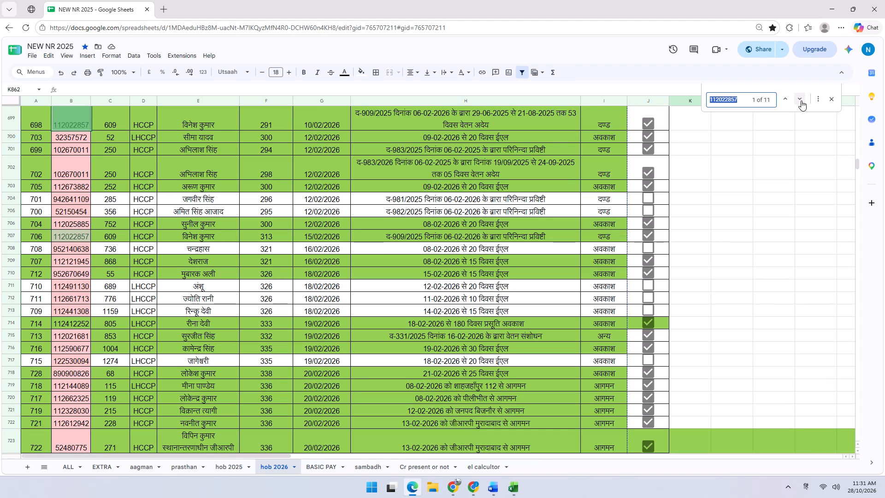
{"action": "left_click", "coordinate": [801, 101]}
{"action": "left_click", "coordinate": [801, 101]}
{"action": "left_click", "coordinate": [801, 101]}
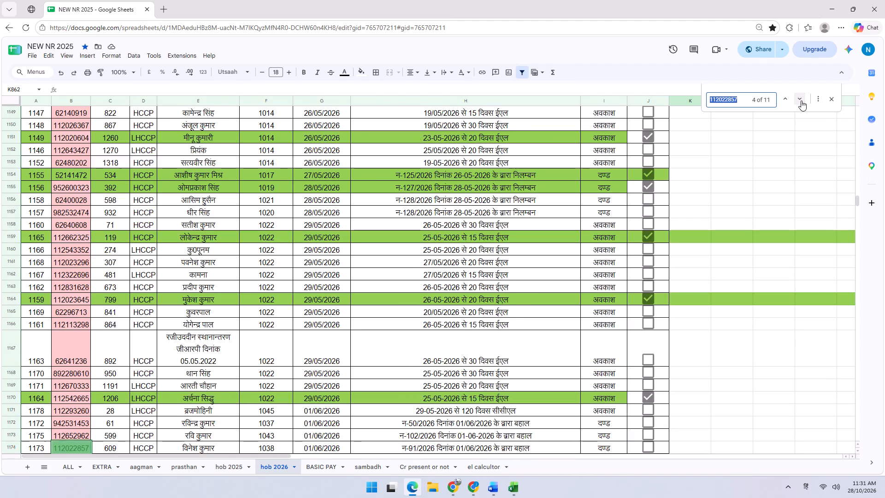
{"action": "left_click", "coordinate": [801, 101]}
{"action": "left_click", "coordinate": [801, 101]}
{"action": "left_click", "coordinate": [801, 101]}
{"action": "left_click", "coordinate": [801, 101]}
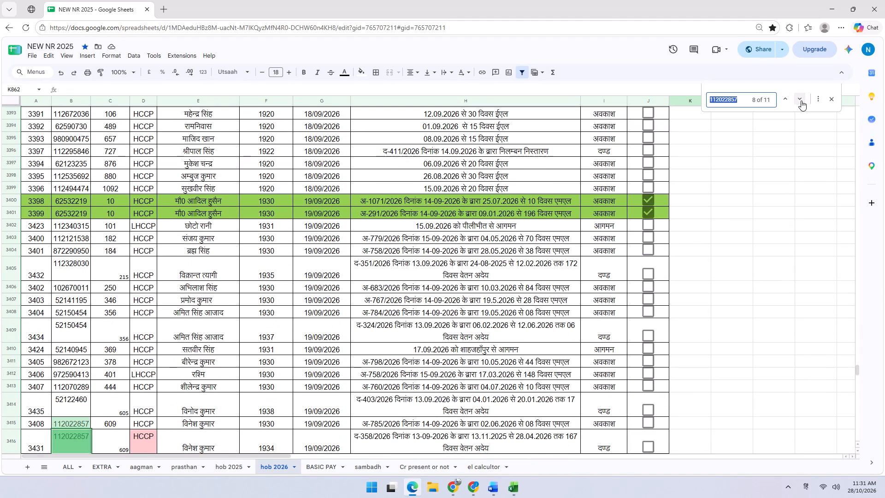
{"action": "left_click", "coordinate": [801, 101]}
{"action": "left_click", "coordinate": [801, 101]}
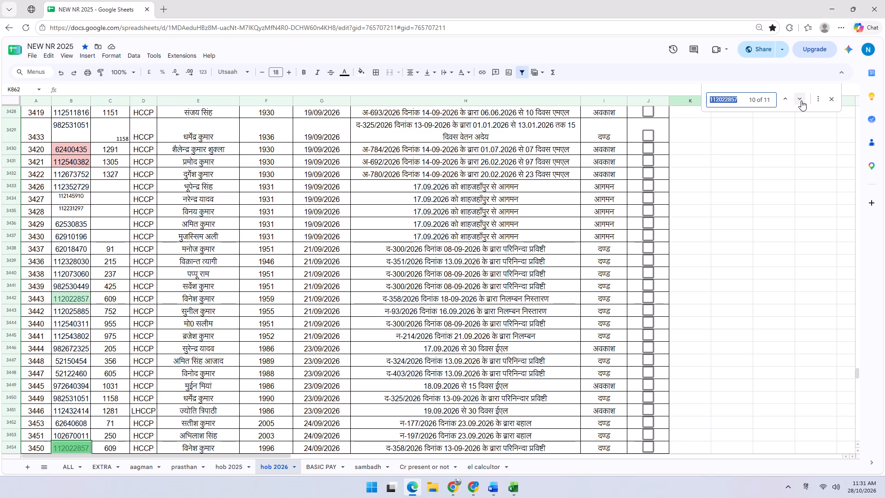